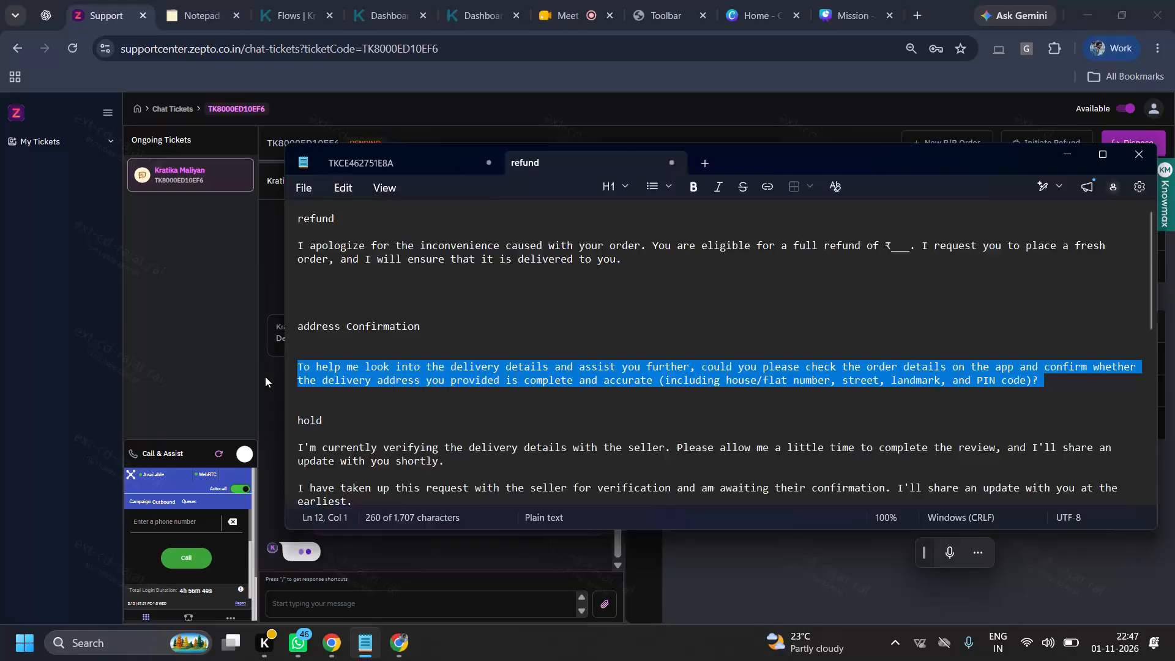
Send the customer the copied address-confirmation message asking whether the delivery address provided is complete and accurate.
click(386, 595)
click(395, 611)
key(ctrl+v)
key(Return)
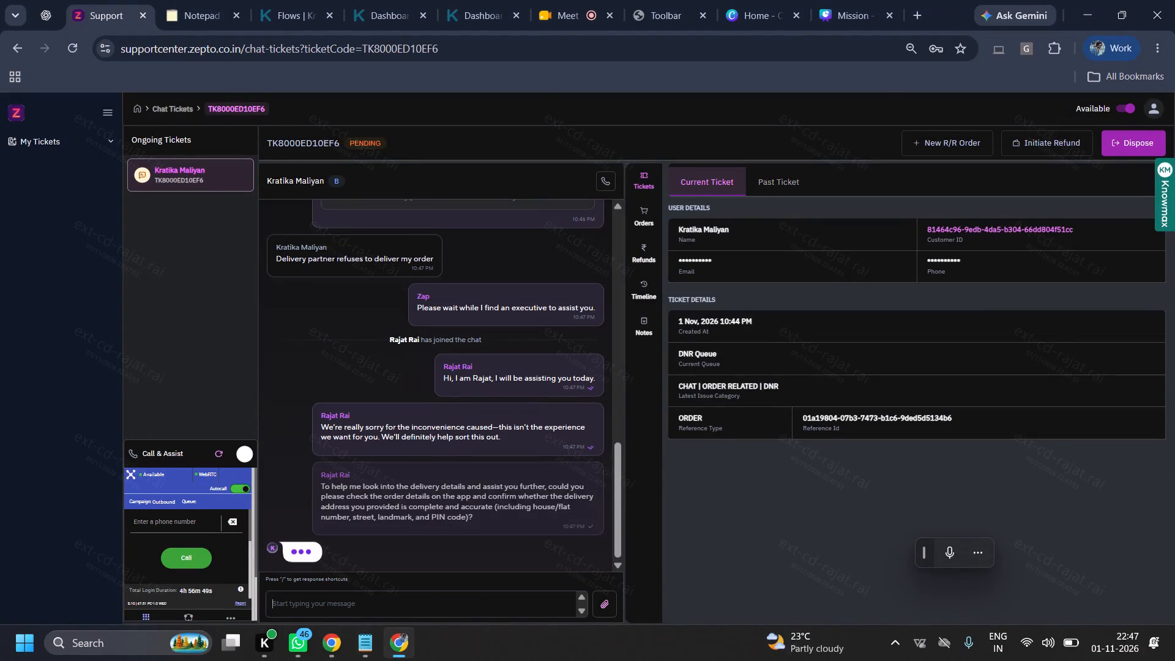
Open the ticket's current order details and try to call the rider assigned to shipment 1.
click(641, 215)
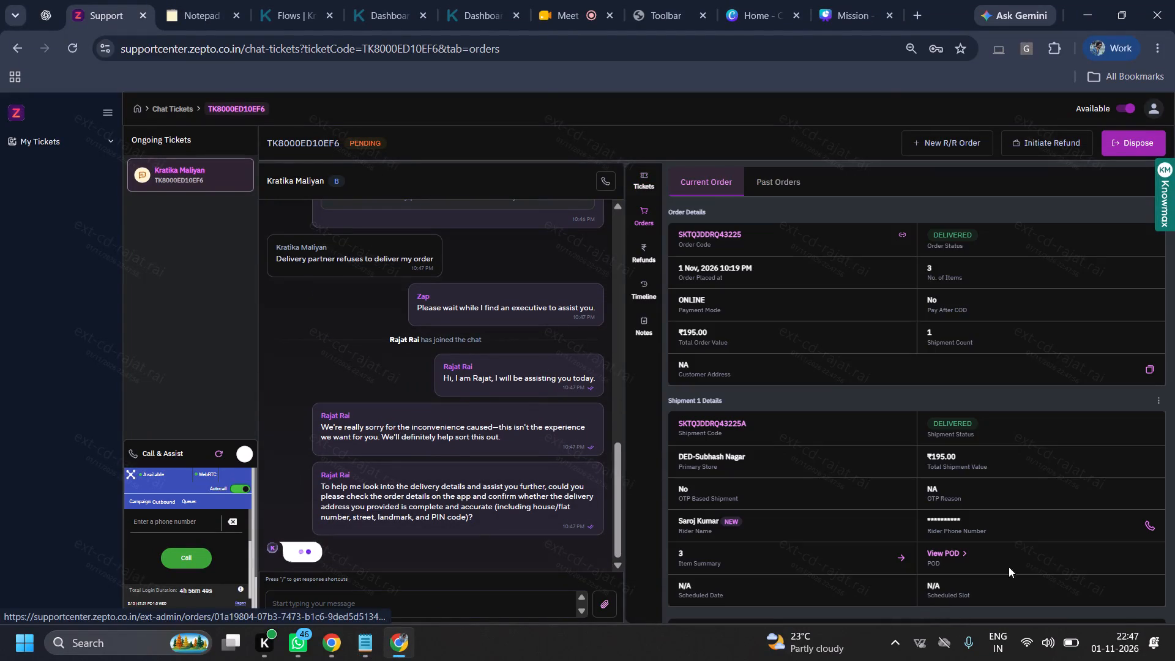
click(1147, 518)
click(1148, 525)
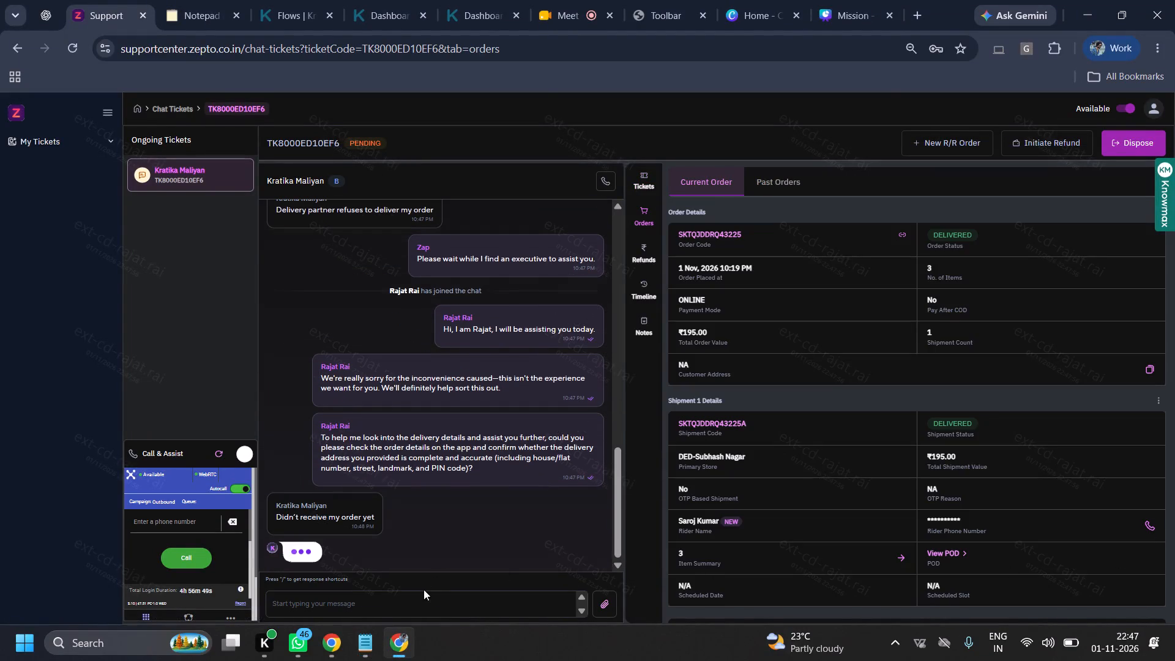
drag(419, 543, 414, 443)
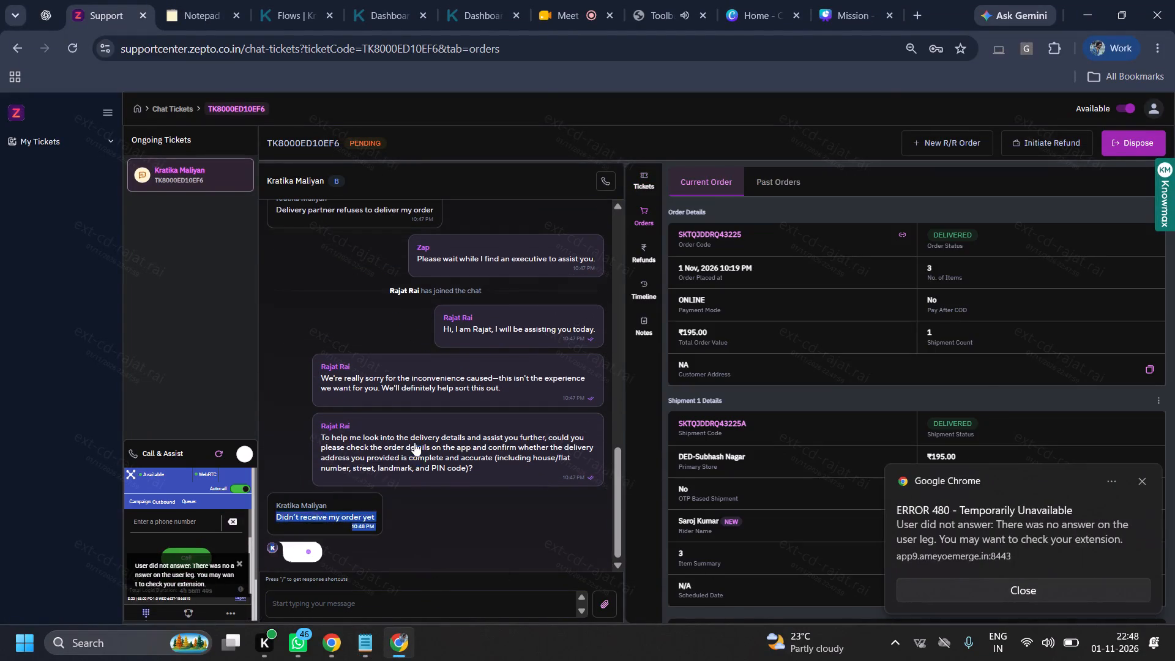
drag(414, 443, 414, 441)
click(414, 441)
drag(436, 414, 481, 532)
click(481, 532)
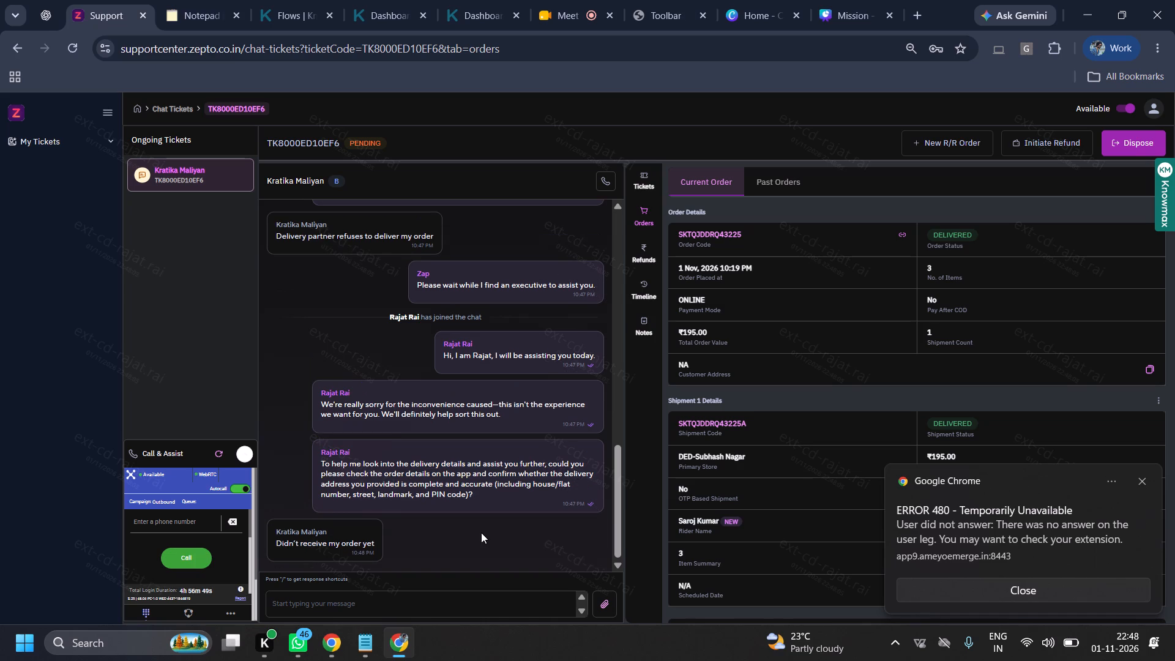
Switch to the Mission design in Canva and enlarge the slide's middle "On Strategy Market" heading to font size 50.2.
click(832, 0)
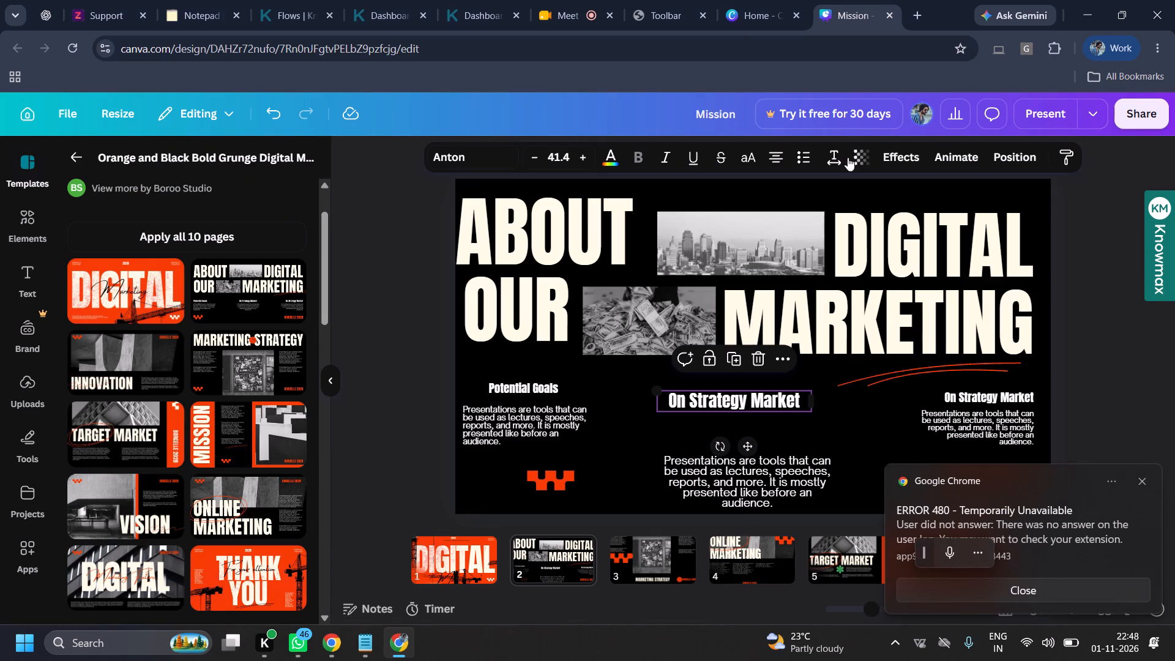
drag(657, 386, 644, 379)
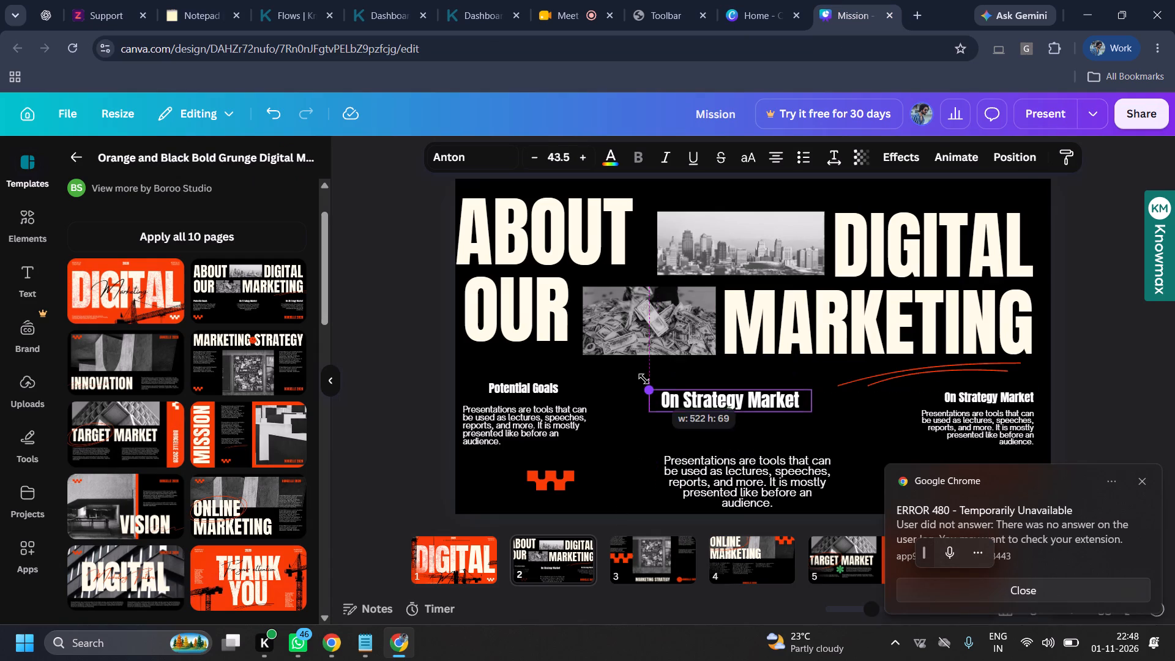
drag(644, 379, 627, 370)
Enlarge the "On Strategy Market" heading above the right-aligned paragraph on the slide.
click(966, 394)
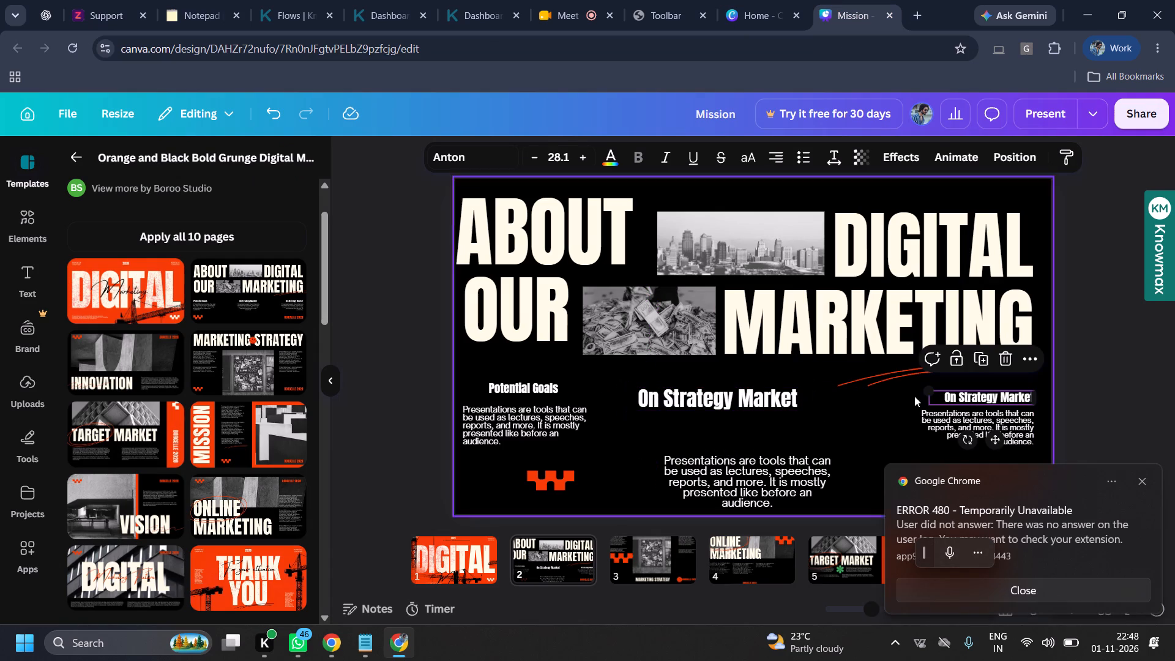
drag(936, 394, 903, 384)
drag(923, 383, 969, 397)
drag(940, 398, 862, 379)
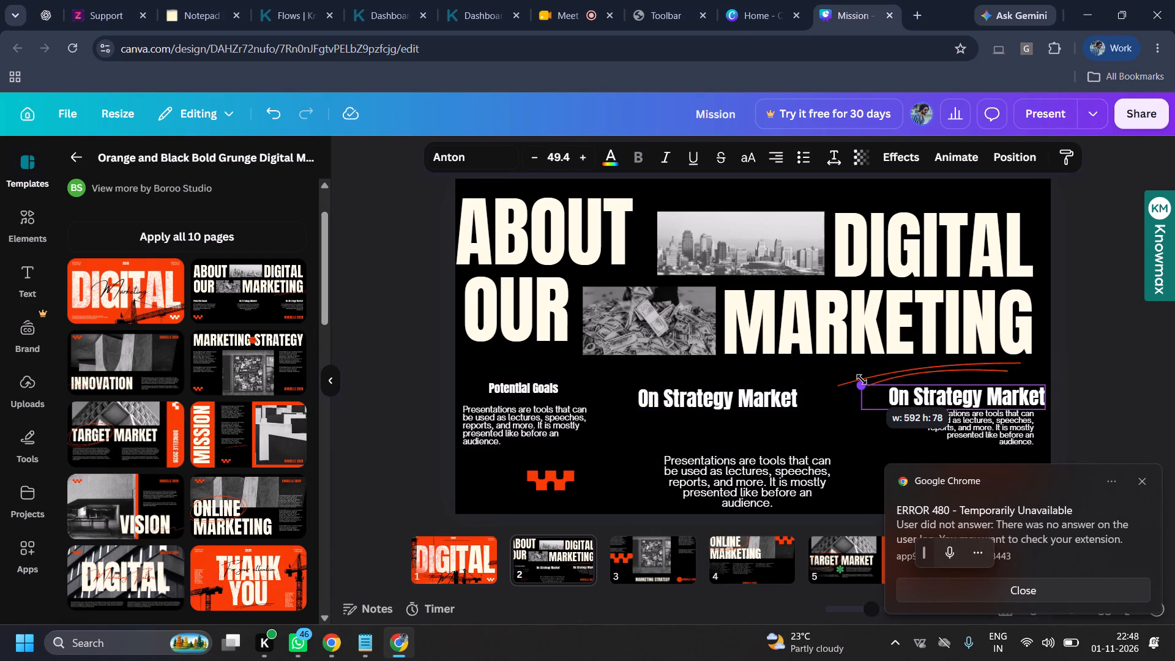
drag(862, 379, 881, 384)
Shrink the slide's middle "On Strategy Market" heading to font size 40.
click(638, 395)
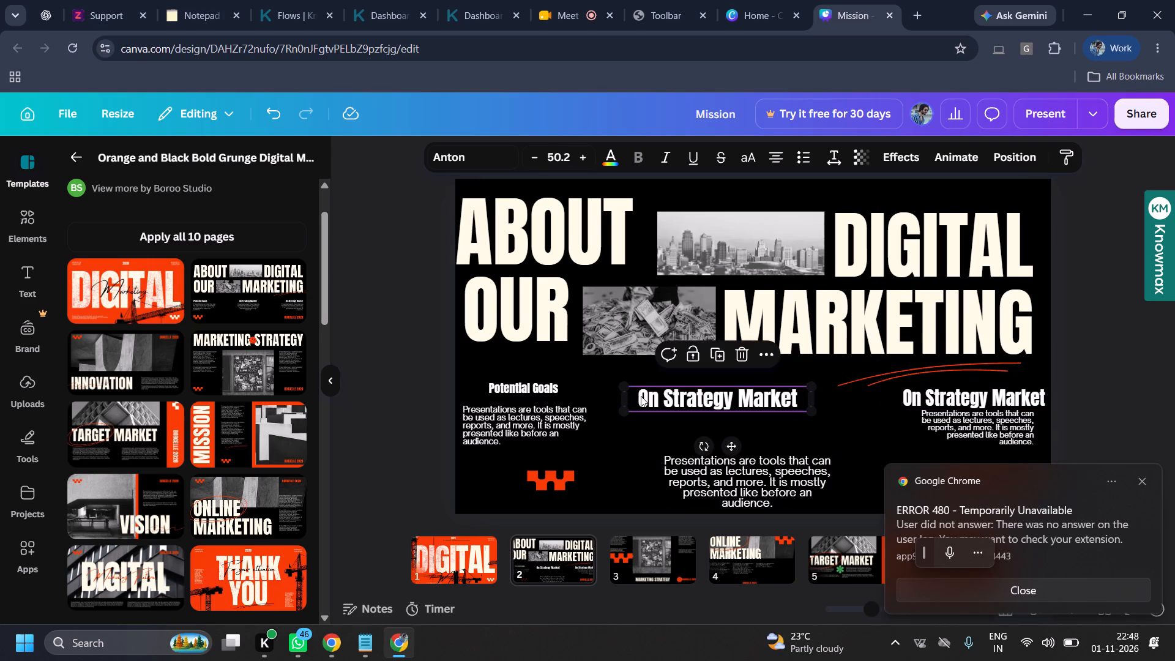
drag(625, 383, 661, 398)
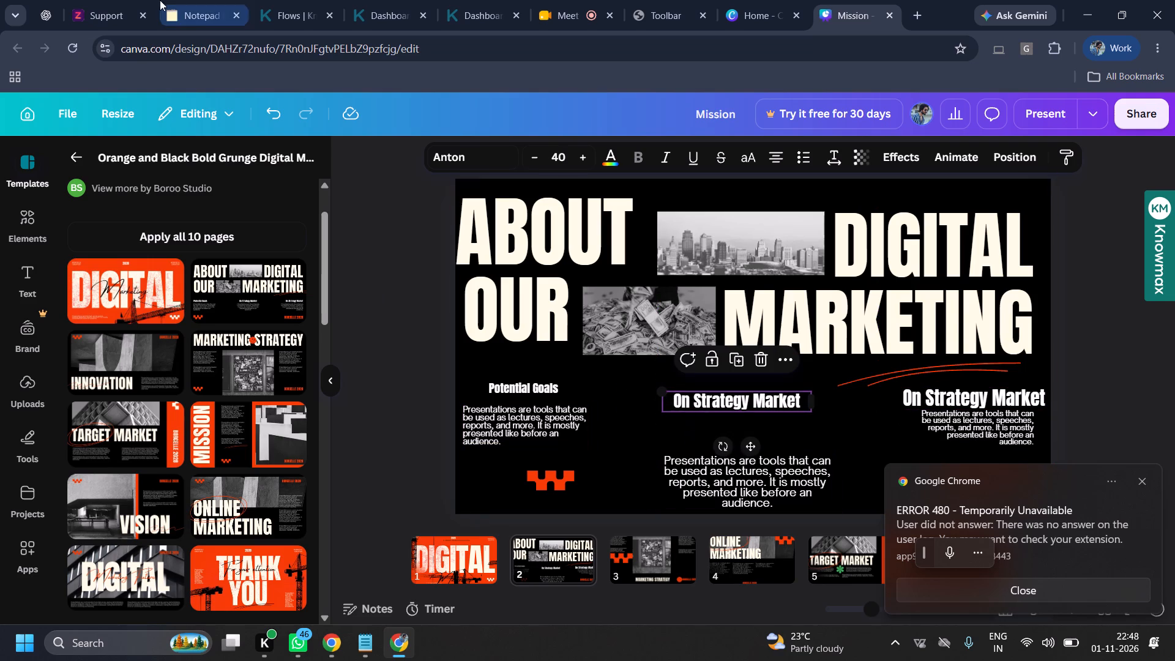
Return to the Zepto support ticket chat and check the customer's latest messages.
click(86, 0)
drag(420, 330, 569, 533)
drag(552, 532, 537, 504)
click(534, 493)
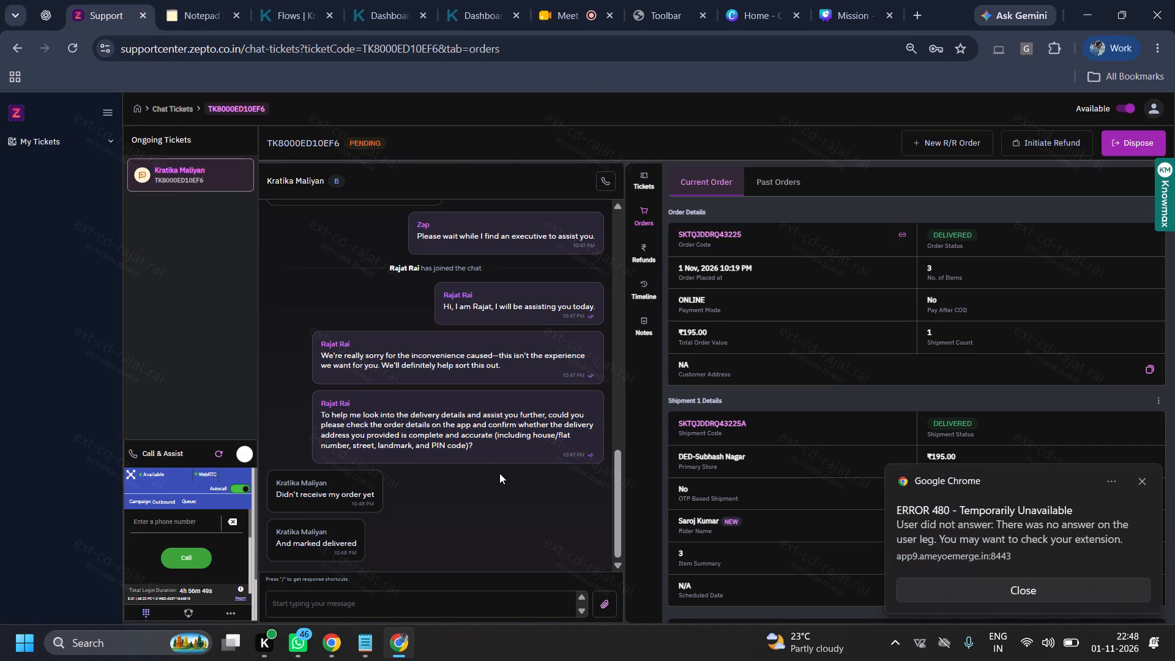
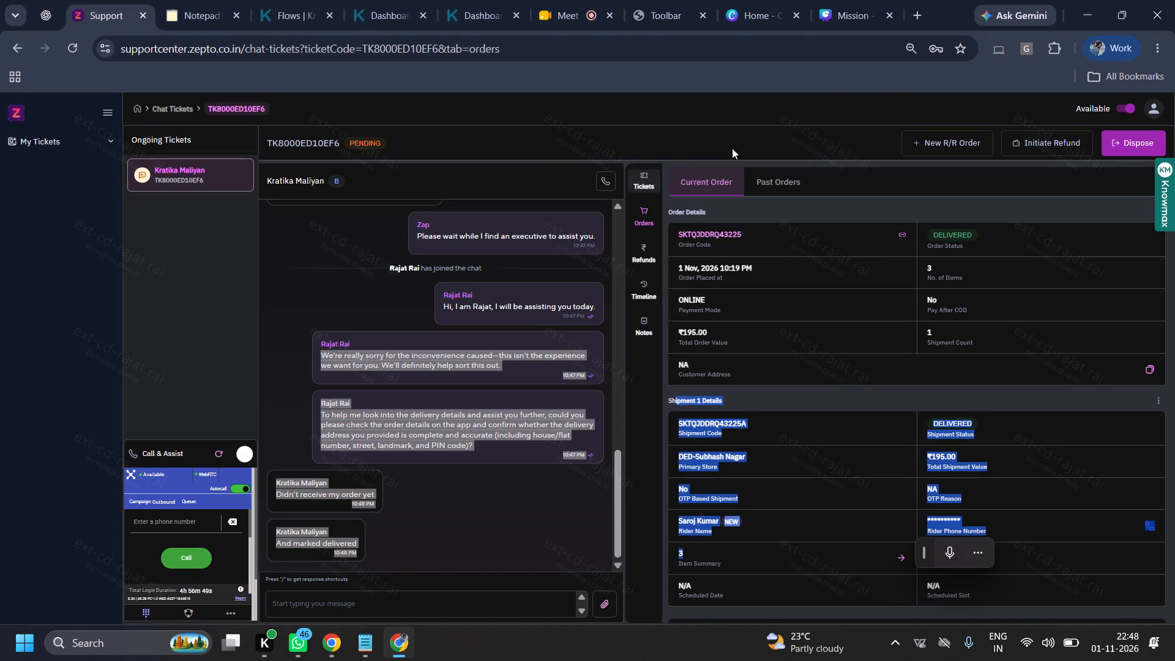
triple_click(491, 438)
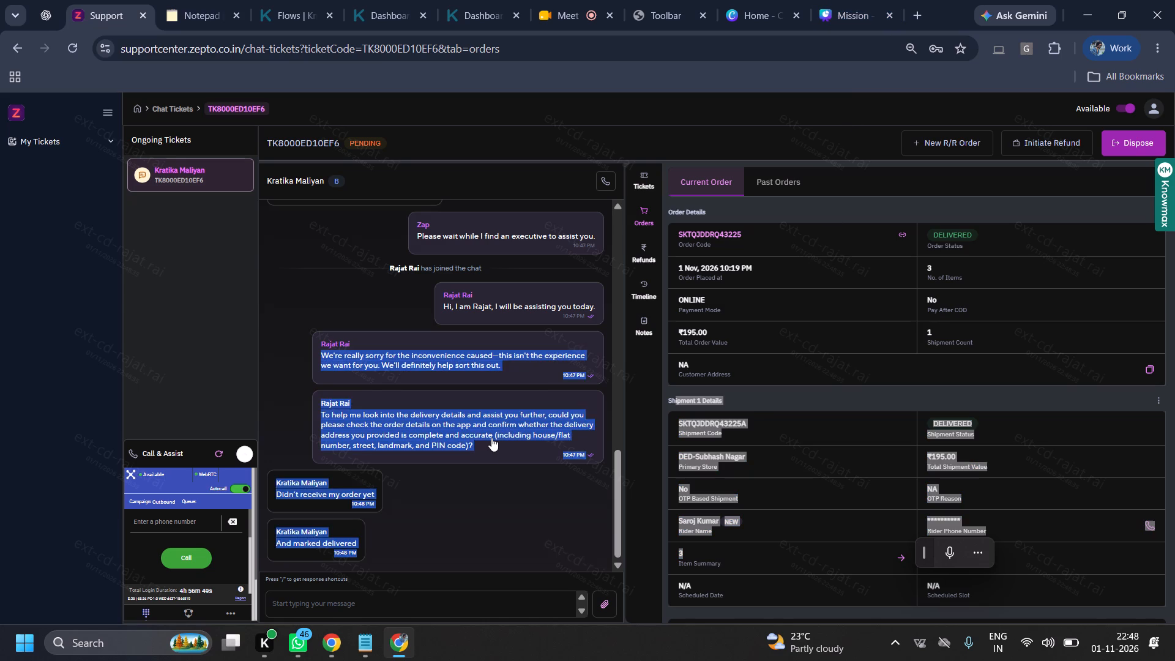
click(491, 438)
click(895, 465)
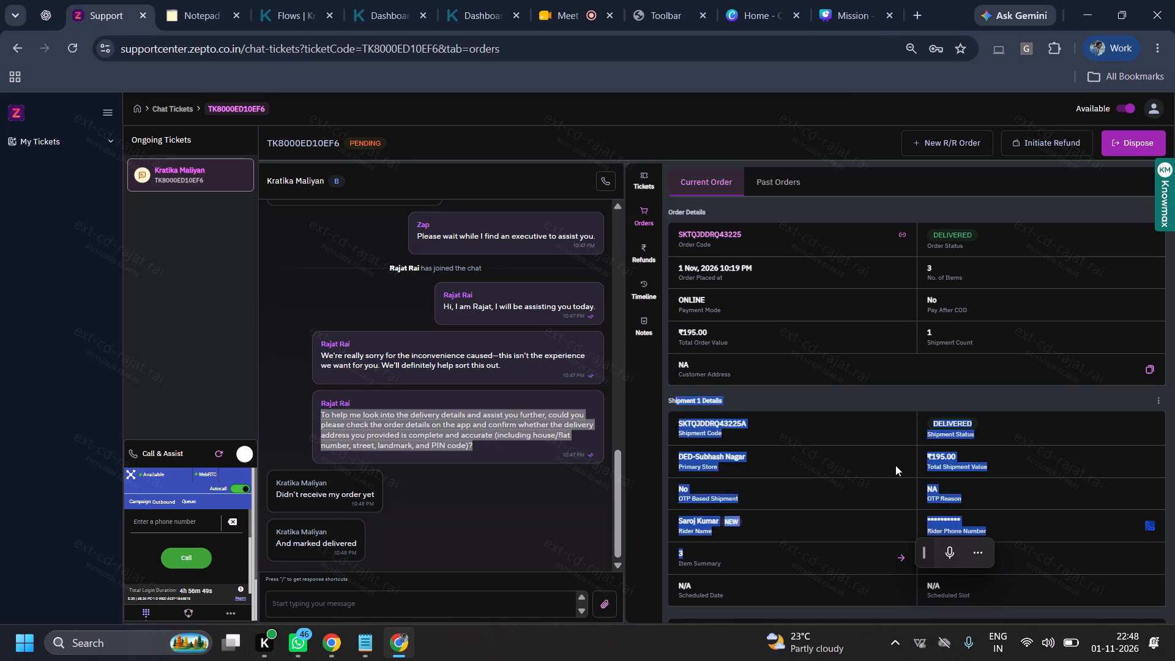
Switch to the Mission design in Canva and enlarge the slide's middle "On Strategy Market" heading to font size 47.2.
click(852, 0)
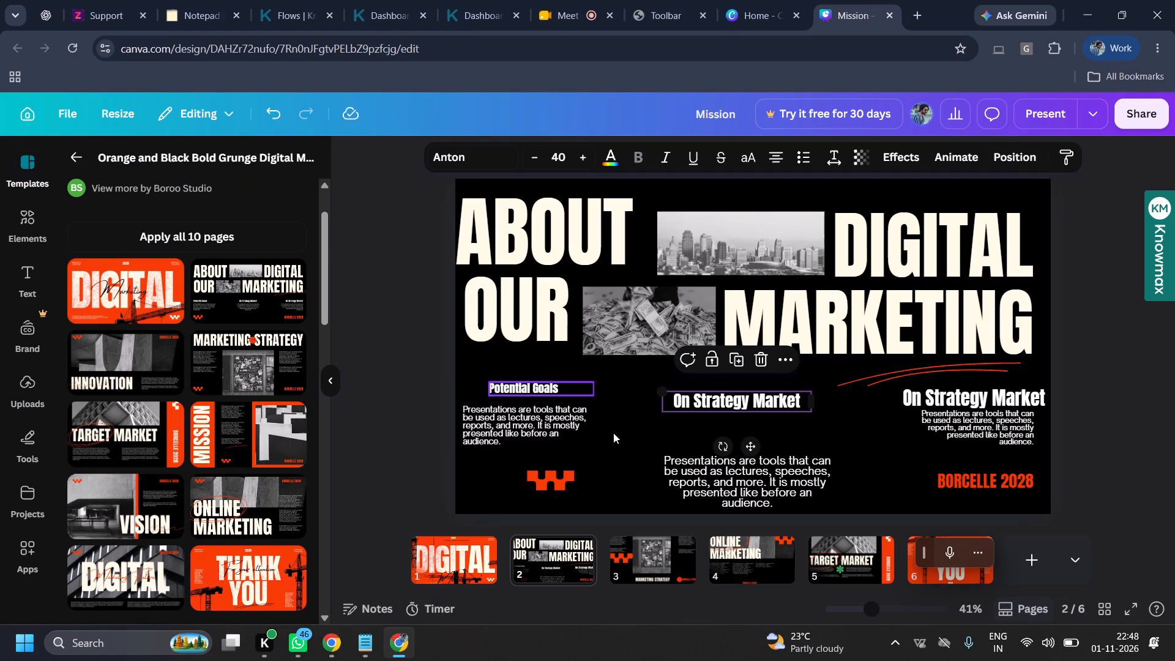
drag(658, 394, 666, 396)
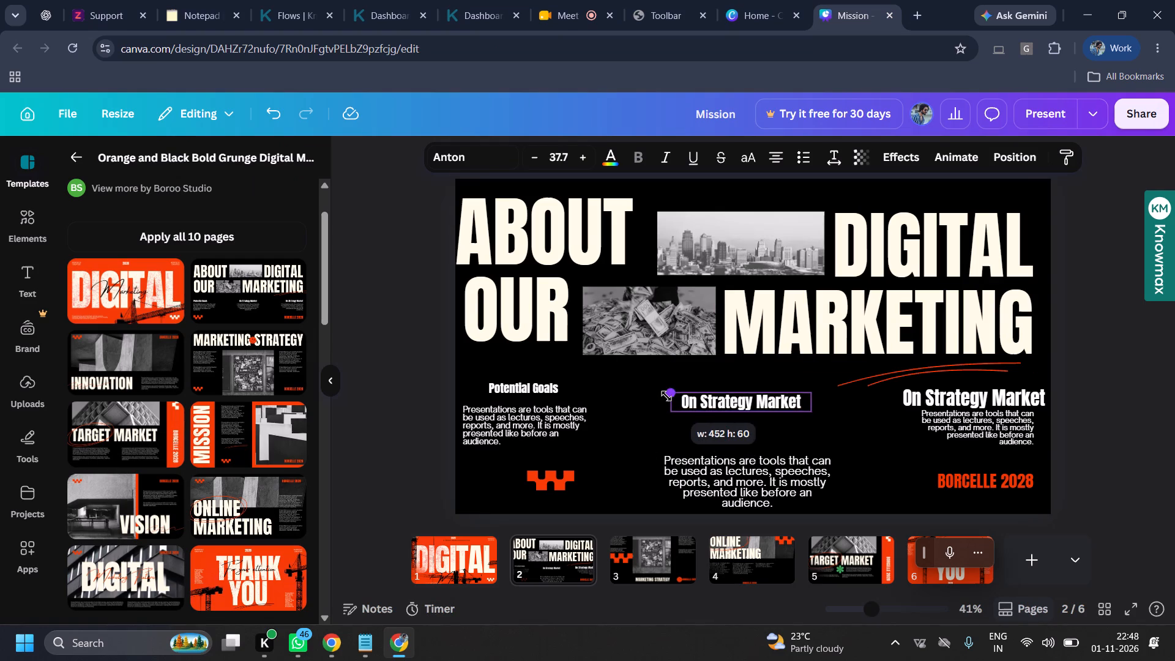
drag(666, 396, 612, 391)
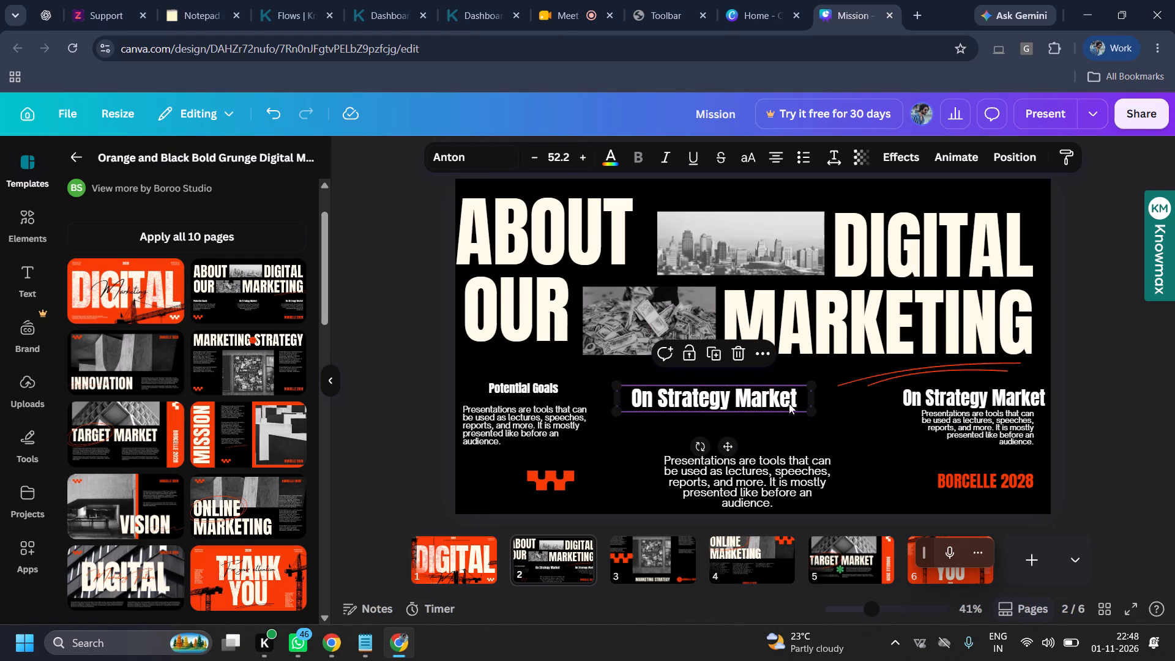
drag(614, 384, 663, 394)
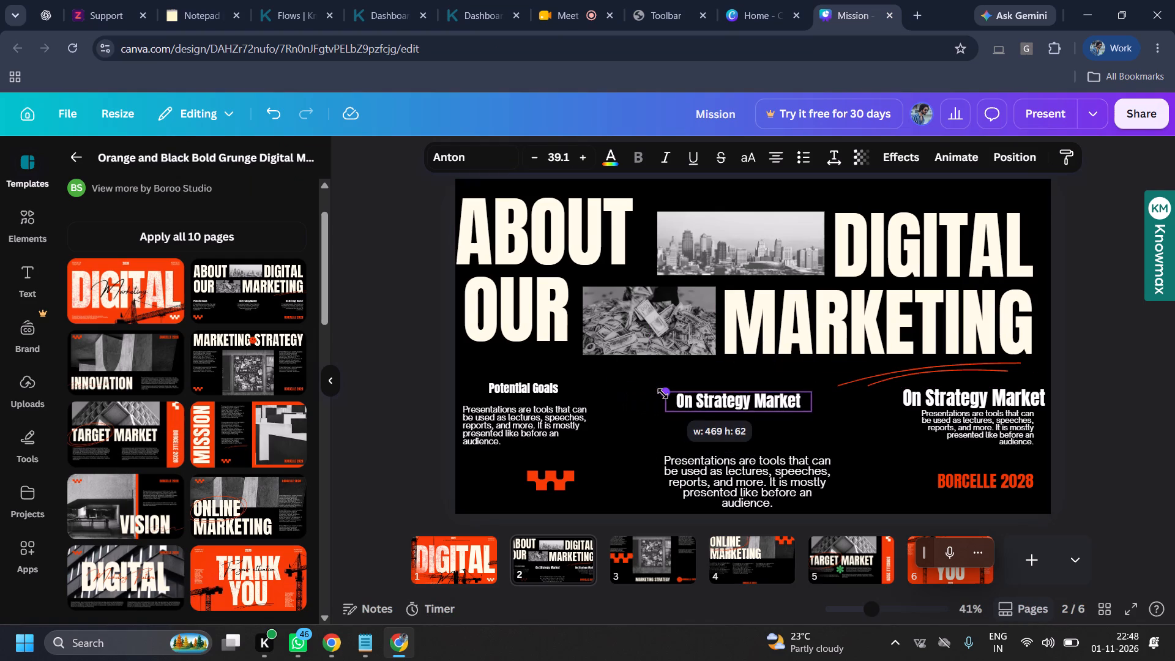
drag(663, 394, 632, 393)
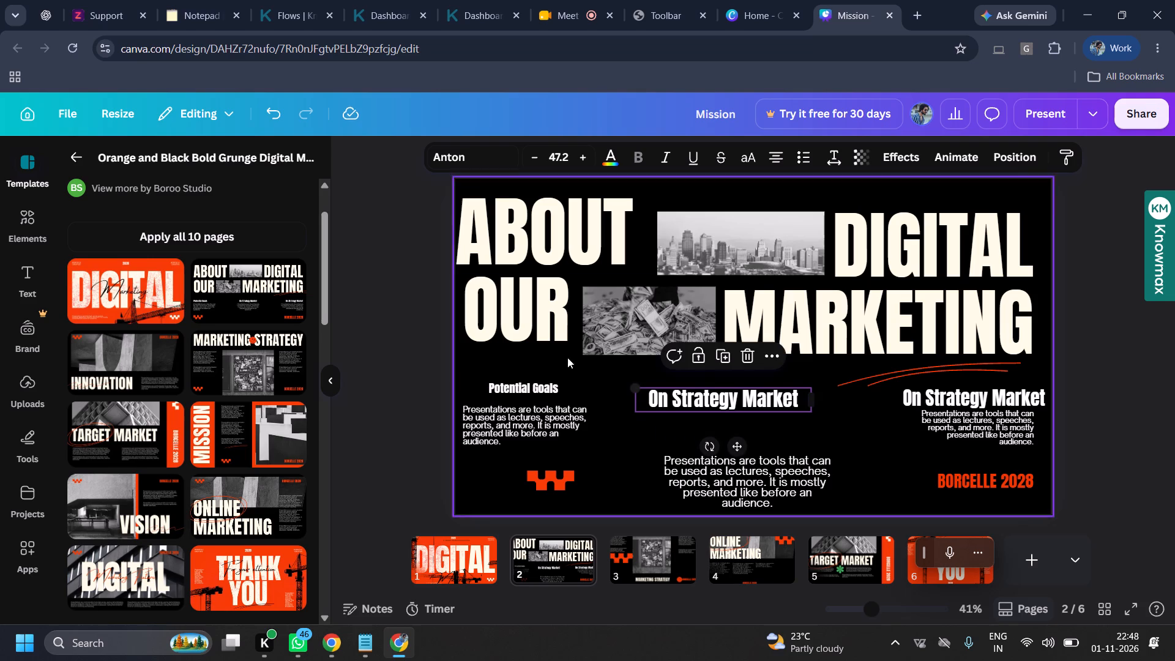
Check the Zepto support ticket briefly and return to the Mission design in Canva.
click(94, 0)
click(859, 9)
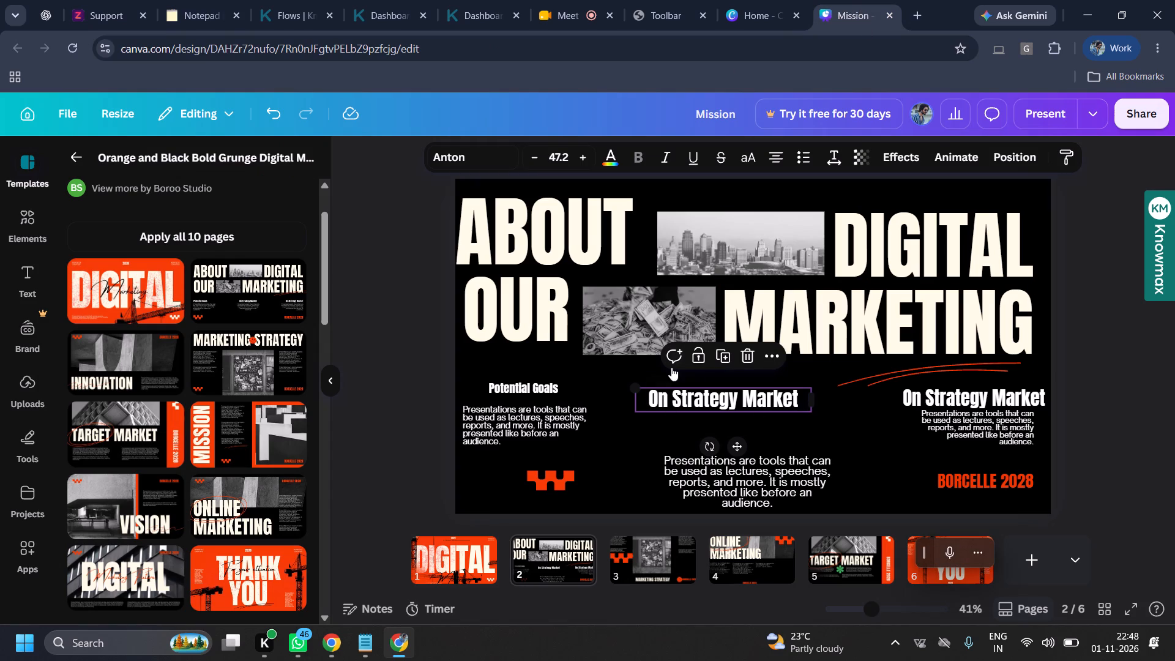
Enlarge the slide's "Potential Goals" heading to about font size 31.
click(640, 390)
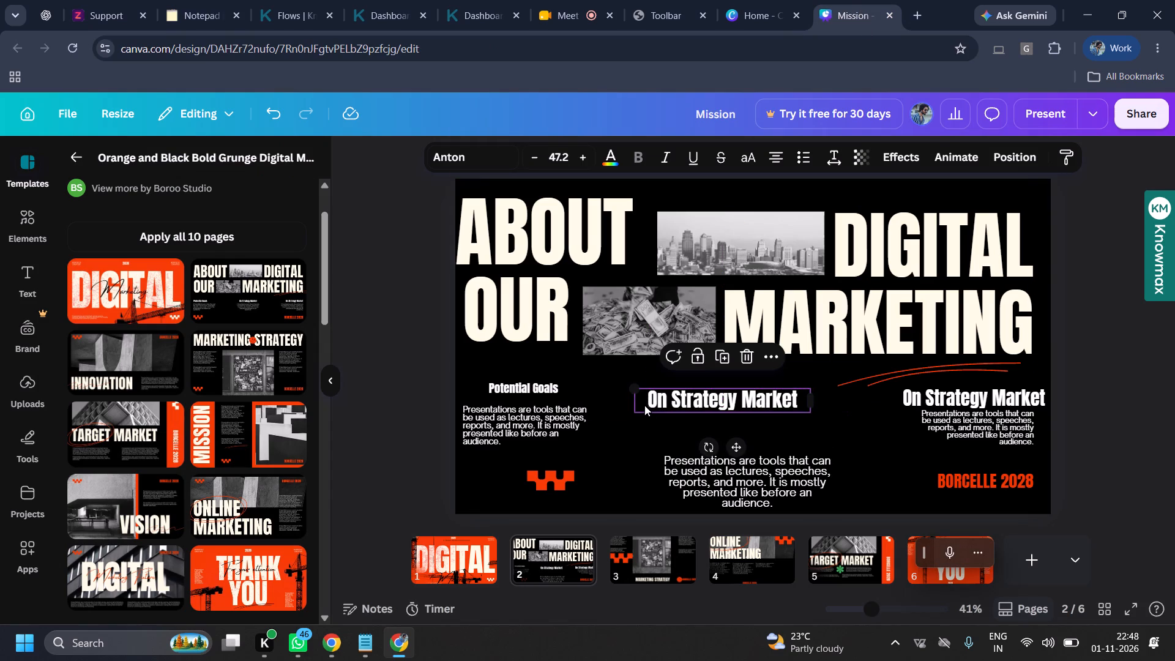
click(486, 380)
click(504, 386)
drag(485, 378, 479, 342)
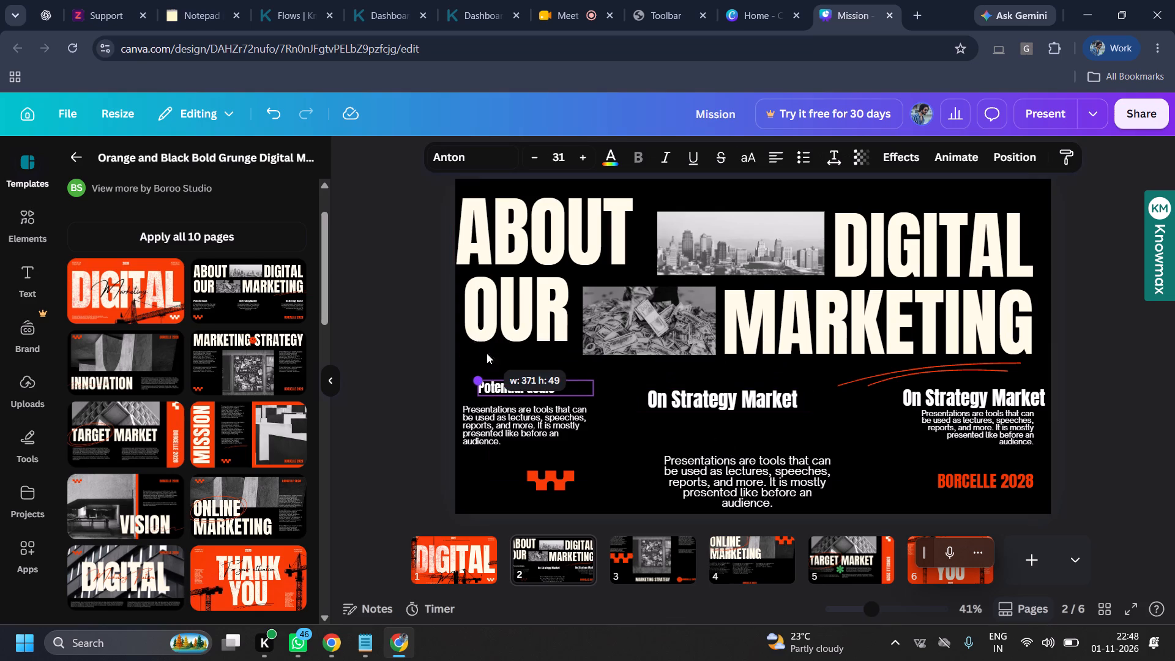
Extend the lower edge of the money photo beside "OUR" slightly downward.
click(671, 322)
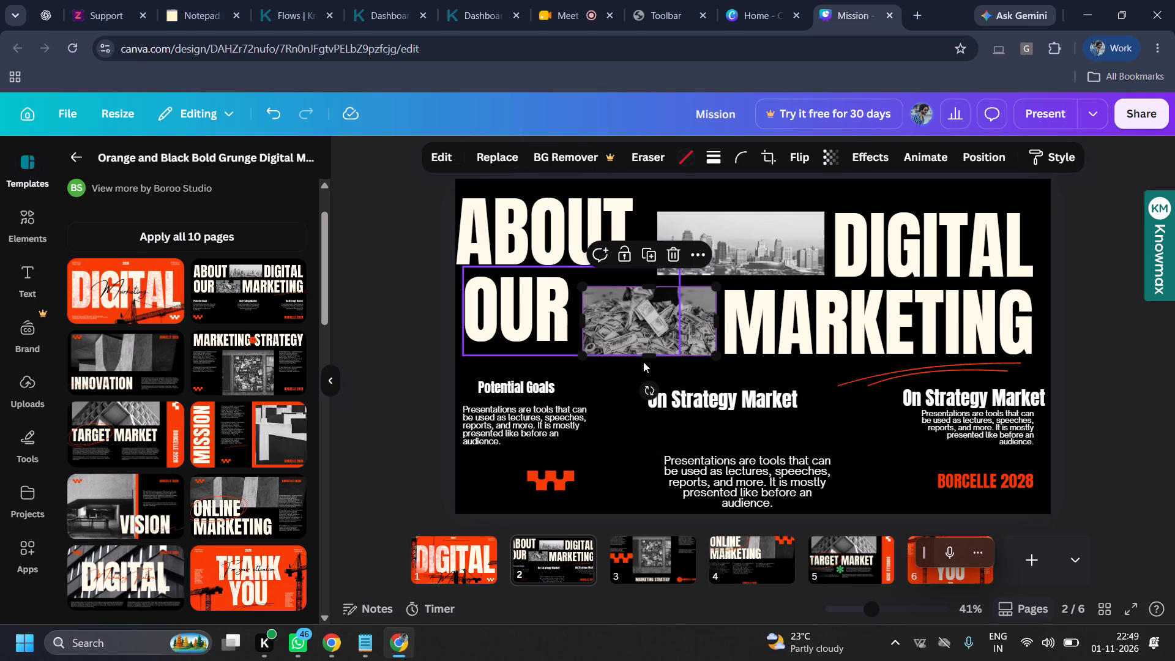
drag(649, 358, 649, 367)
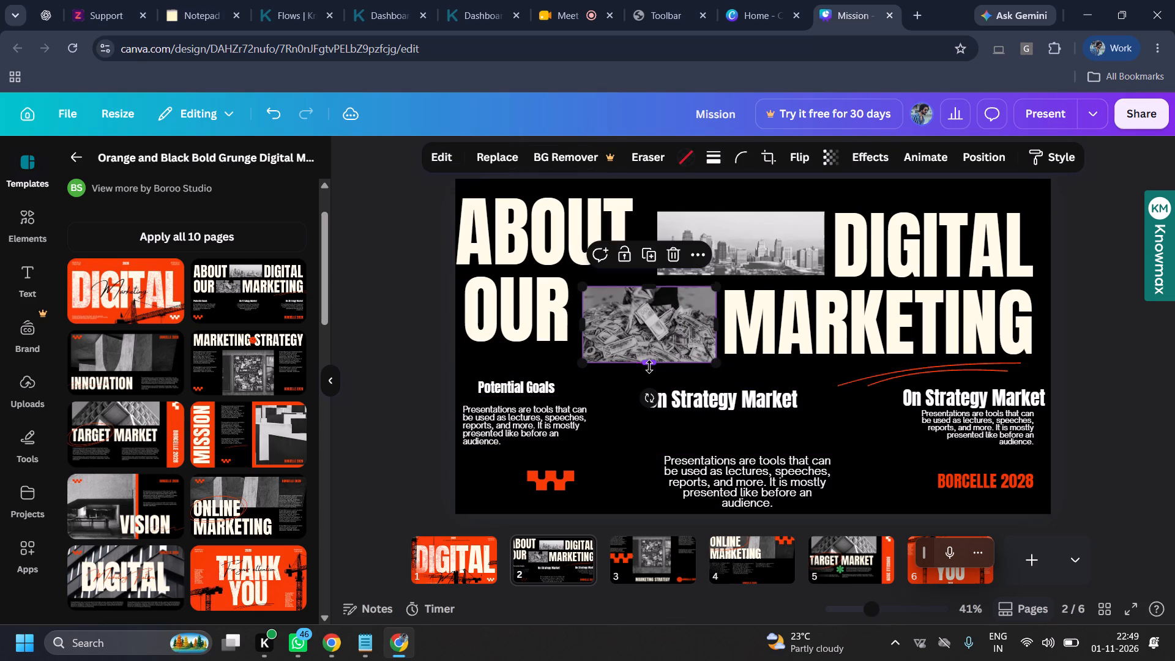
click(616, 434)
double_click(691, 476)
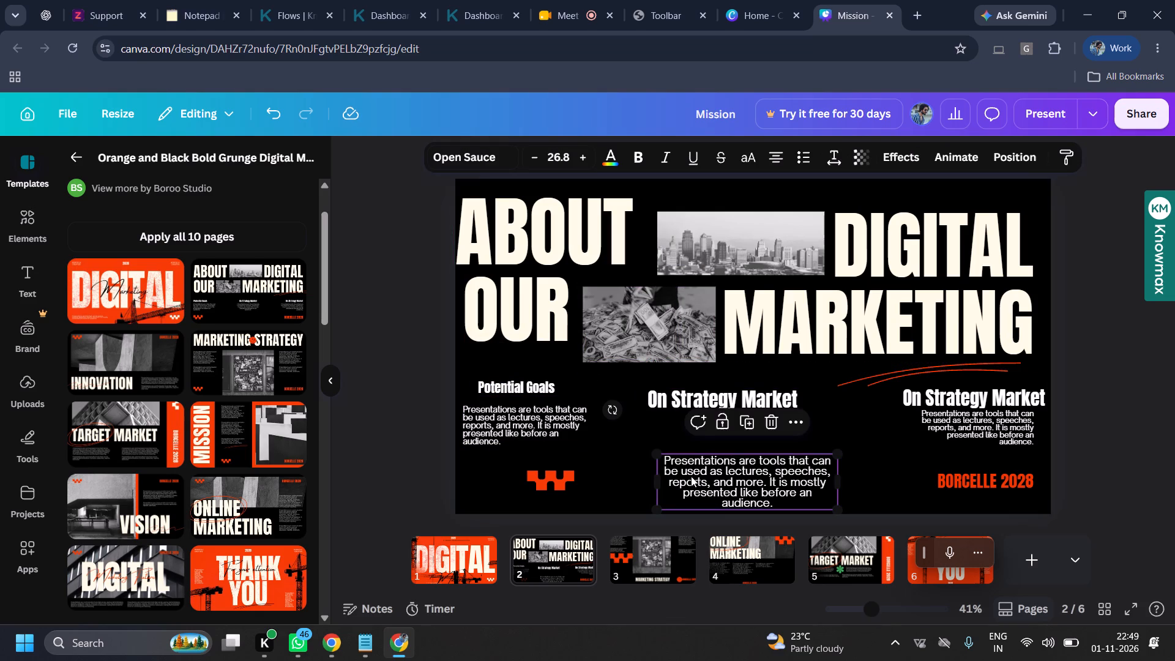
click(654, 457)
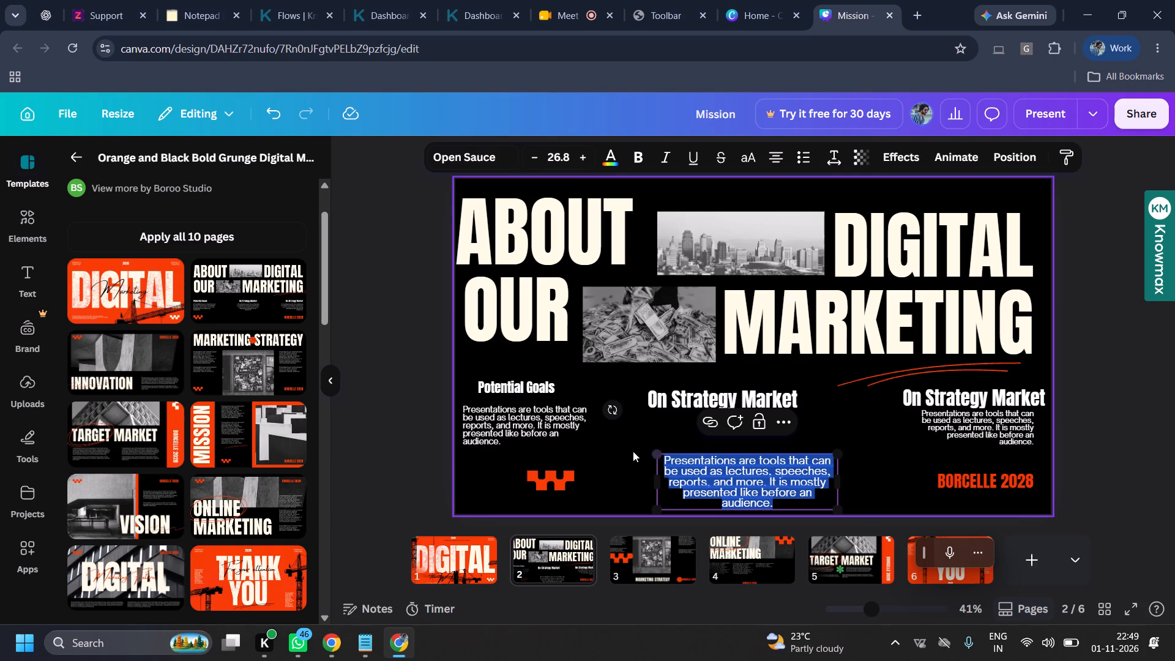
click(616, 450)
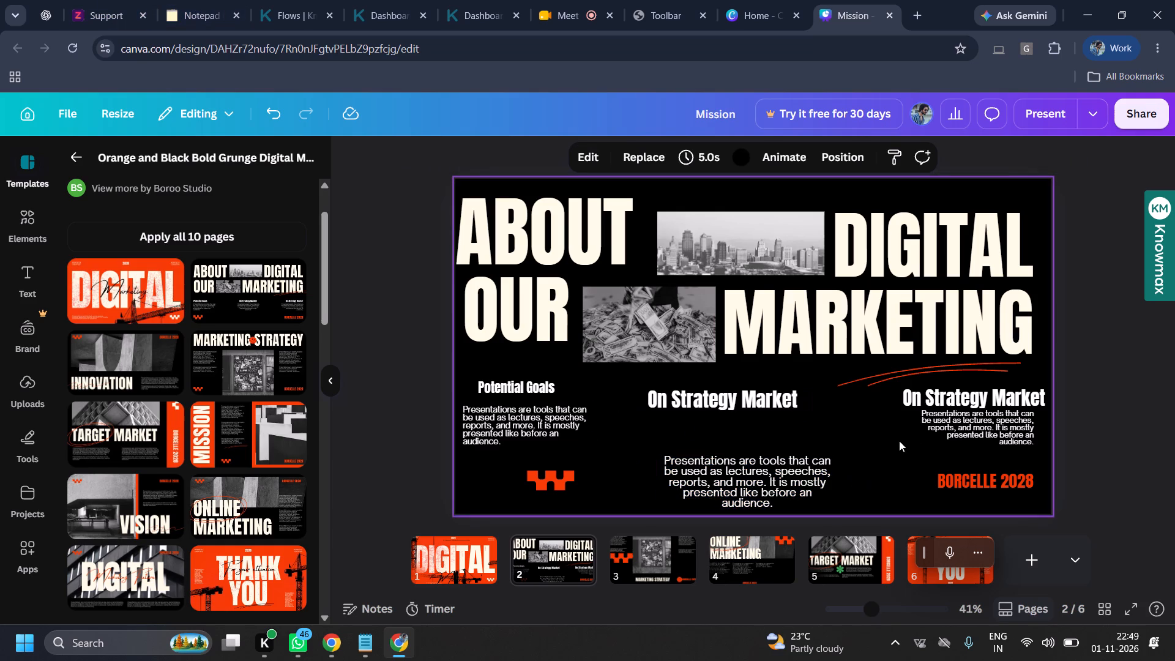
Move the orange curved lines from under "MARKETING" down between the middle and right-aligned paragraphs.
drag(904, 377, 960, 424)
drag(917, 418, 822, 438)
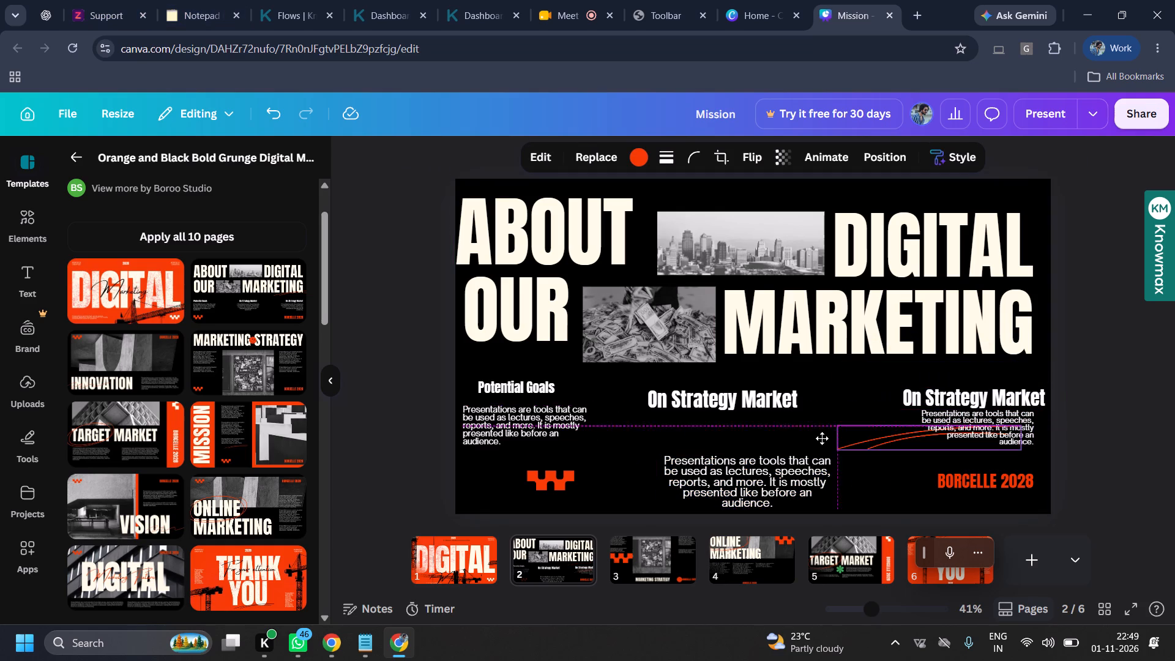
drag(822, 438, 818, 437)
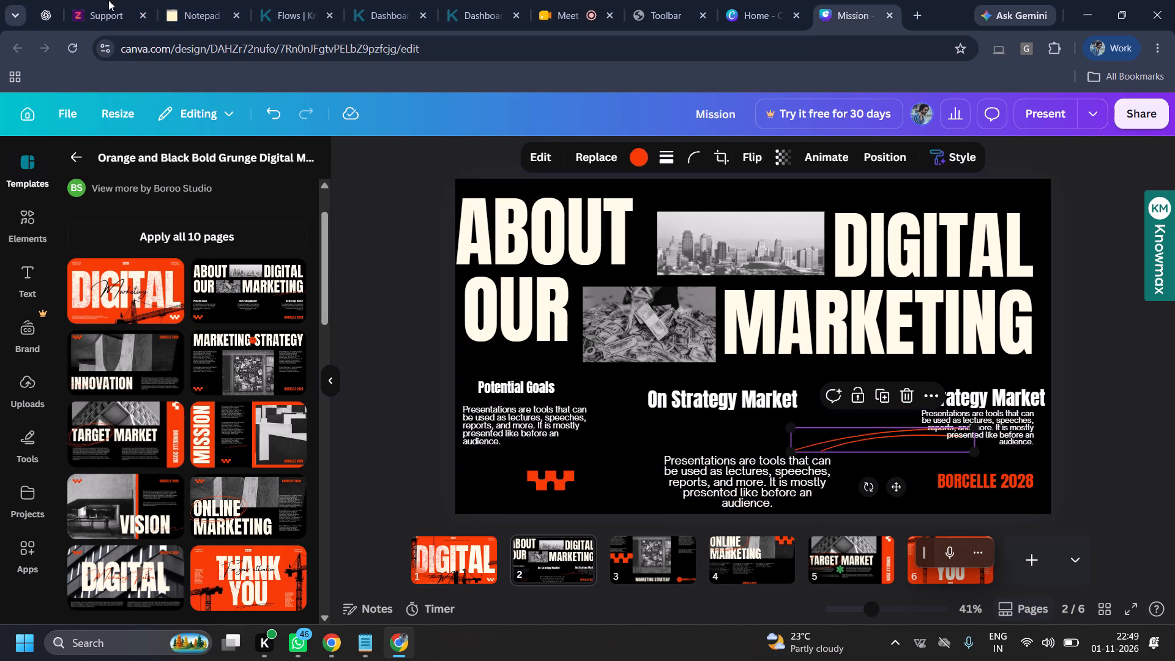
Return to the Zepto support ticket, reload its order details and call the delivery rider of shipment 1.
click(102, 0)
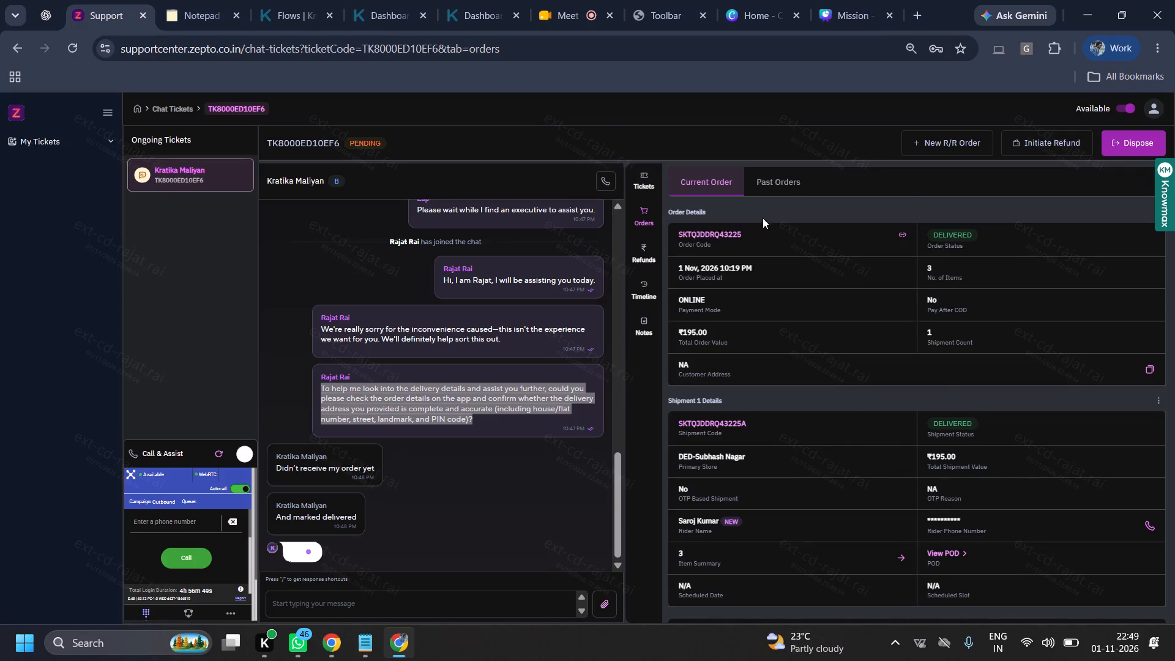
click(658, 195)
click(653, 187)
click(650, 224)
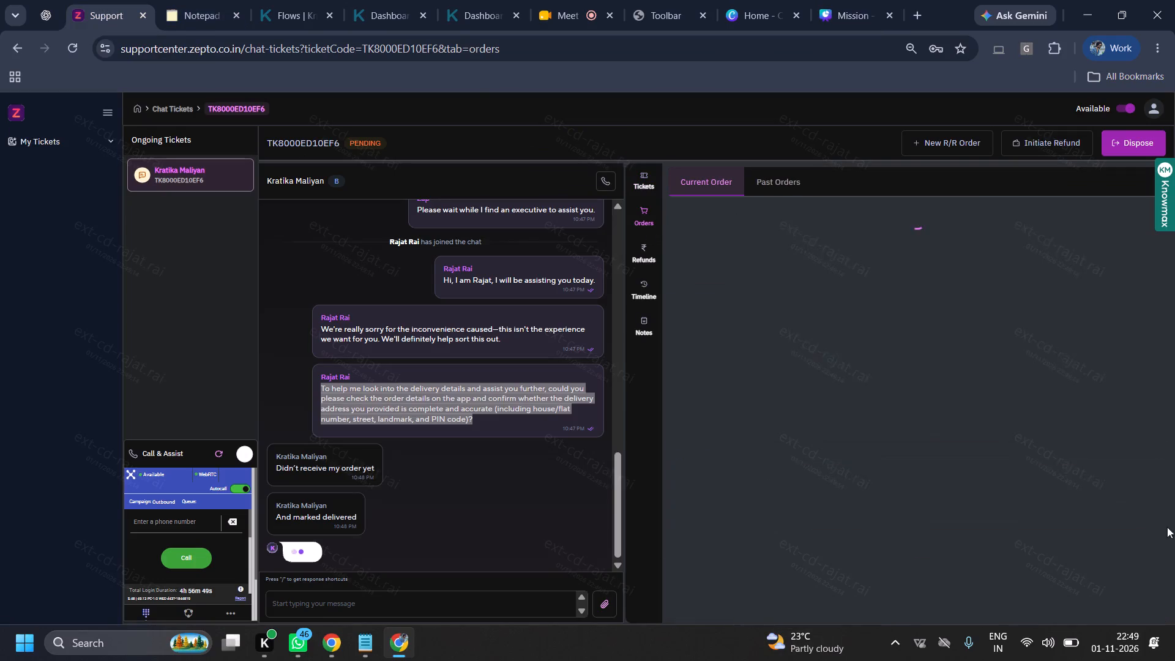
click(1150, 526)
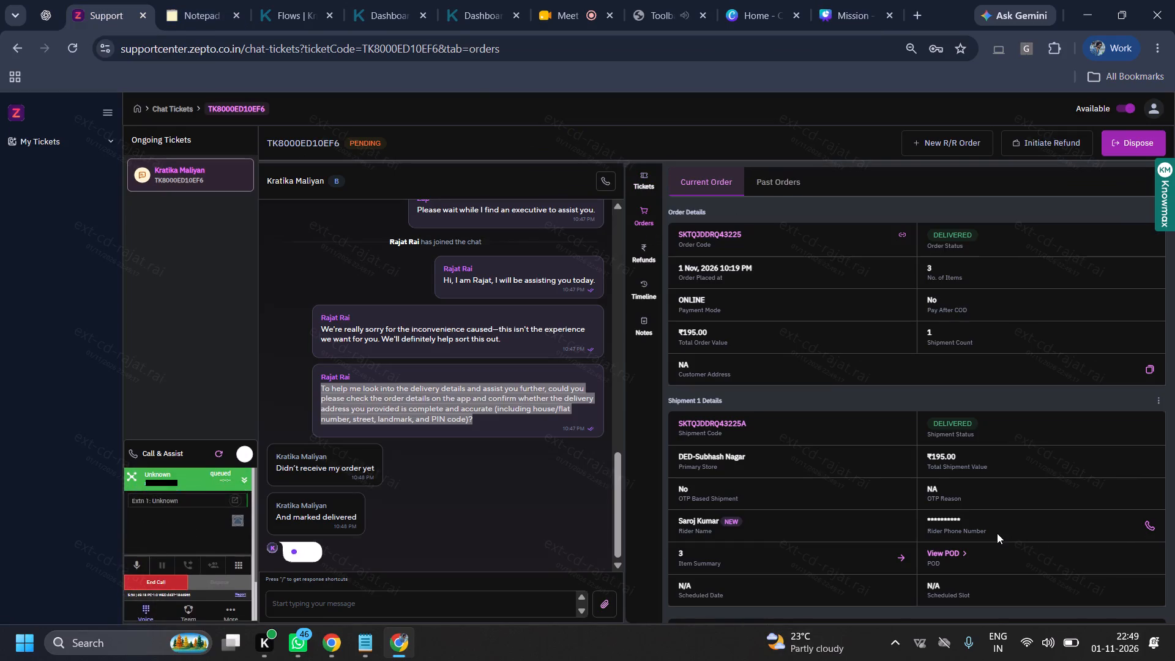
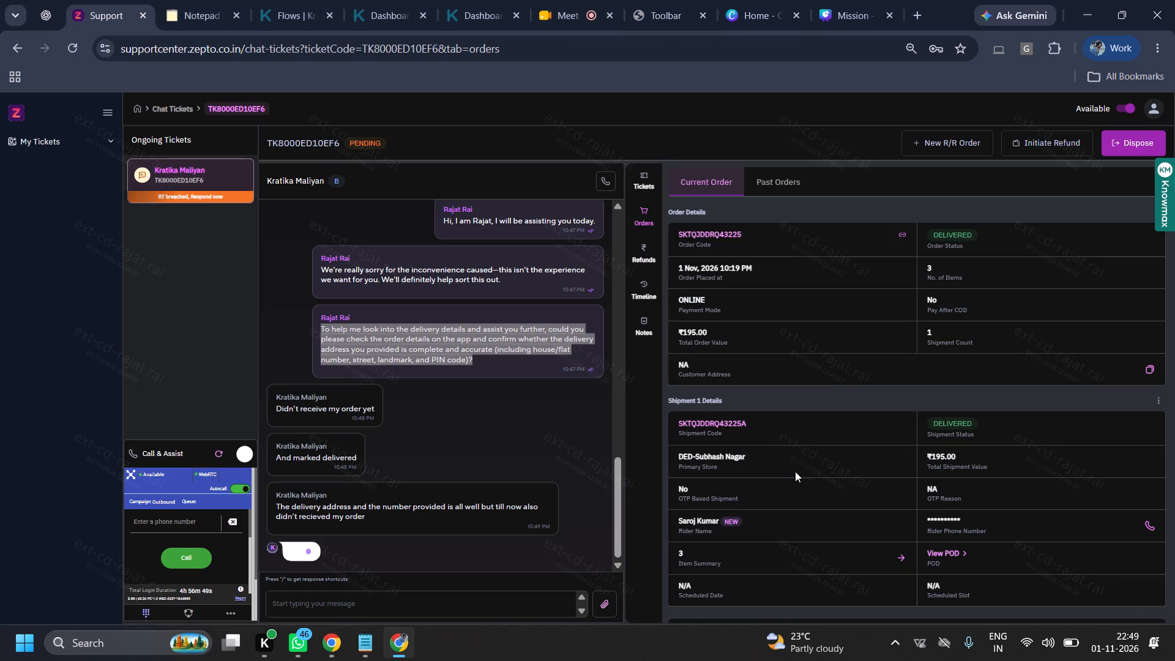
In the Canva slide, enlarge the orange checkered shape and place it in the slide's lower-left corner, beneath the "Potential Goals" paragraph.
click(792, 1)
click(878, 0)
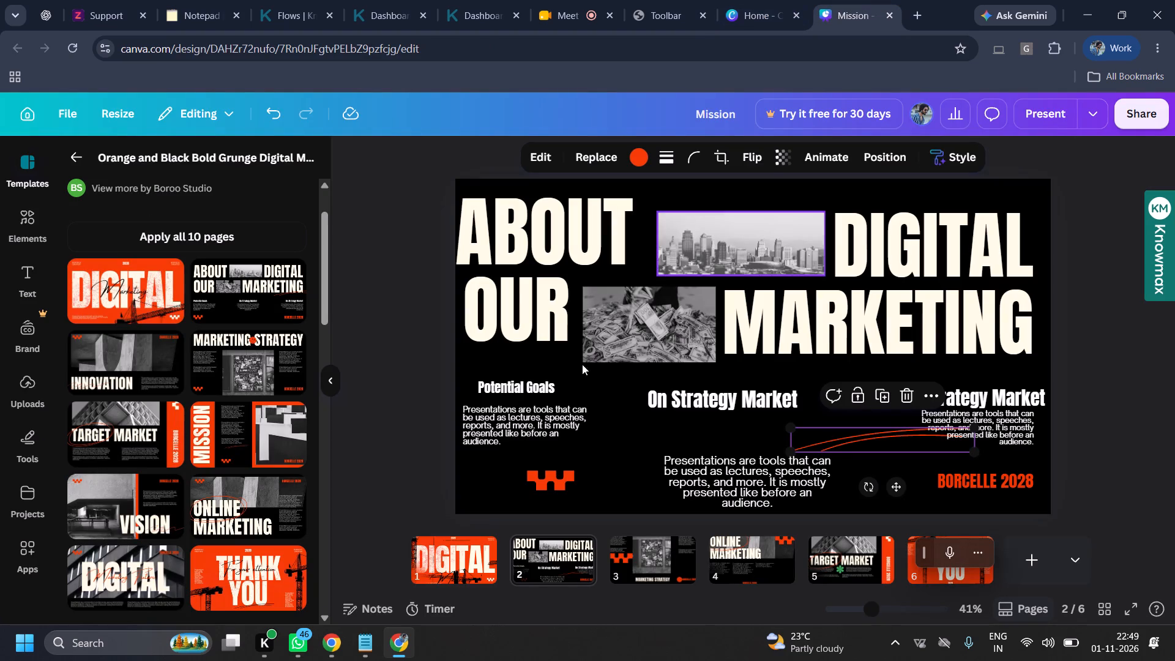
drag(554, 483, 545, 461)
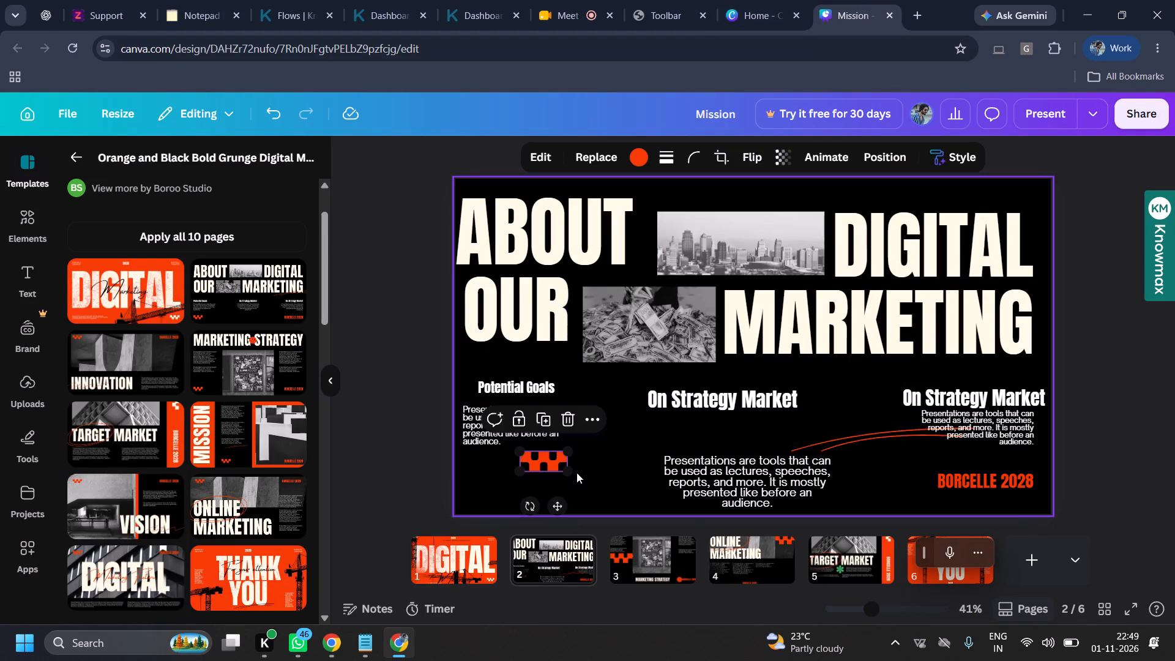
drag(565, 468, 597, 496)
drag(584, 479, 559, 480)
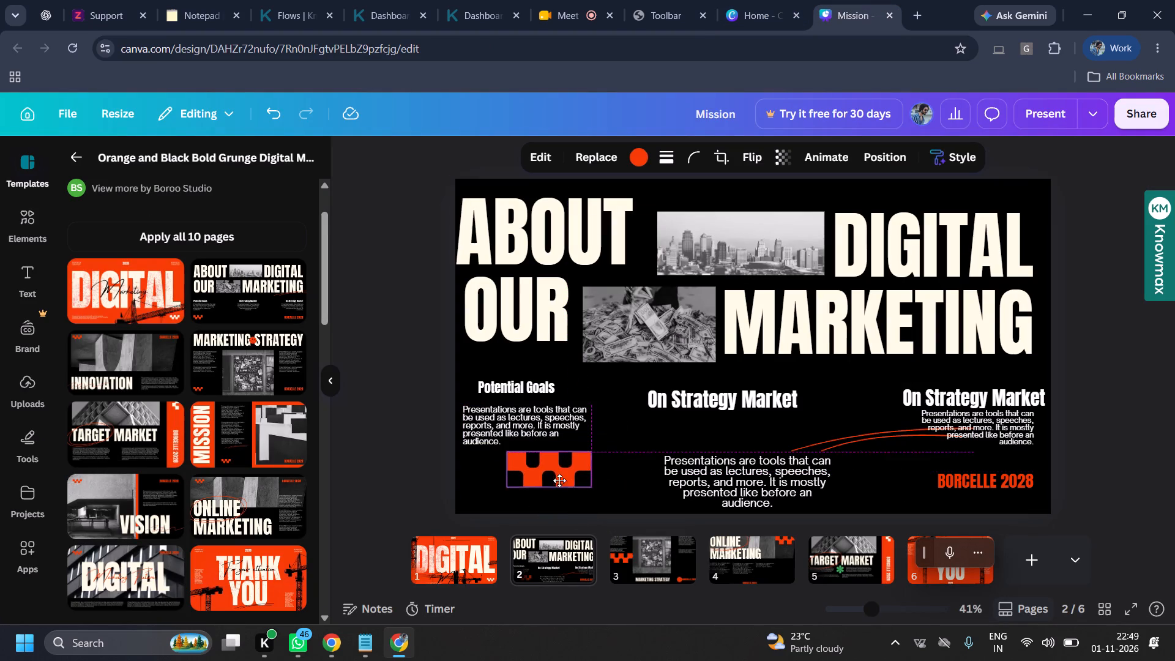
drag(559, 480, 521, 499)
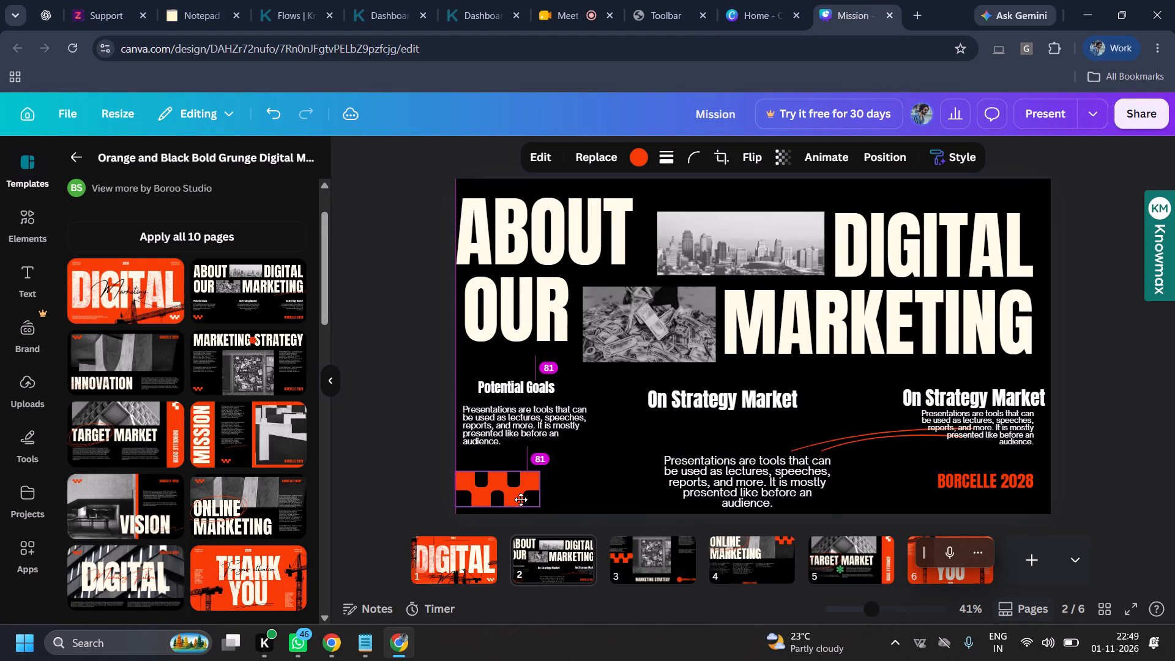
drag(521, 499, 521, 502)
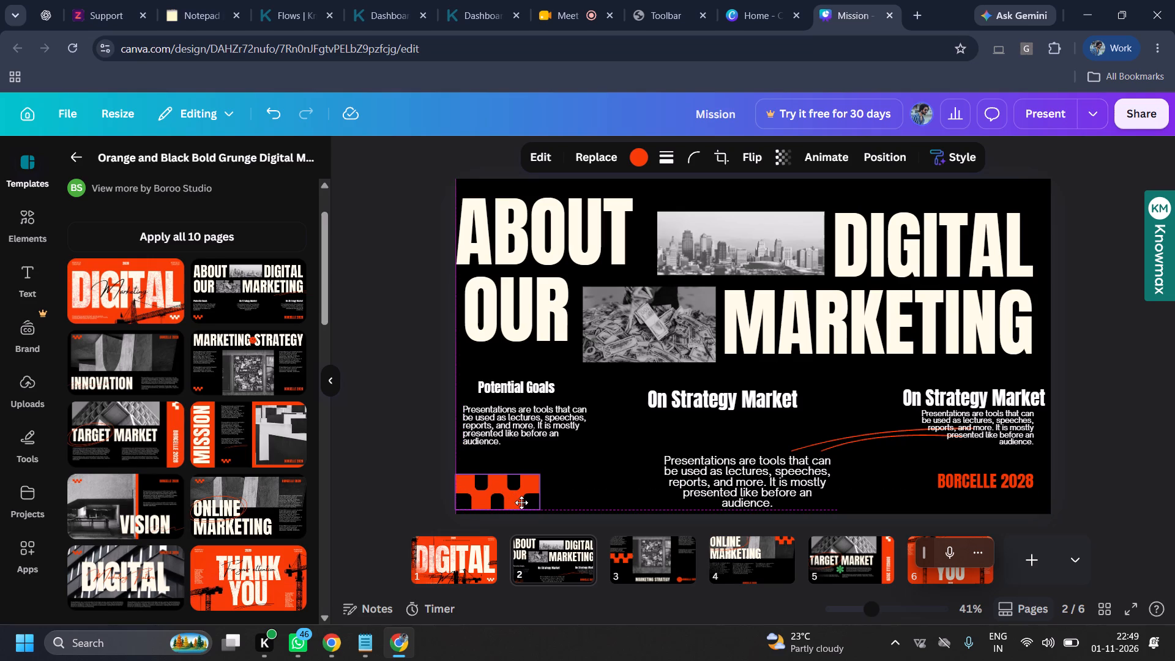
drag(521, 502, 526, 501)
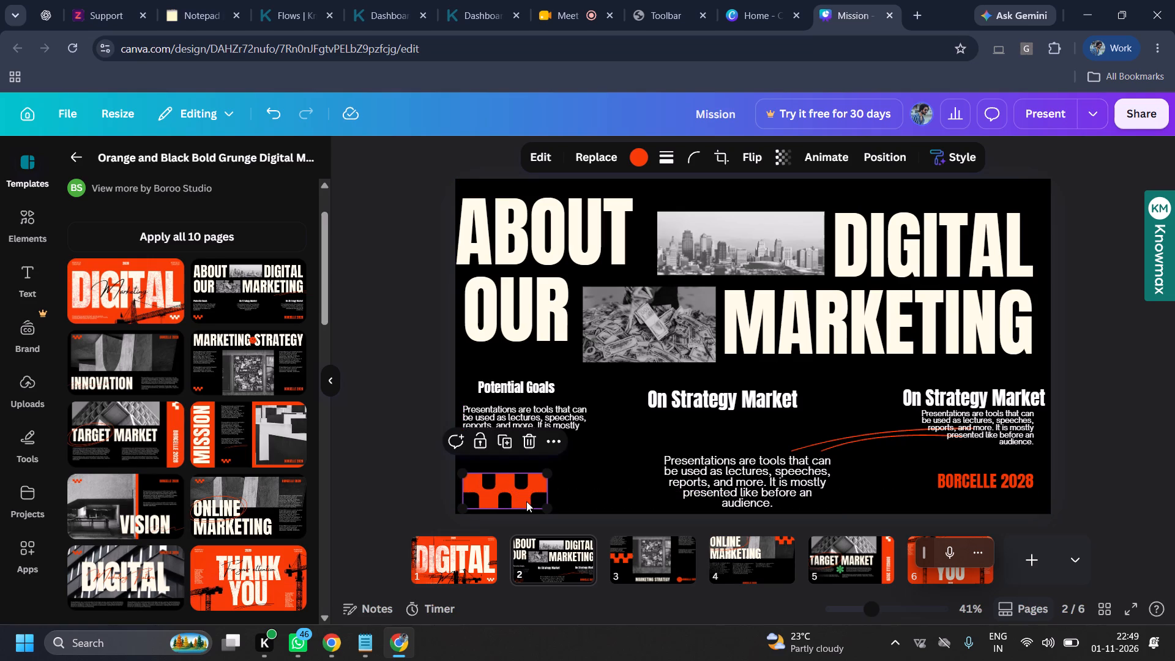
Move the middle paragraph under "On Strategy Market" slightly left, towards the orange checkered shape.
drag(726, 472, 678, 469)
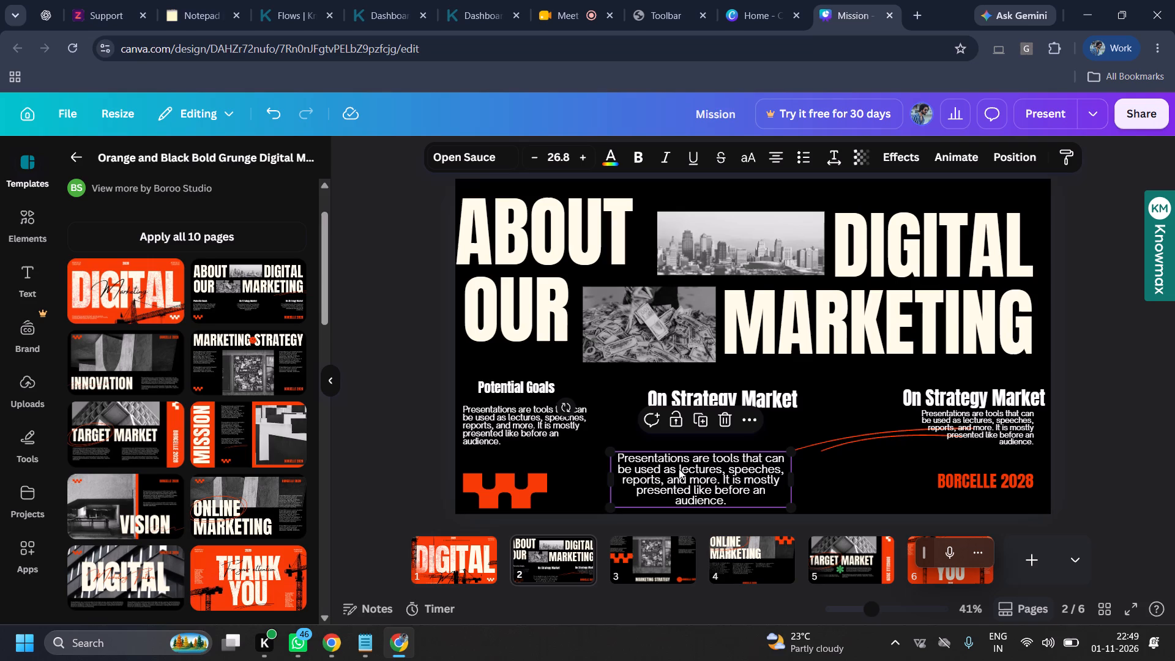
Return to the Zepto support ticket and check the customer's latest chat messages.
click(128, 4)
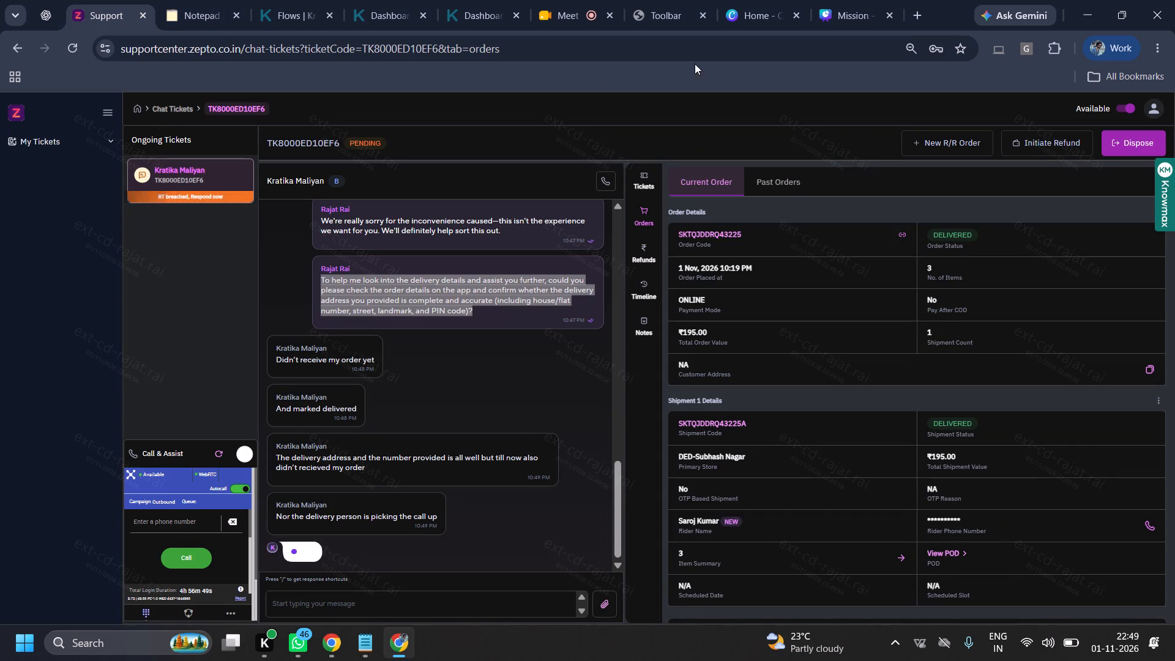
click(867, 0)
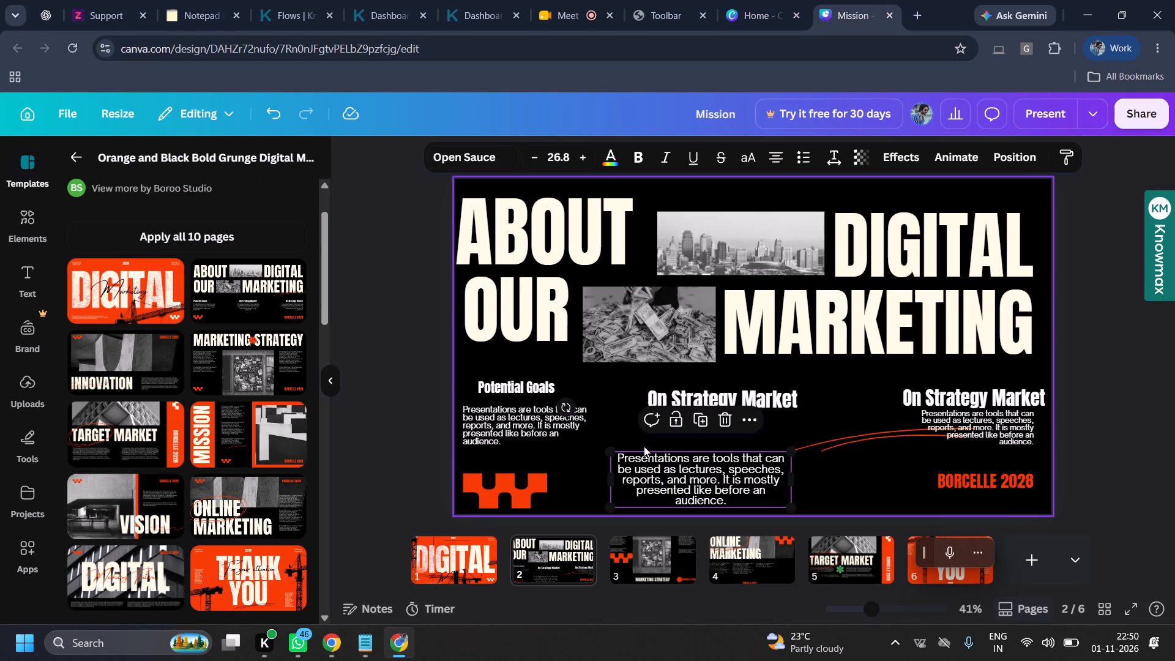
click(91, 0)
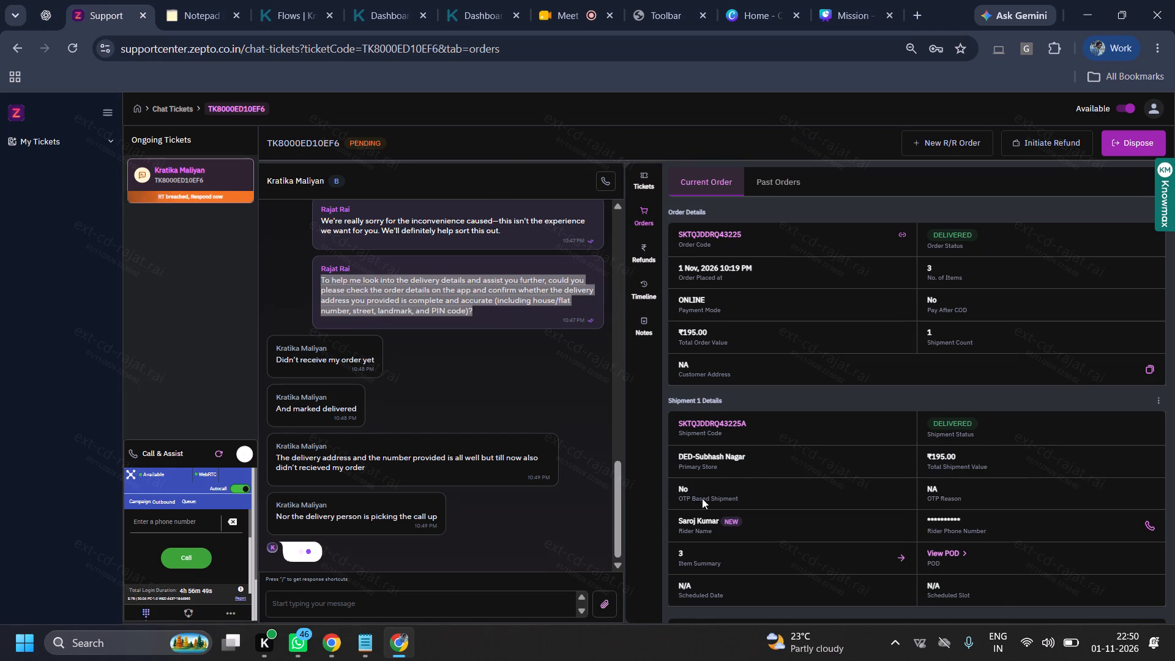
drag(728, 391, 780, 501)
click(780, 501)
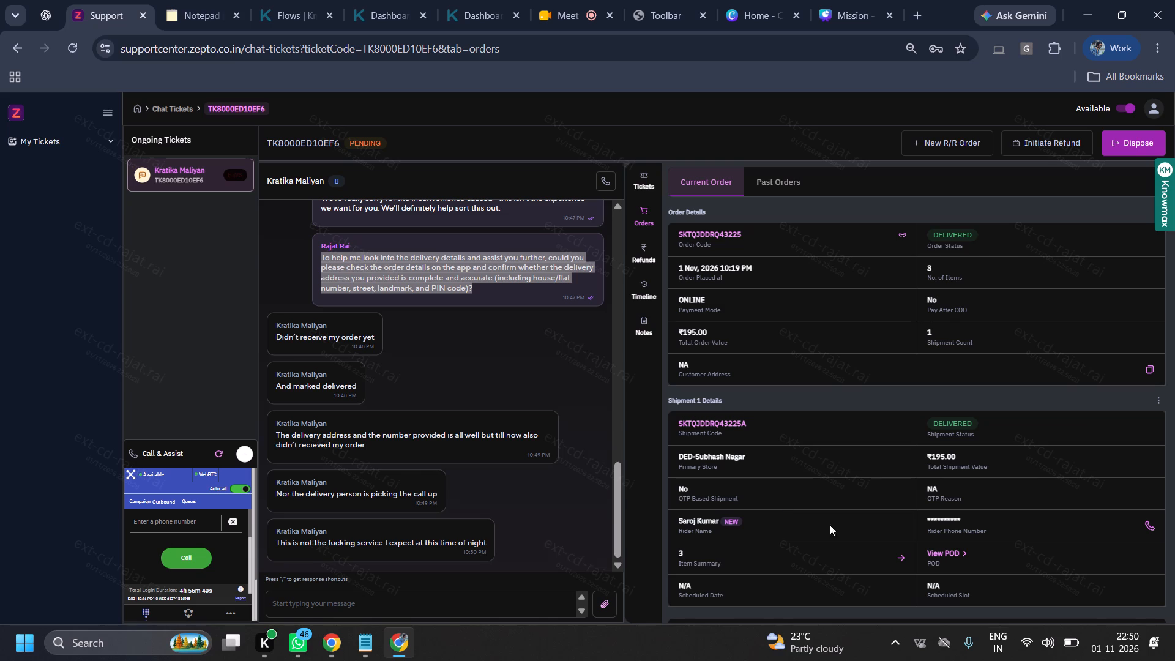
Switch from the support ticket to the Canva home page.
click(766, 29)
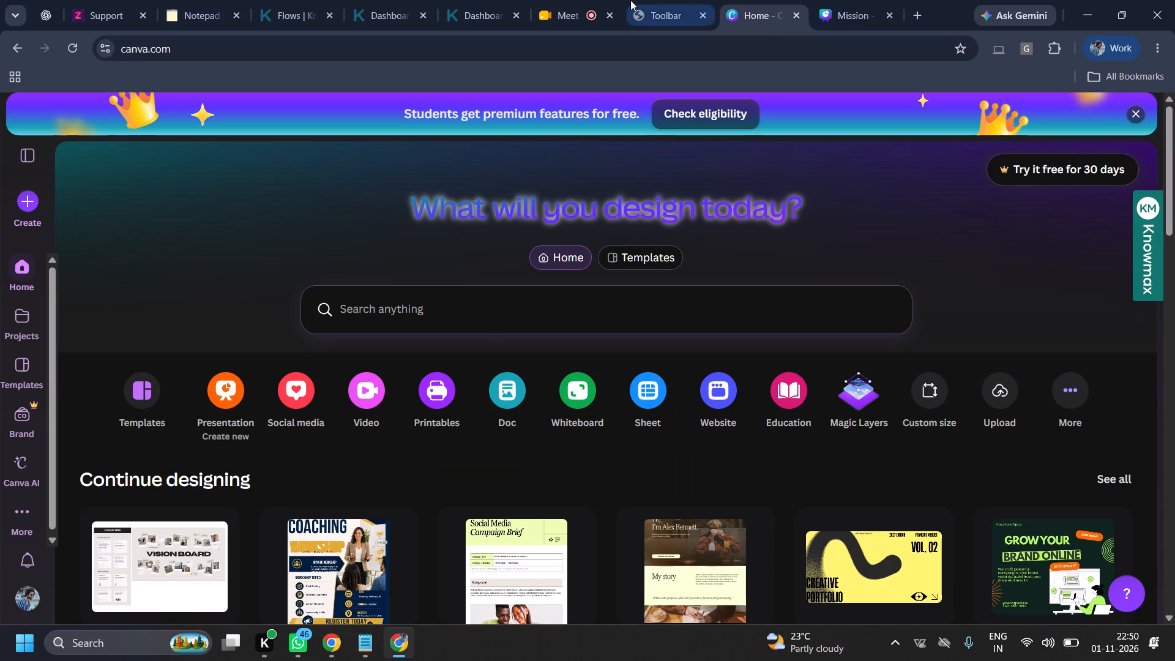
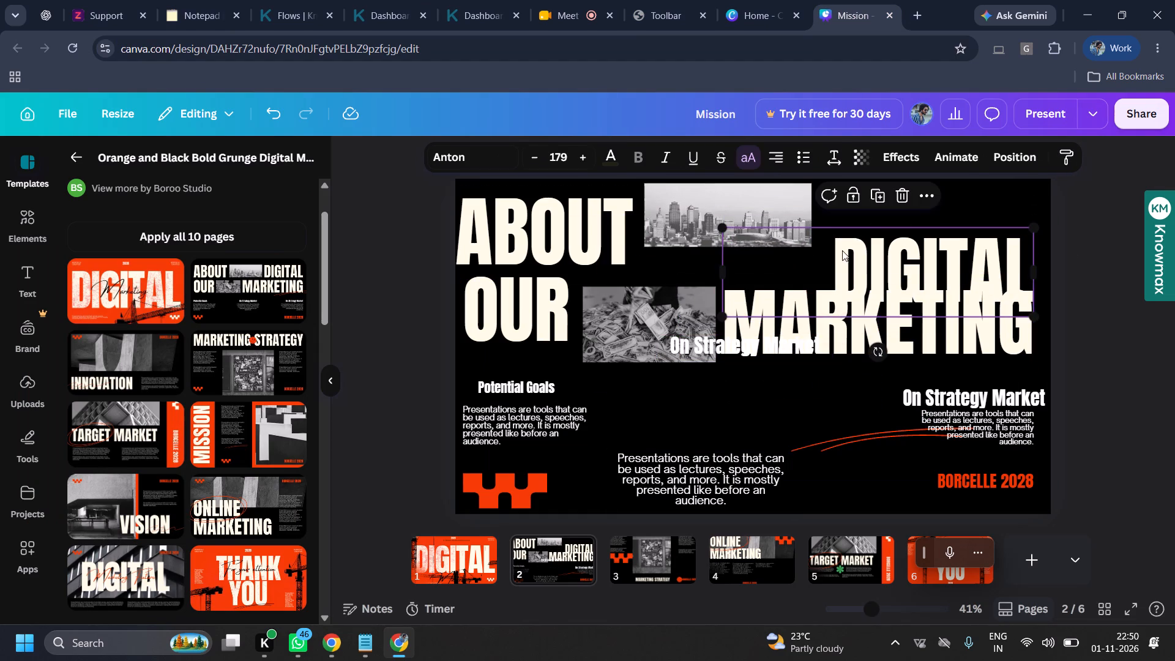
Move the "DIGITAL" heading up, clear of "MARKETING", and reduce its font size to 176.
drag(865, 290, 867, 250)
drag(828, 308, 846, 340)
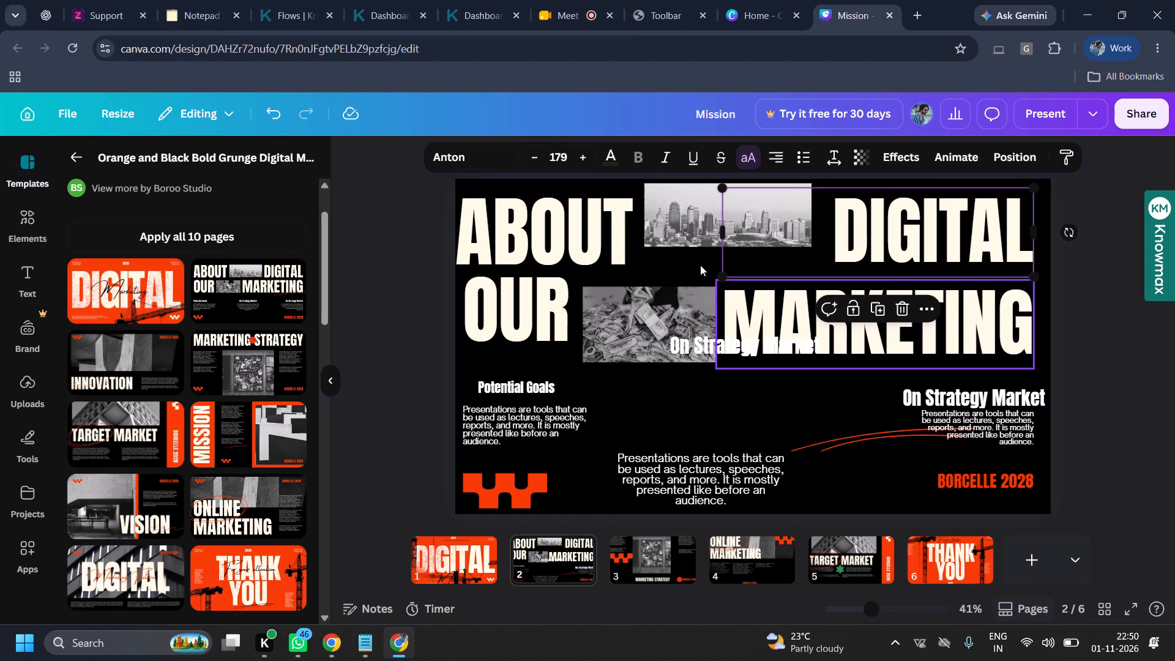
drag(727, 280, 737, 298)
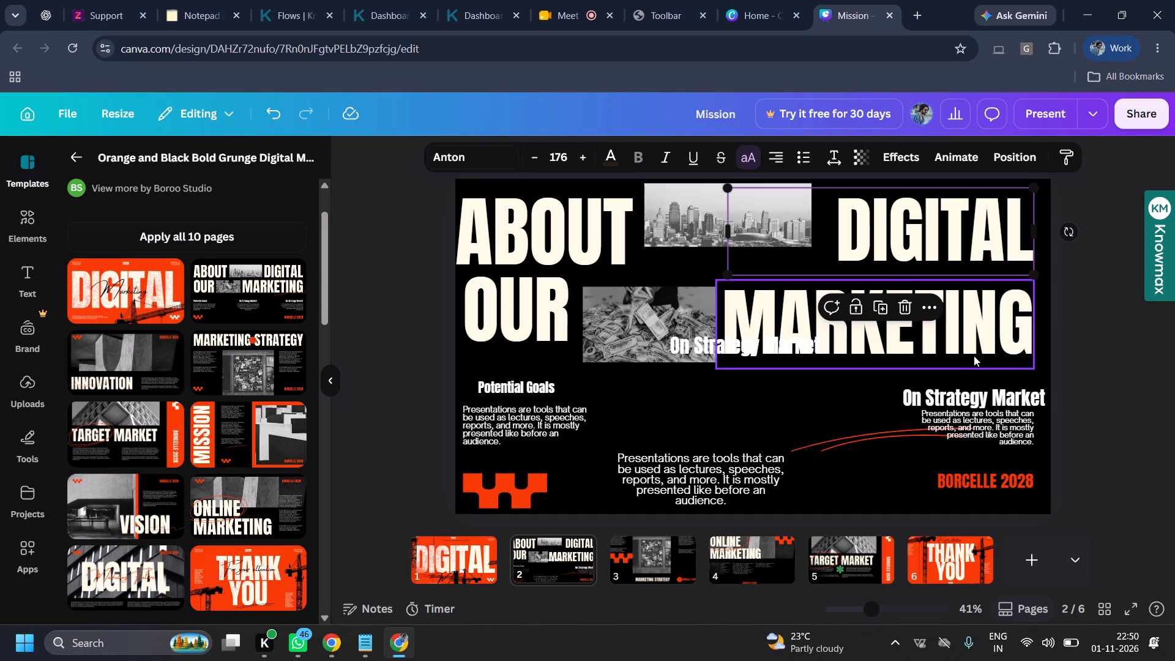
Shrink the "MARKETING" heading to font size 123 and place it directly beneath "DIGITAL".
click(1015, 345)
drag(1033, 367, 943, 327)
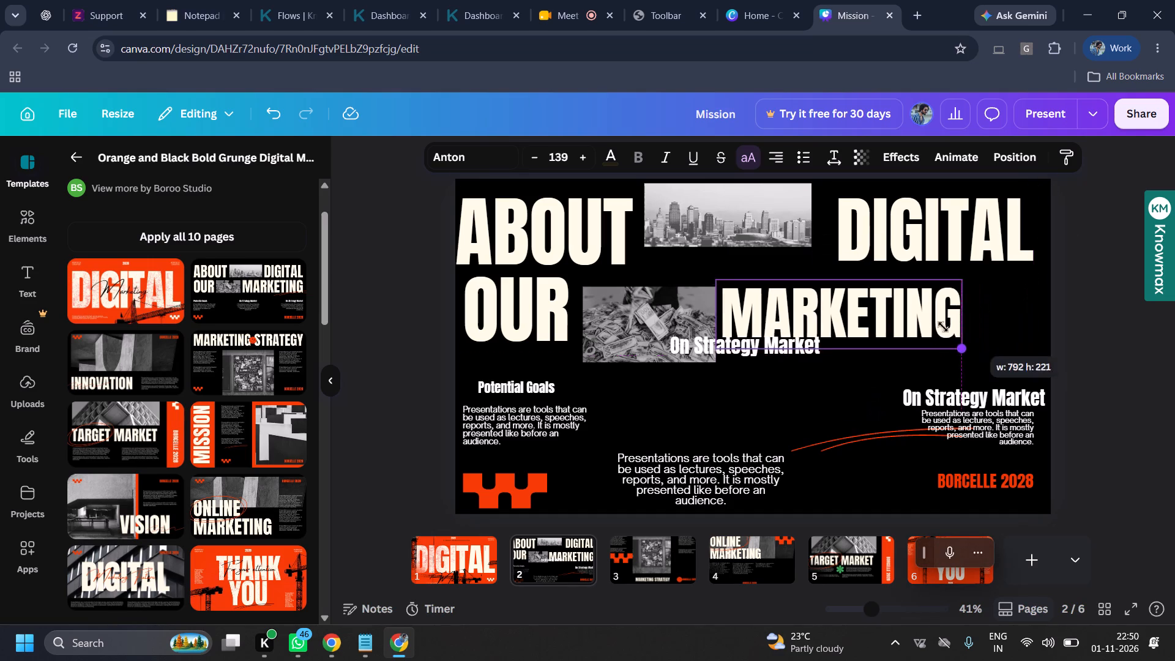
drag(943, 327, 936, 324)
drag(824, 293, 936, 280)
Return to the Zepto support ticket and review its order, shipment and payment details and the ticket's rider call records.
click(90, 0)
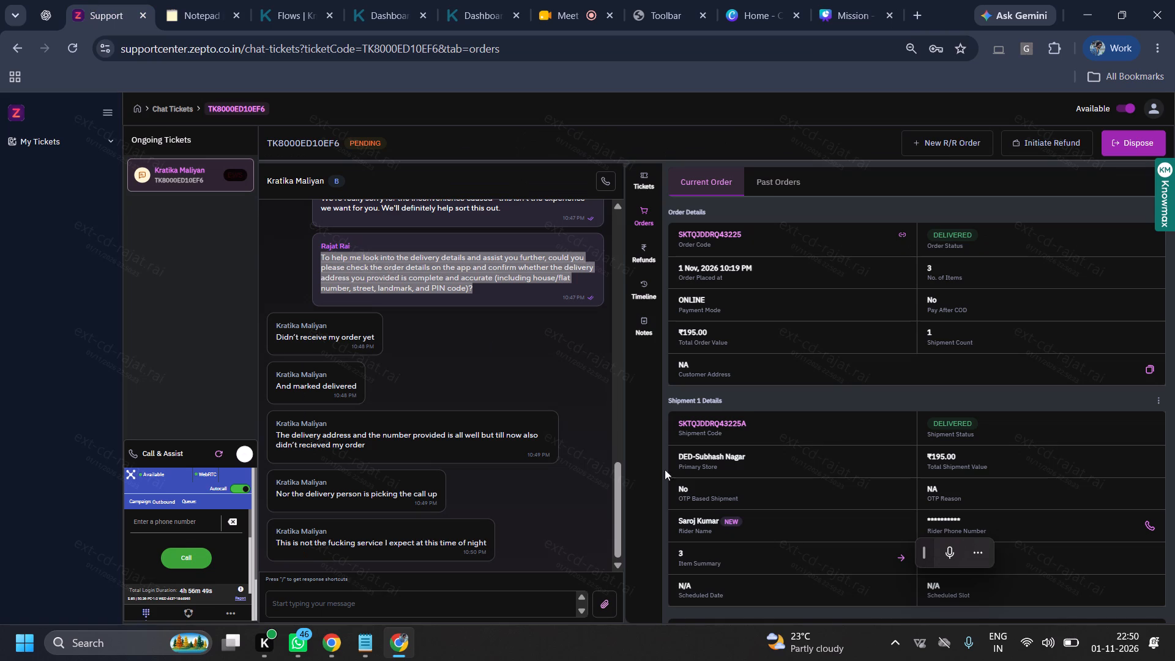
scroll(951, 460, down, 1)
scroll(988, 521, down, 2)
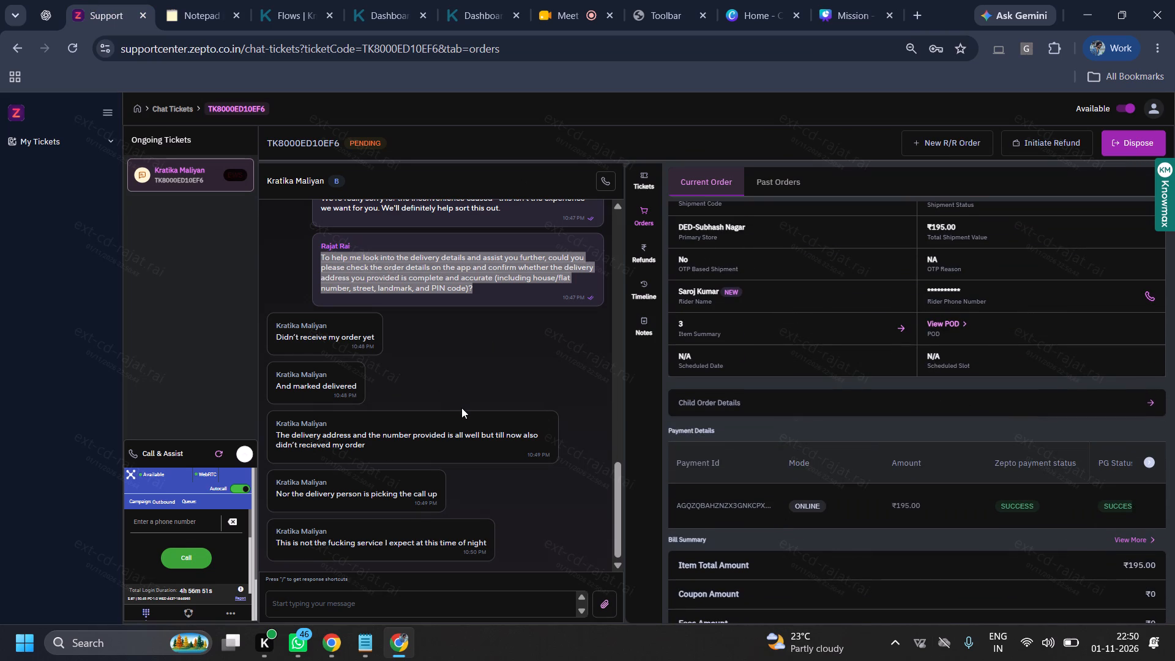
scroll(461, 408, down, 1)
scroll(710, 425, up, 5)
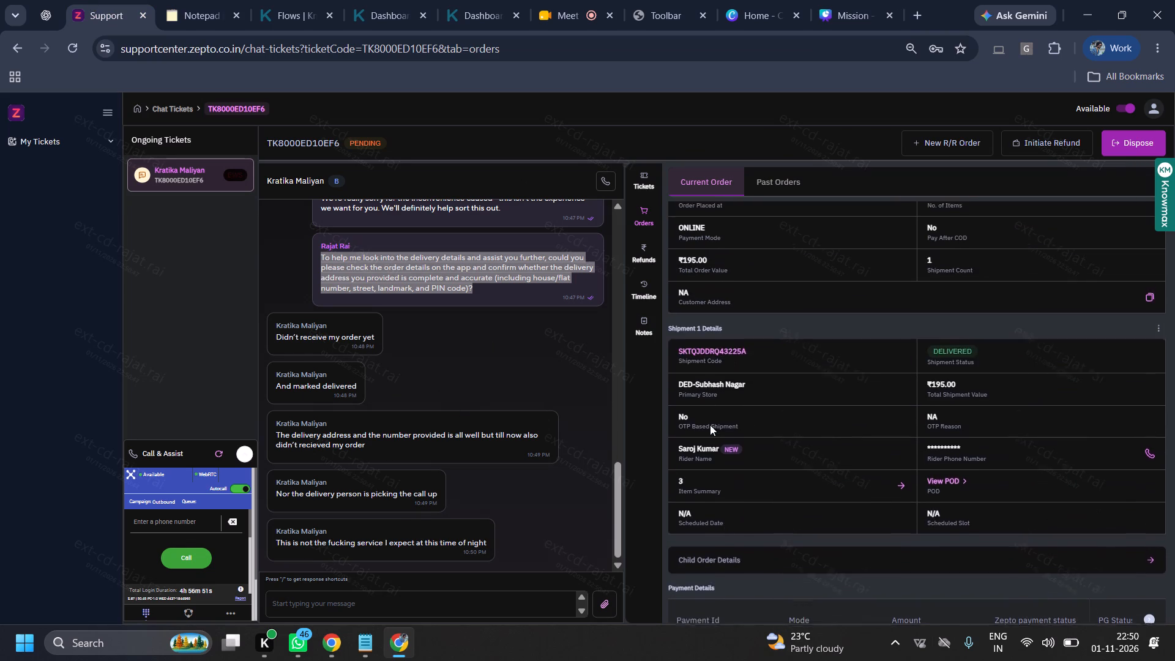
scroll(710, 425, up, 1)
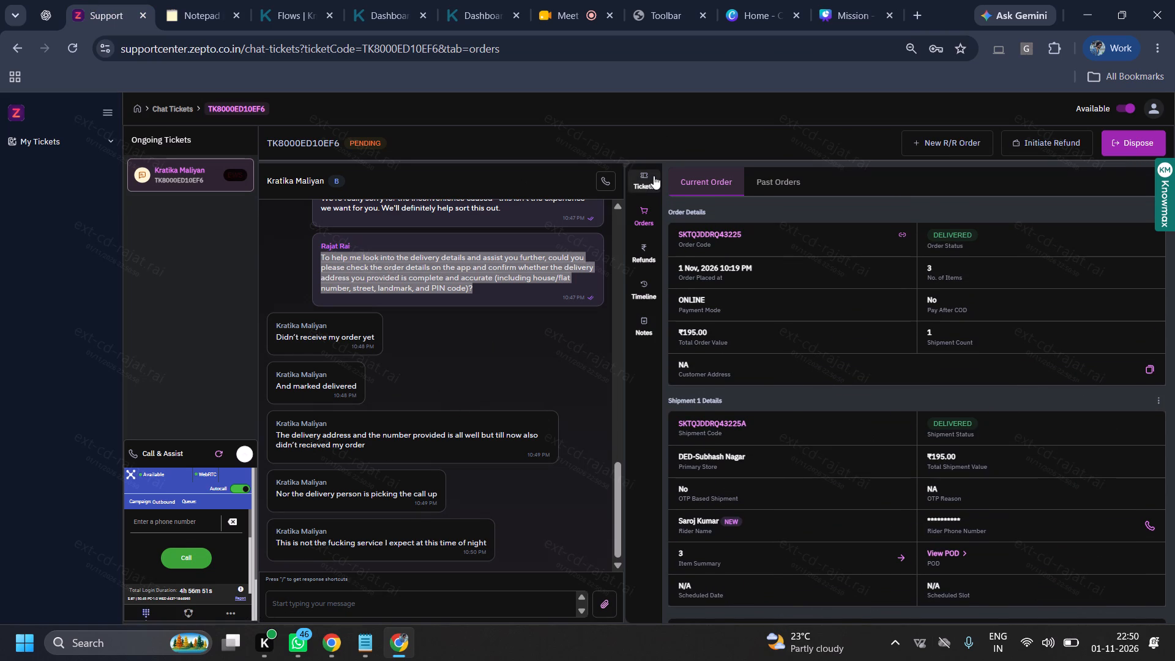
click(654, 176)
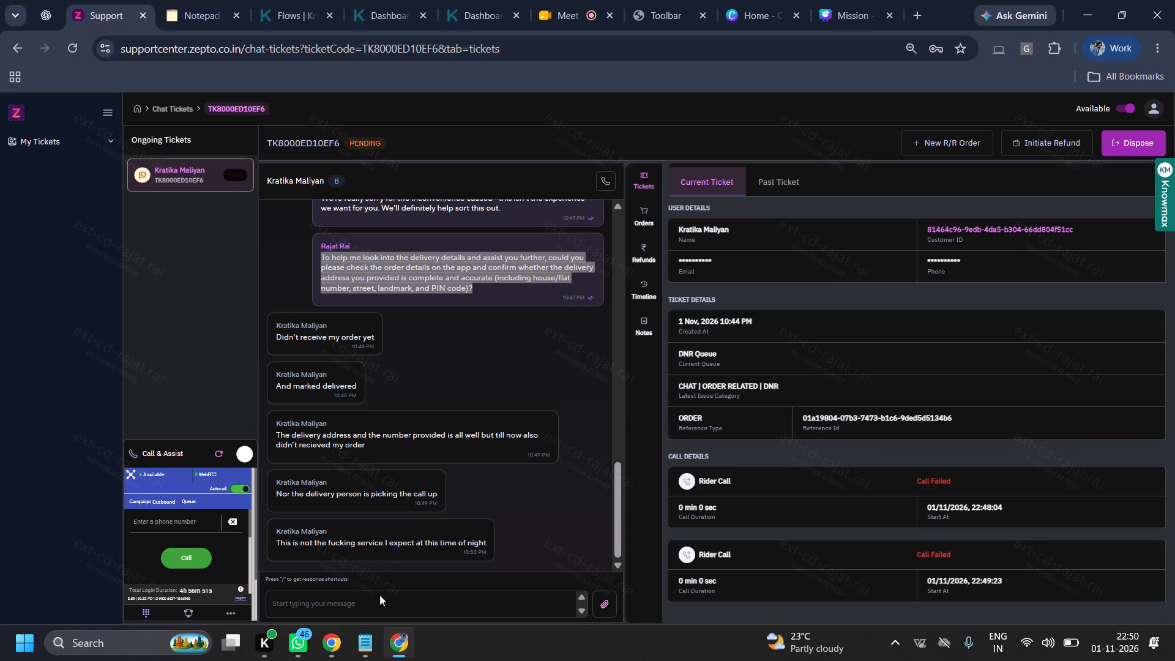
Send the customer the saved refund reply from Notepad, with the refund amount filled in as ₹195.00.
click(371, 640)
triple_click(502, 261)
key(ctrl+c)
ctrl+click(205, 272)
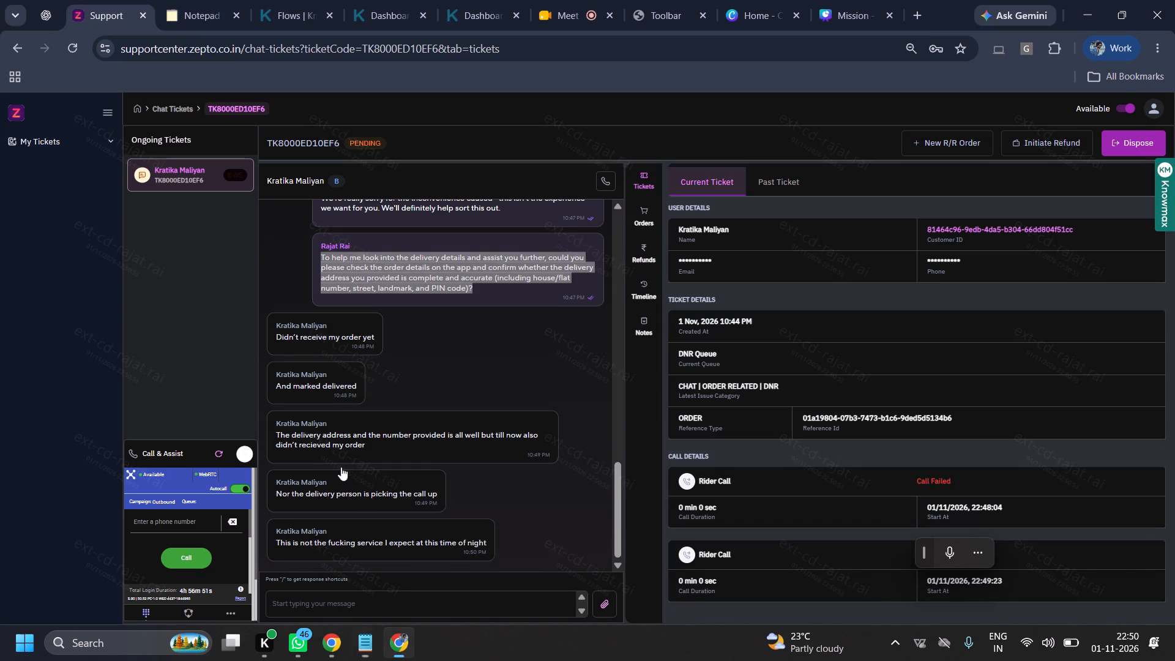
ctrl+click(387, 608)
key(ctrl+v)
click(652, 217)
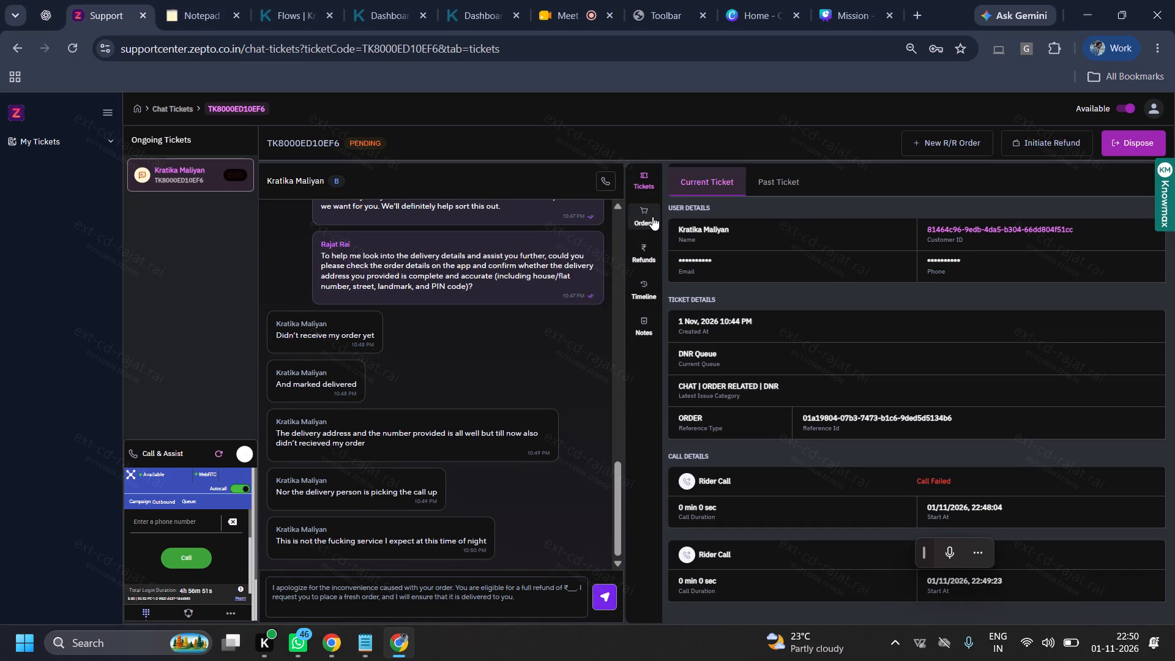
ctrl+double_click(695, 327)
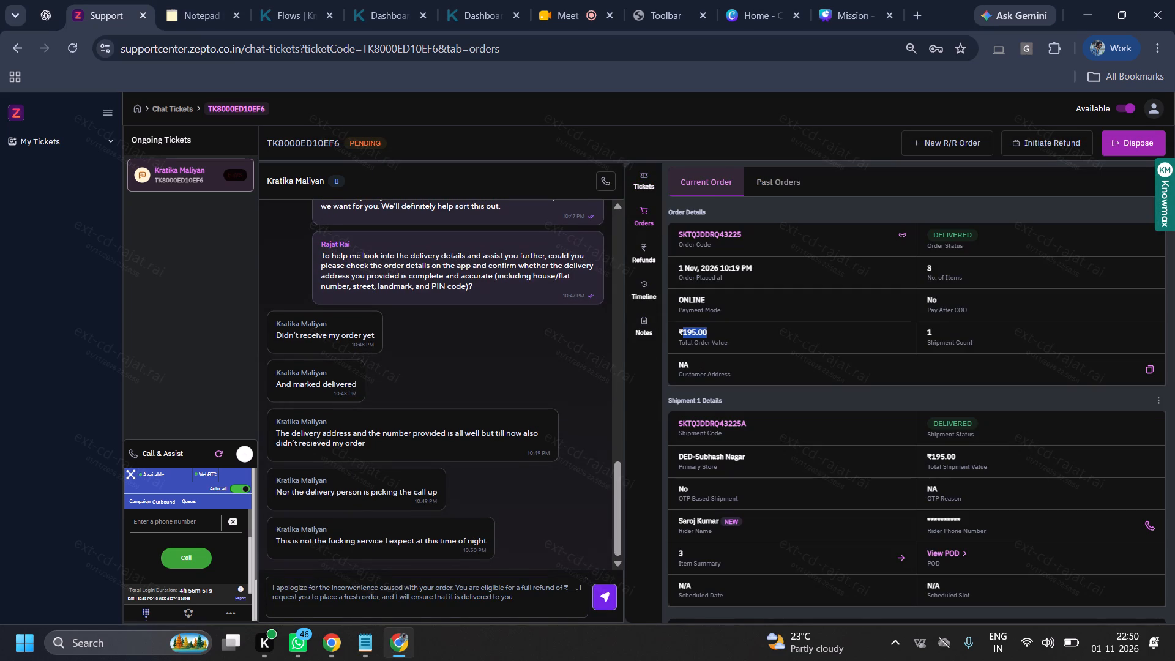
key(ctrl+c)
ctrl+double_click(569, 587)
key(ctrl+v)
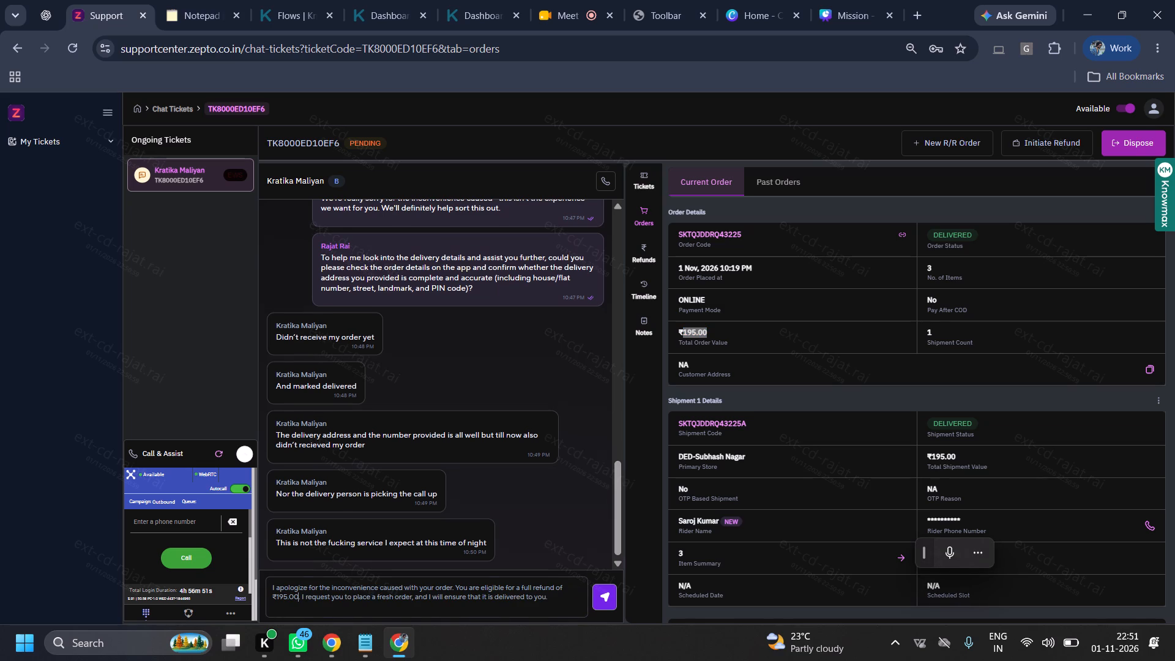
click(564, 598)
key(Return)
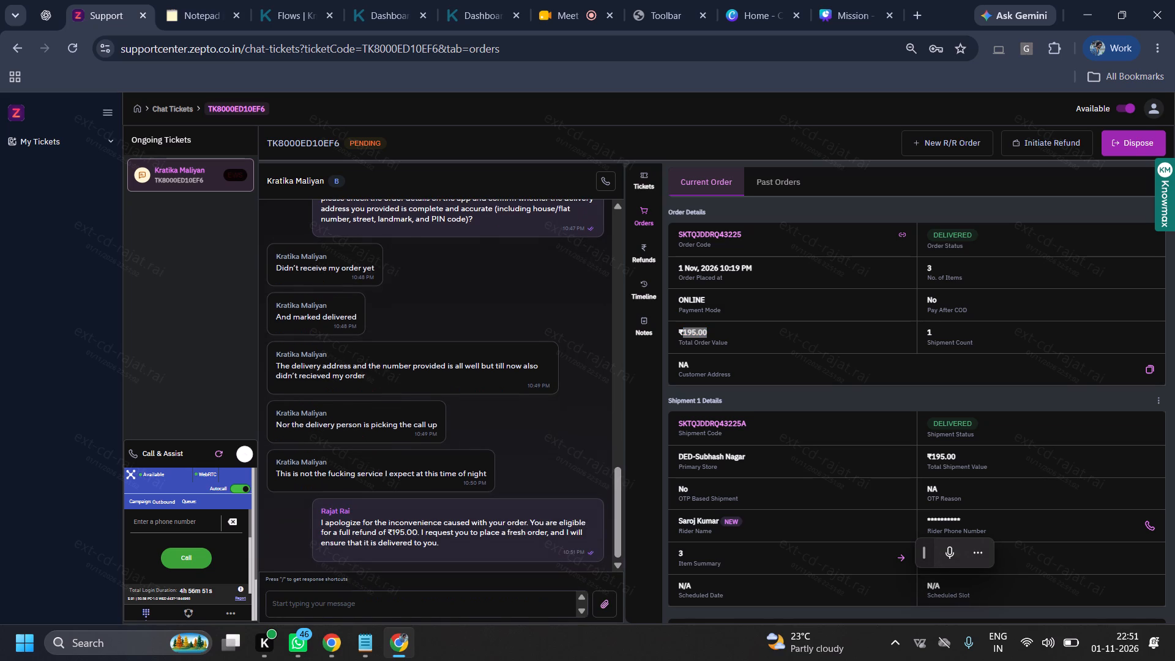
Initiate an auto refund for the whole shipment with the dispute reason DNR (Delivered Not Recieved).
click(1031, 124)
click(1035, 142)
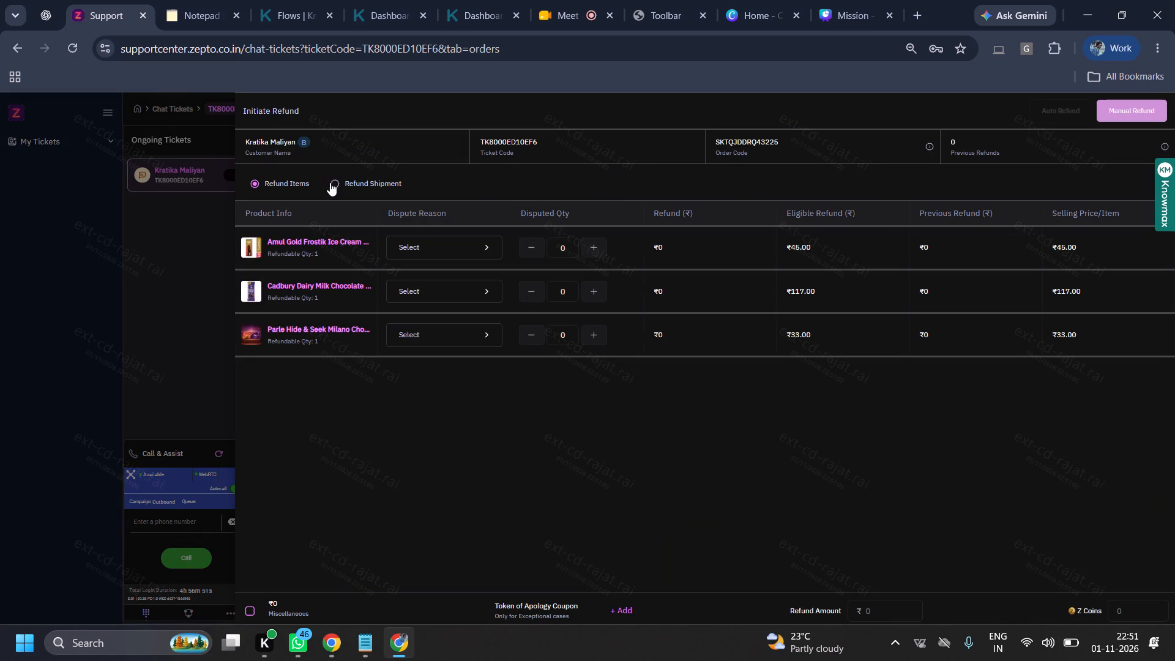
click(330, 183)
click(251, 240)
click(546, 244)
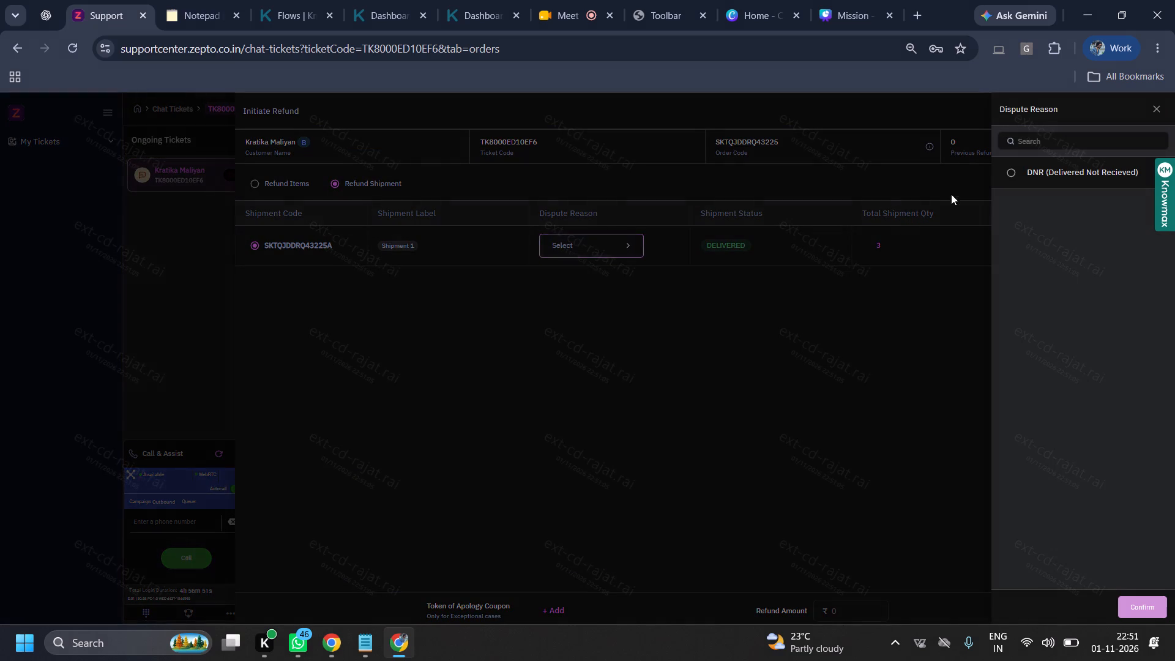
click(1008, 176)
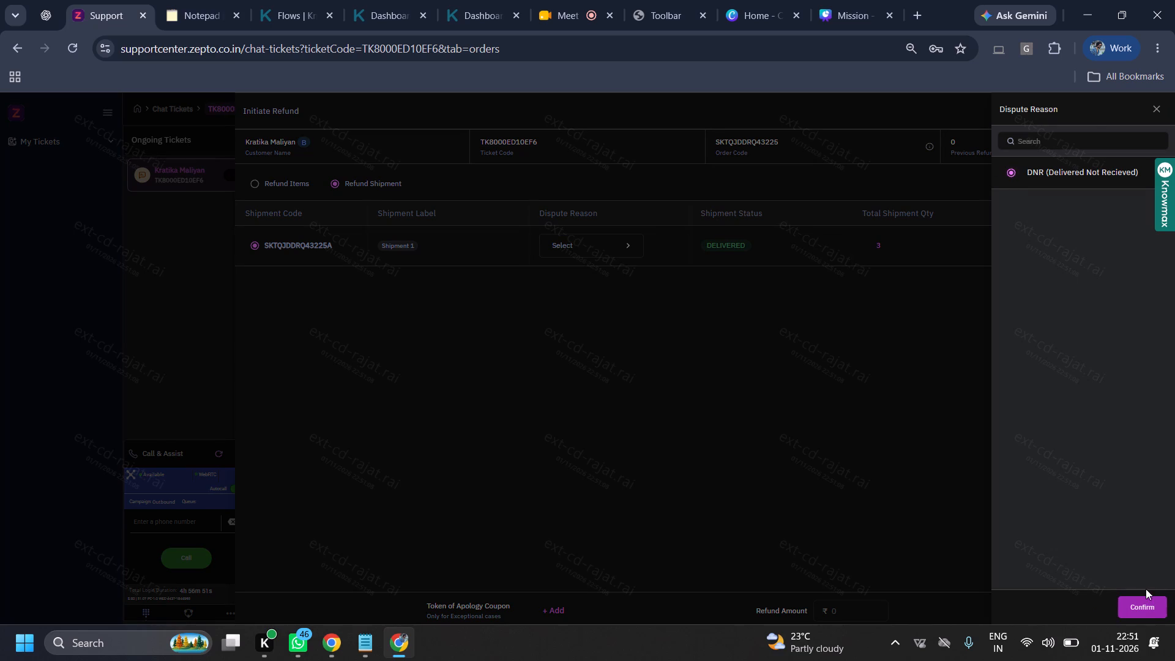
click(1149, 605)
click(1055, 104)
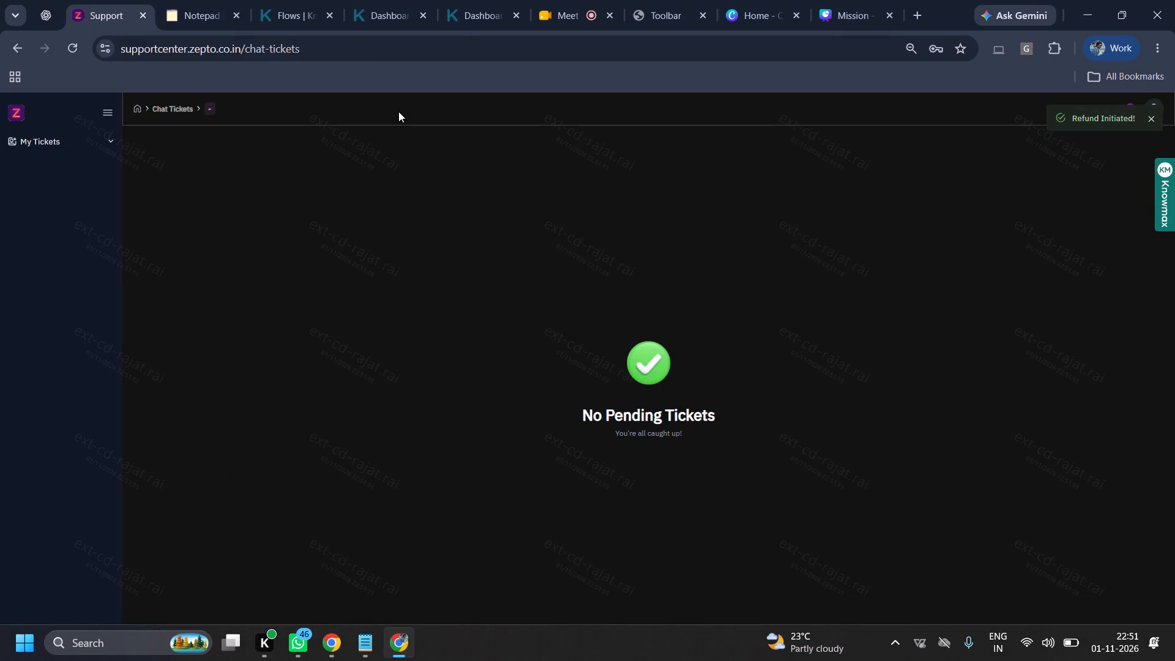
Back in the Canva slide, move the banknotes photo behind the middle "On Strategy Market" heading and enlarge it to span the text.
click(843, 0)
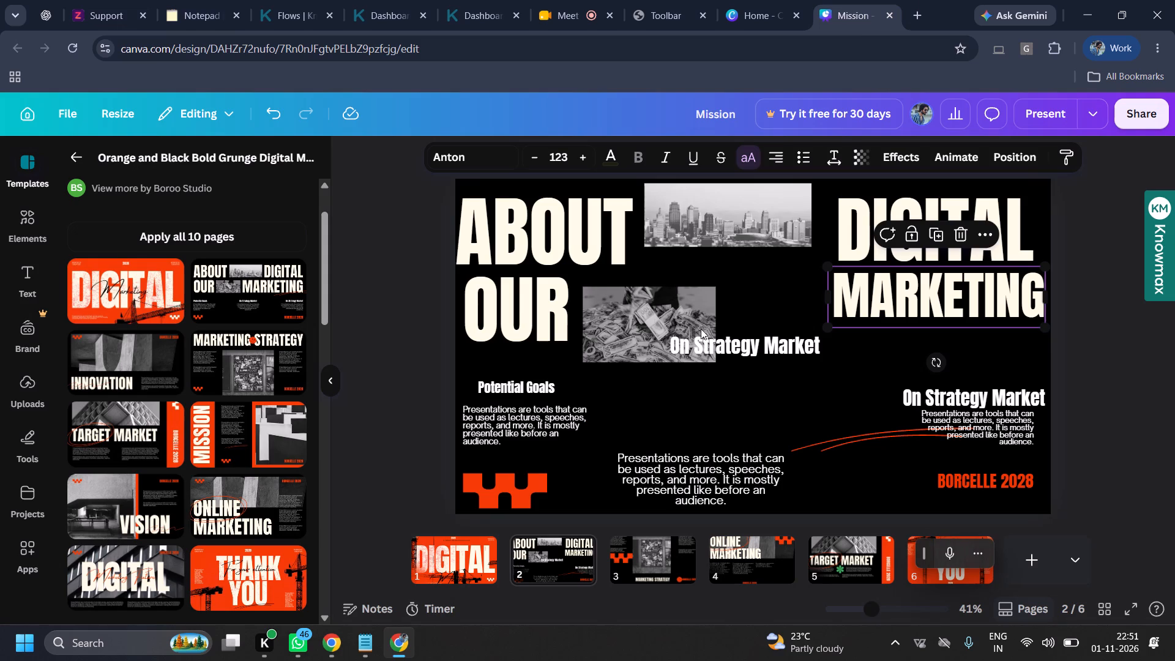
drag(595, 328, 680, 353)
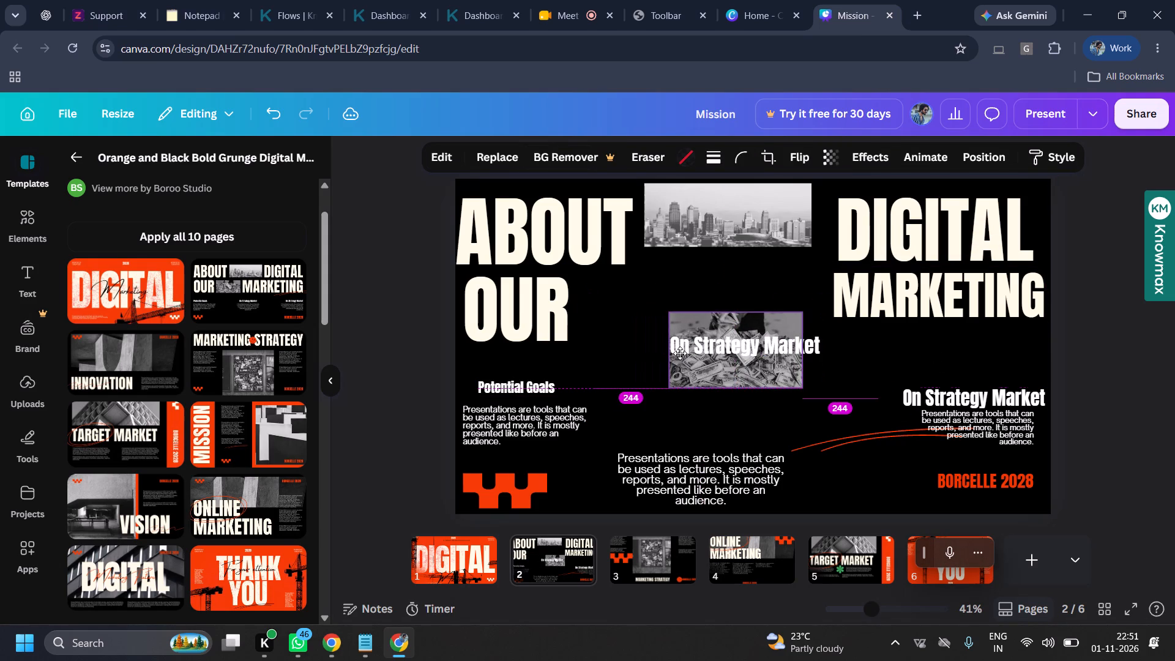
drag(680, 353, 679, 351)
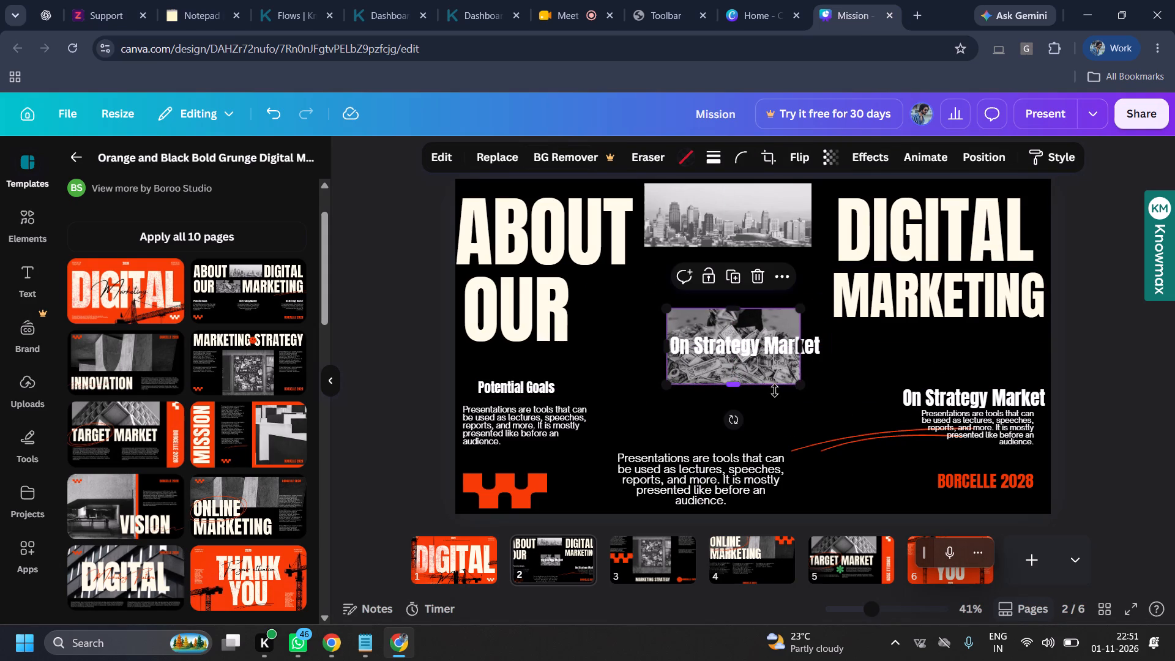
drag(801, 384, 826, 389)
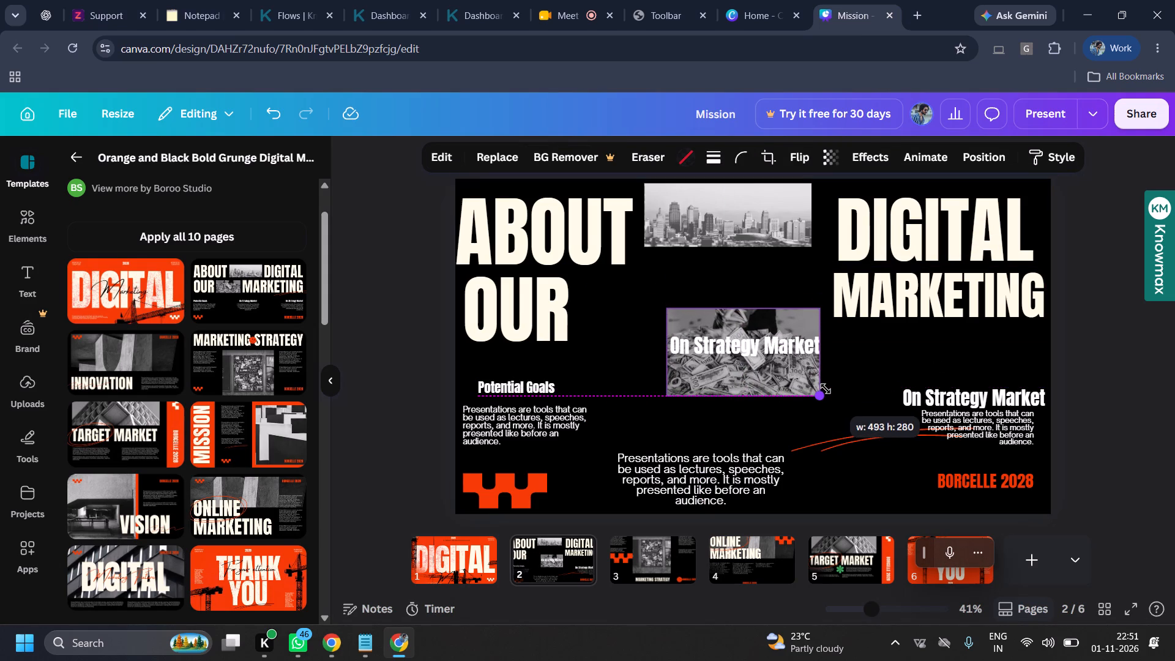
drag(826, 389, 830, 392)
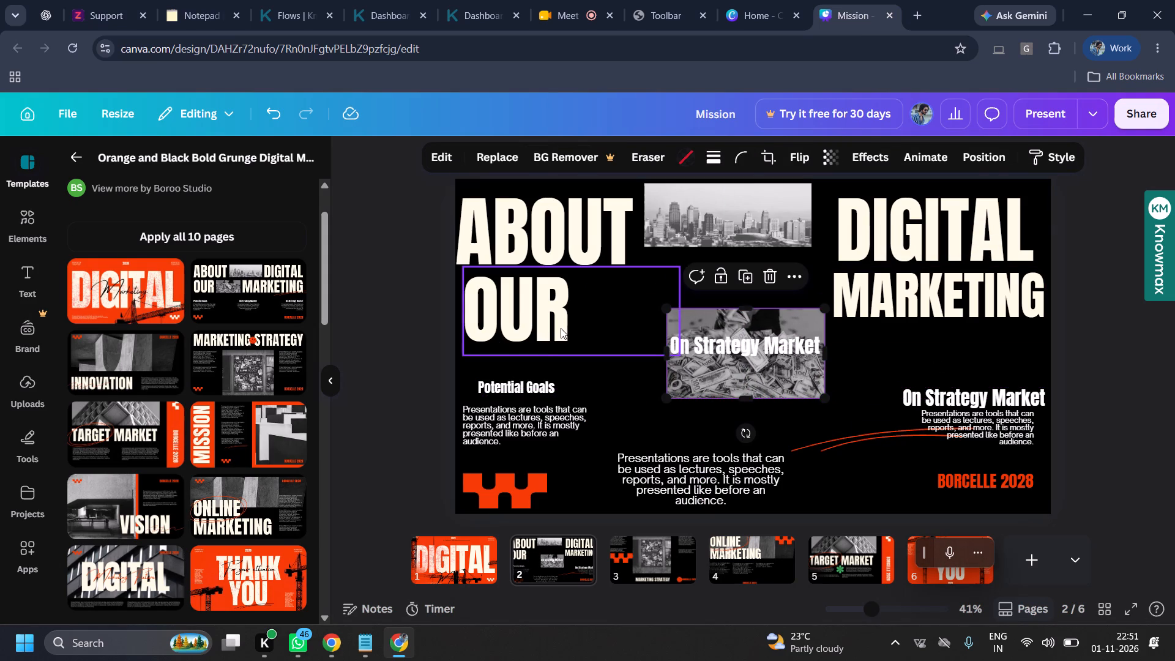
click(542, 343)
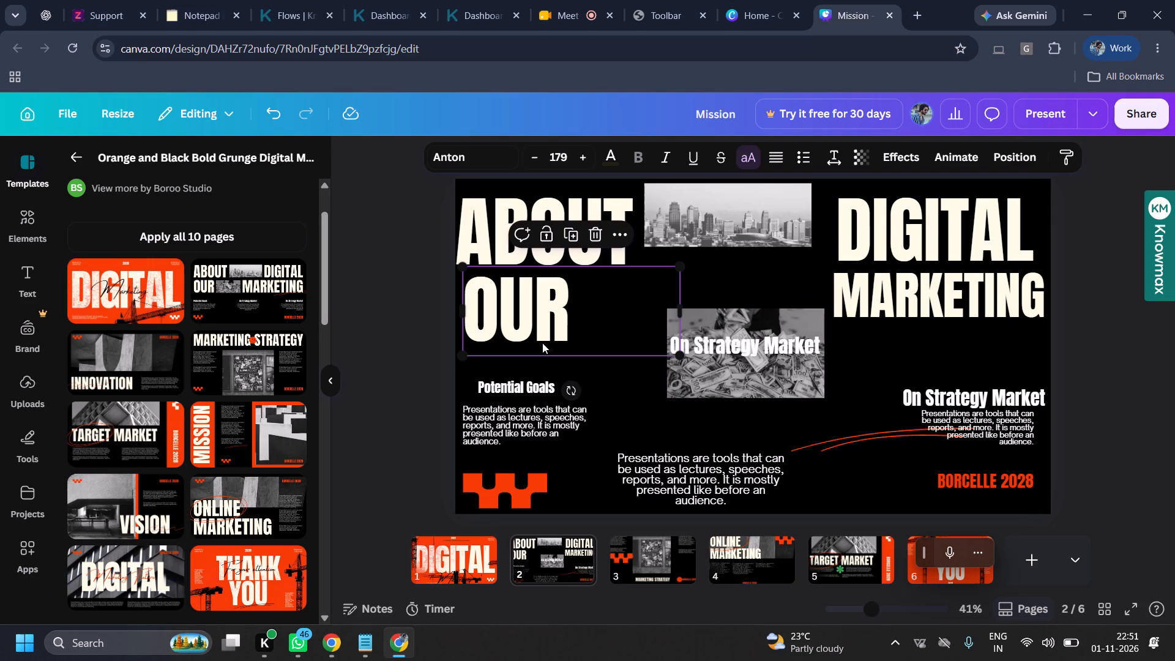
Check the Zepto support page for new tickets, and come back to the Canva presentation.
drag(120, 0, 124, 7)
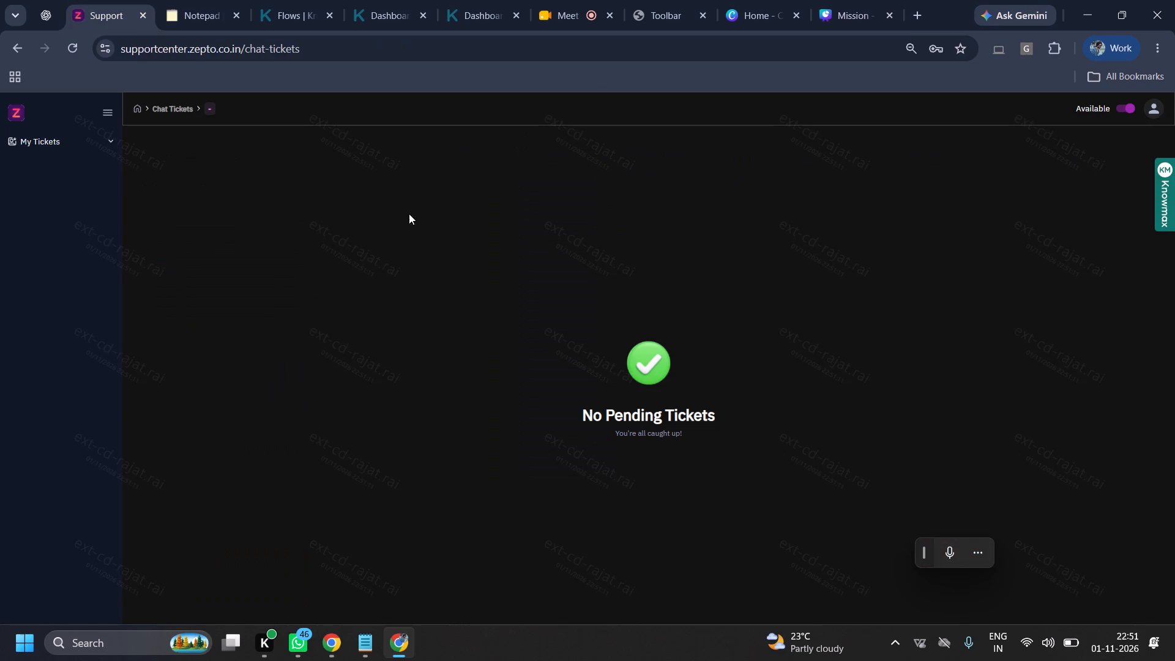
click(821, 0)
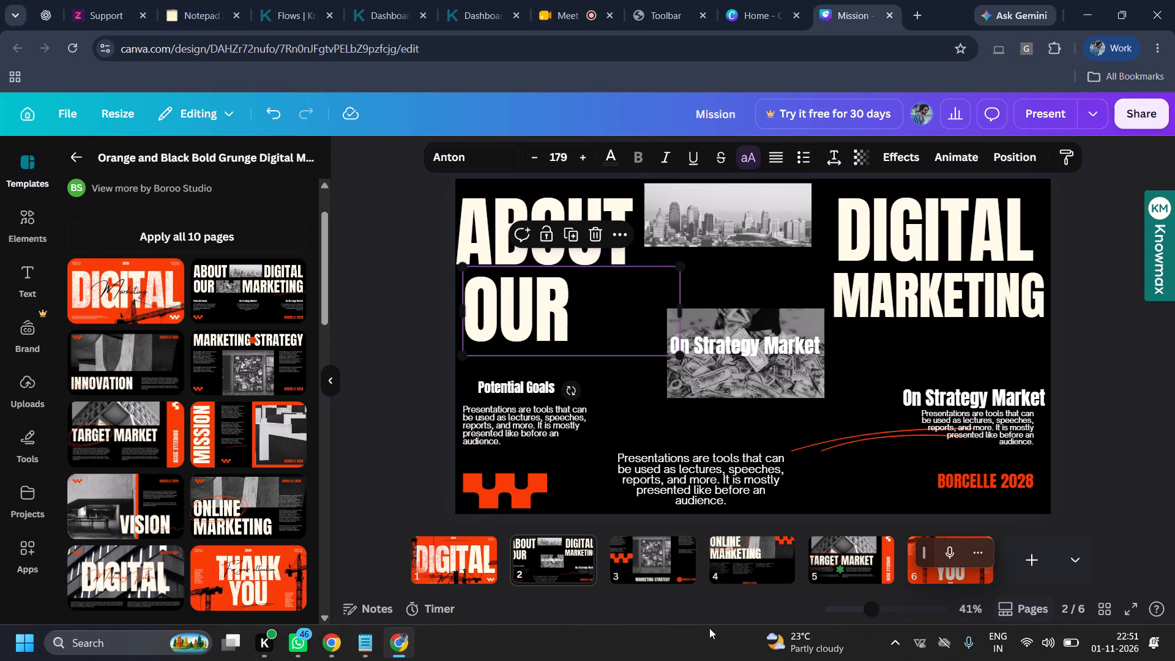
On slide 3, shorten the central L&PM Pocket poster photo by raising its bottom edge away from the "MARKETING STRATEGY" heading.
click(535, 553)
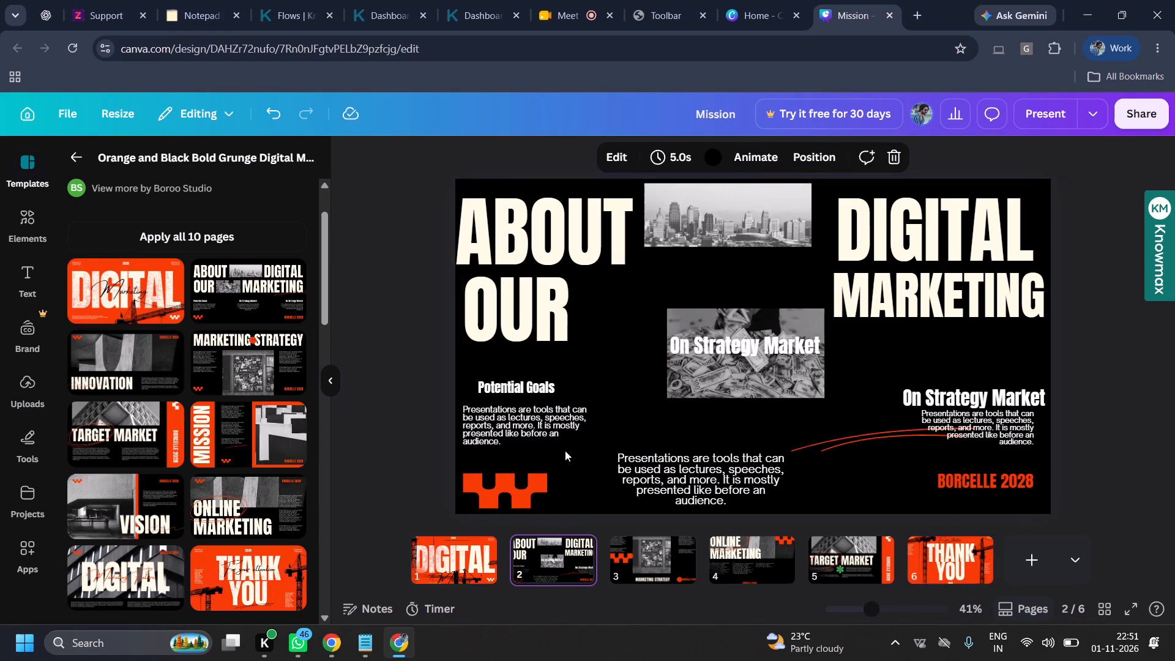
click(466, 586)
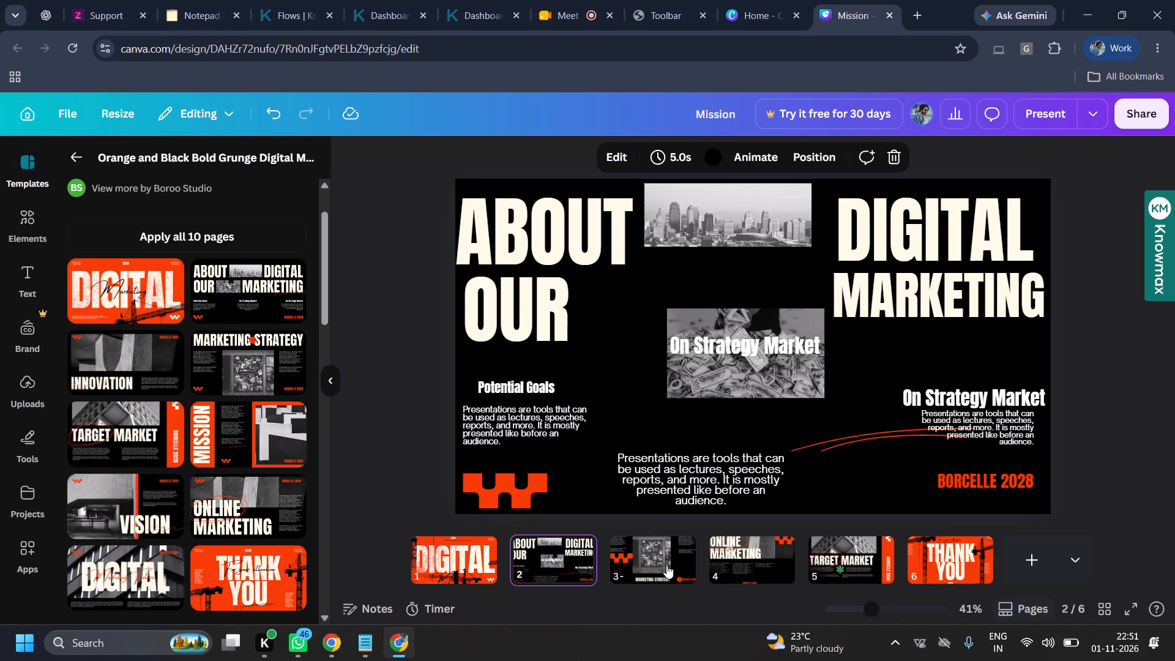
click(667, 556)
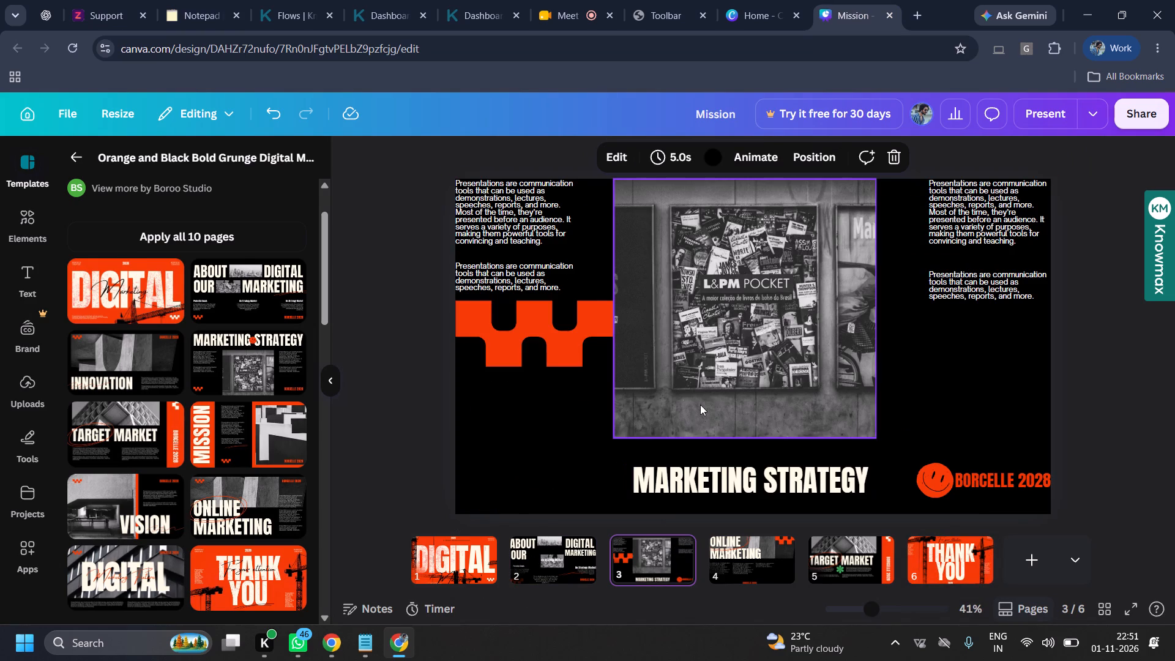
drag(723, 438, 722, 431)
click(726, 428)
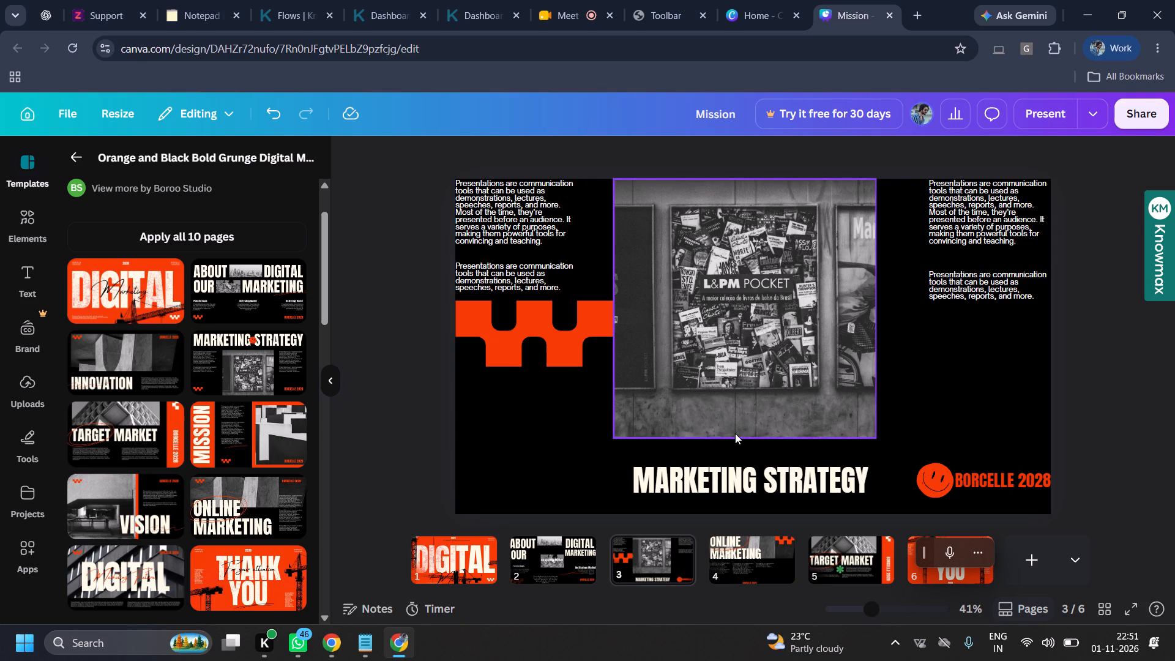
click(740, 389)
drag(745, 435, 742, 388)
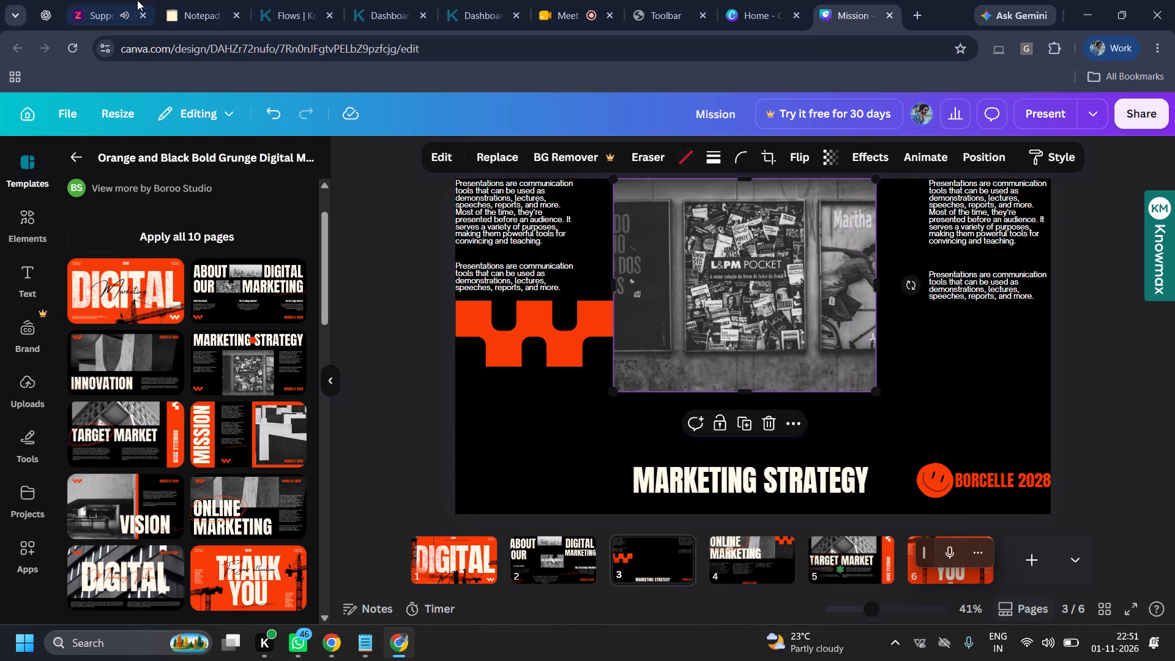
Send the saved agent introduction from the online notepad to the customer on the new Zepto support ticket.
click(135, 0)
click(206, 0)
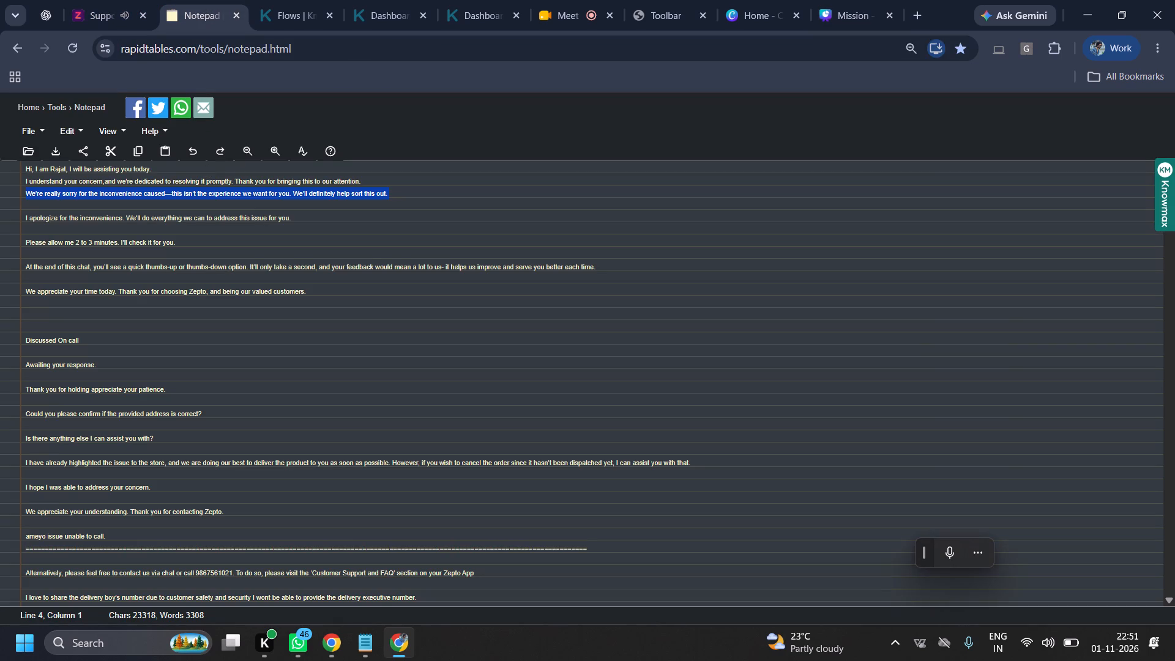
ctrl+triple_click(182, 173)
key(ctrl+c)
ctrl+click(113, 0)
ctrl+click(397, 616)
key(ctrl+v)
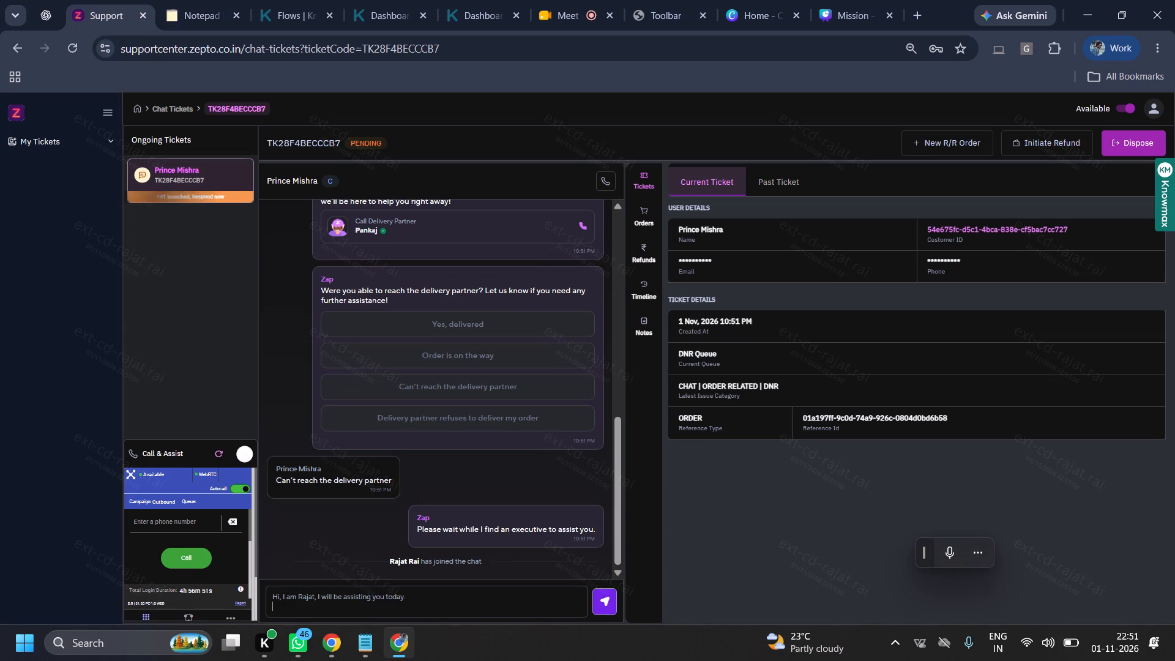
key(Return)
Fill the chat reply with the notepad's saved apology beginning "We're really sorry for the inconvenience caused".
click(201, 0)
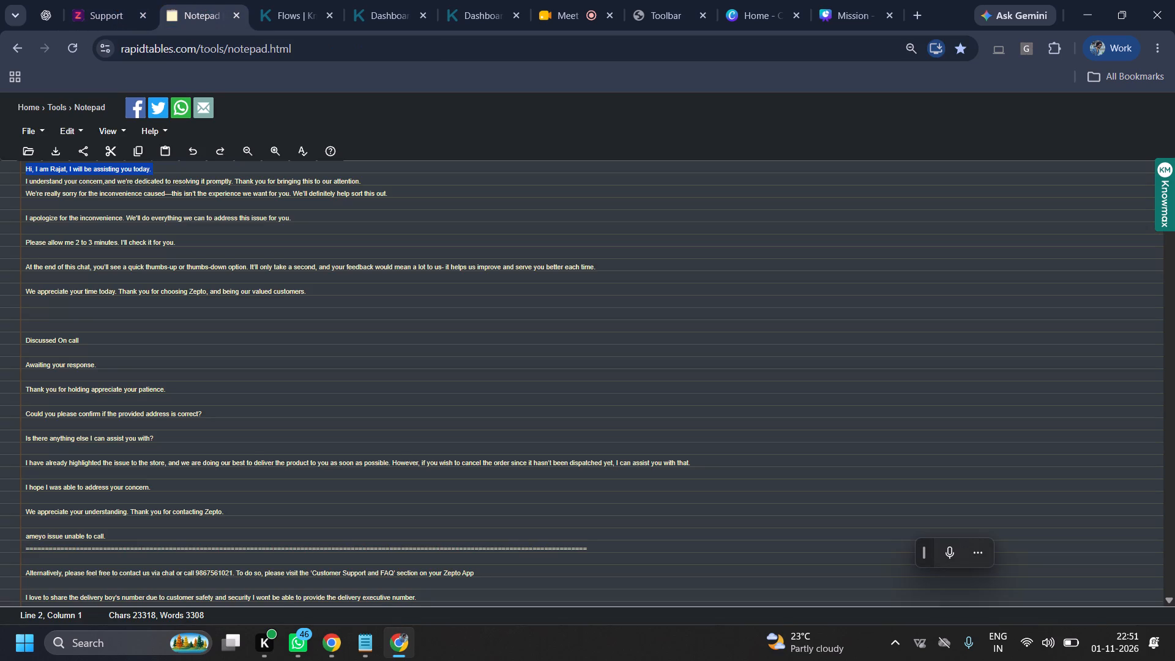
ctrl+triple_click(282, 190)
key(ctrl+c)
ctrl+click(42, 0)
ctrl+click(78, 0)
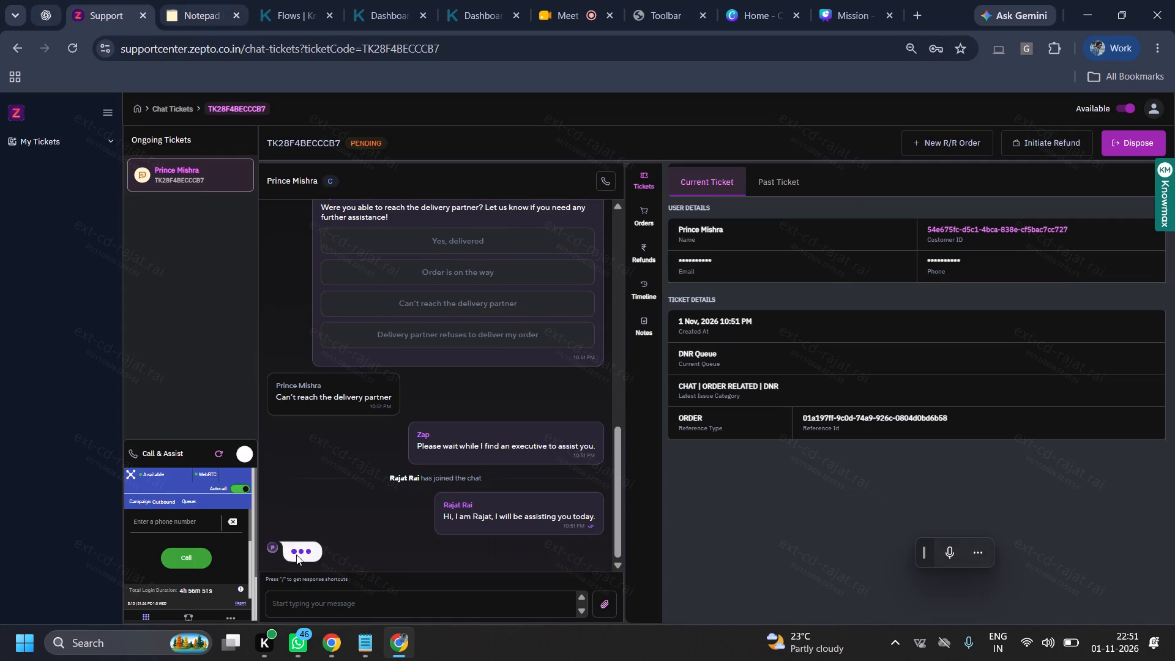
ctrl+click(326, 609)
key(ctrl+v)
Send the apology, followed by the address confirmation request saved in the Notepad refund file.
click(367, 639)
ctrl+triple_click(436, 373)
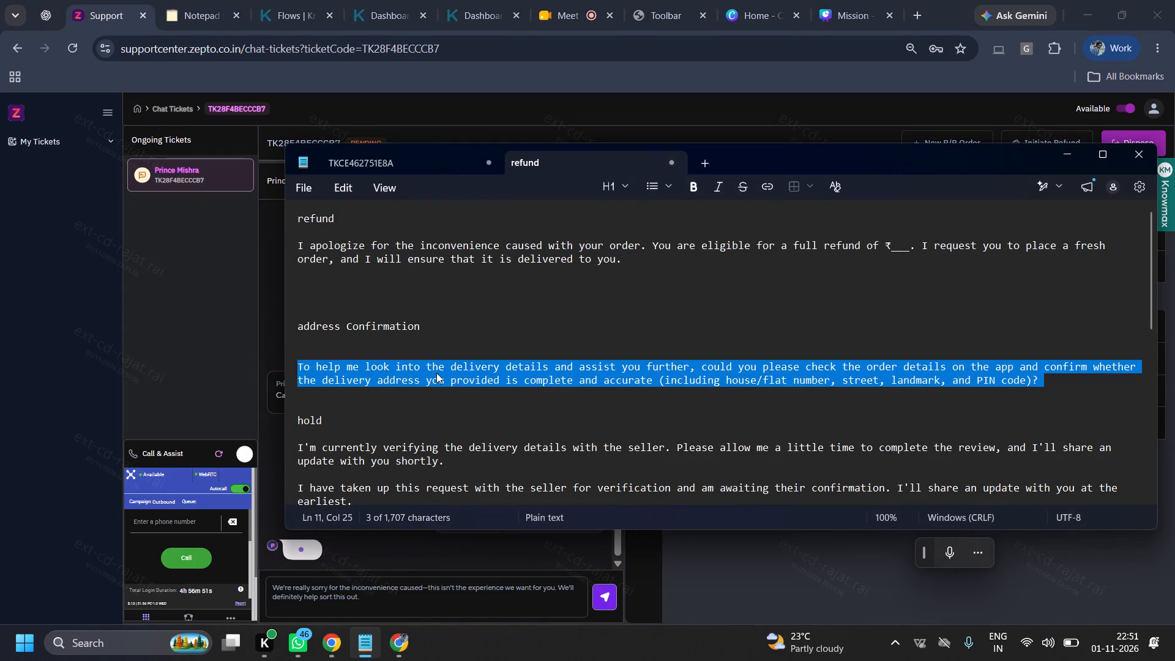
key(ctrl+c)
ctrl+click(204, 330)
ctrl+click(421, 594)
key(ctrl+Return)
key(ctrl+v)
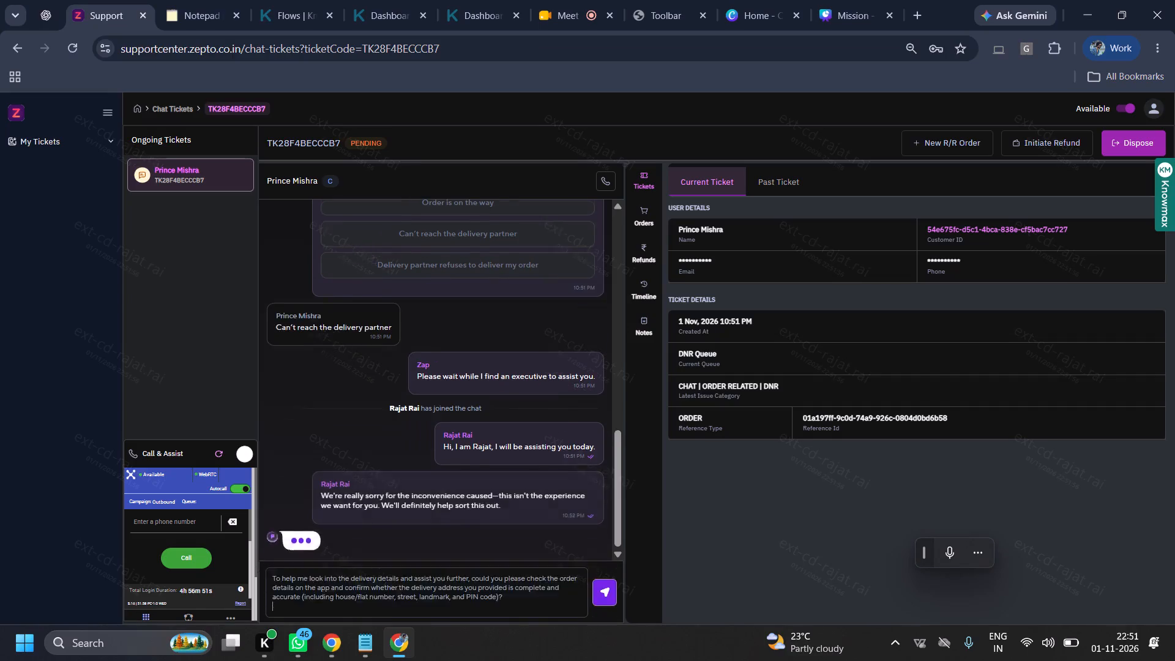
key(ctrl+Return)
Place a call to the delivery rider from the order's shipment details.
click(648, 214)
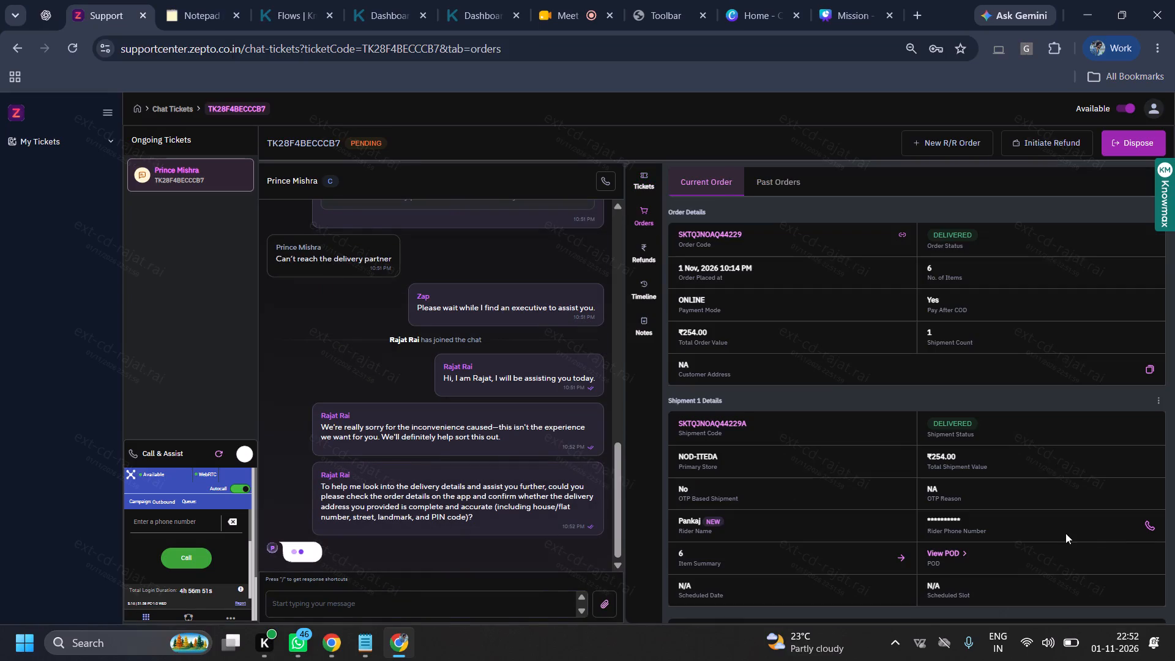
click(1149, 524)
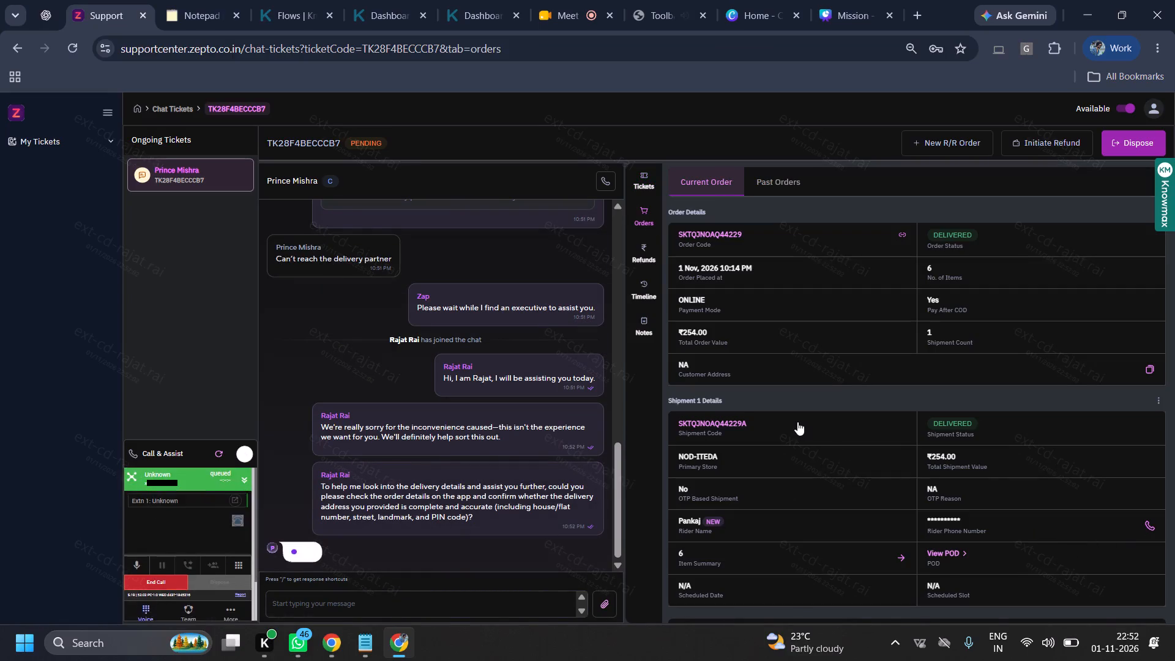
Open the full page for the order's shipment, and close it to return to the support ticket.
click(797, 422)
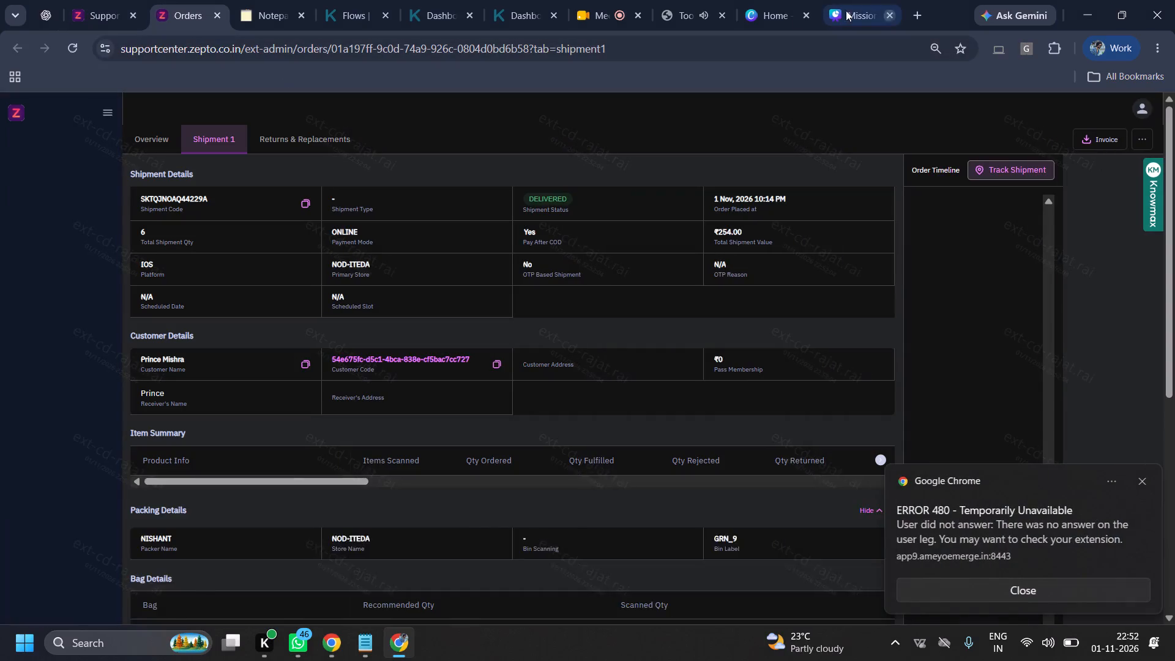
click(223, 16)
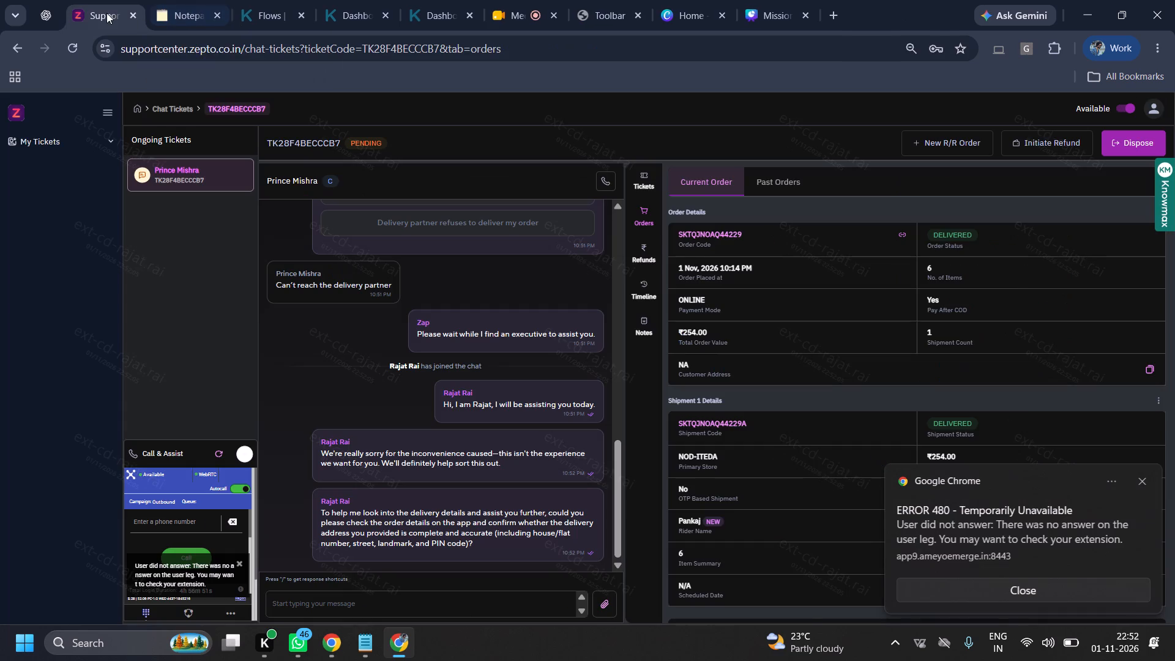
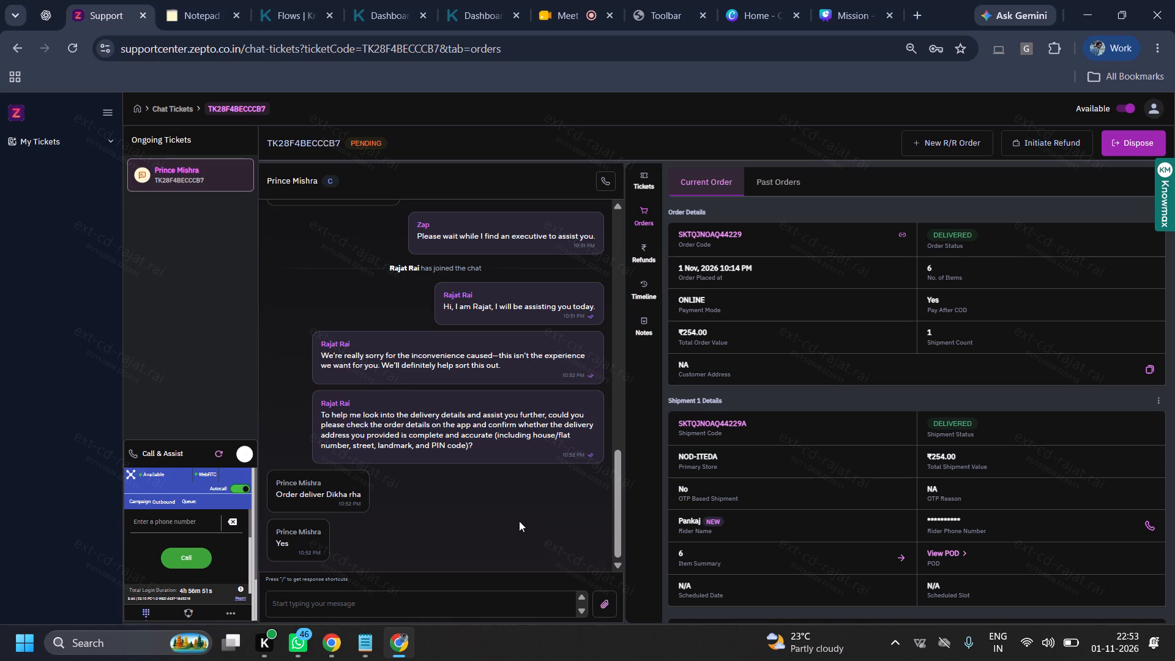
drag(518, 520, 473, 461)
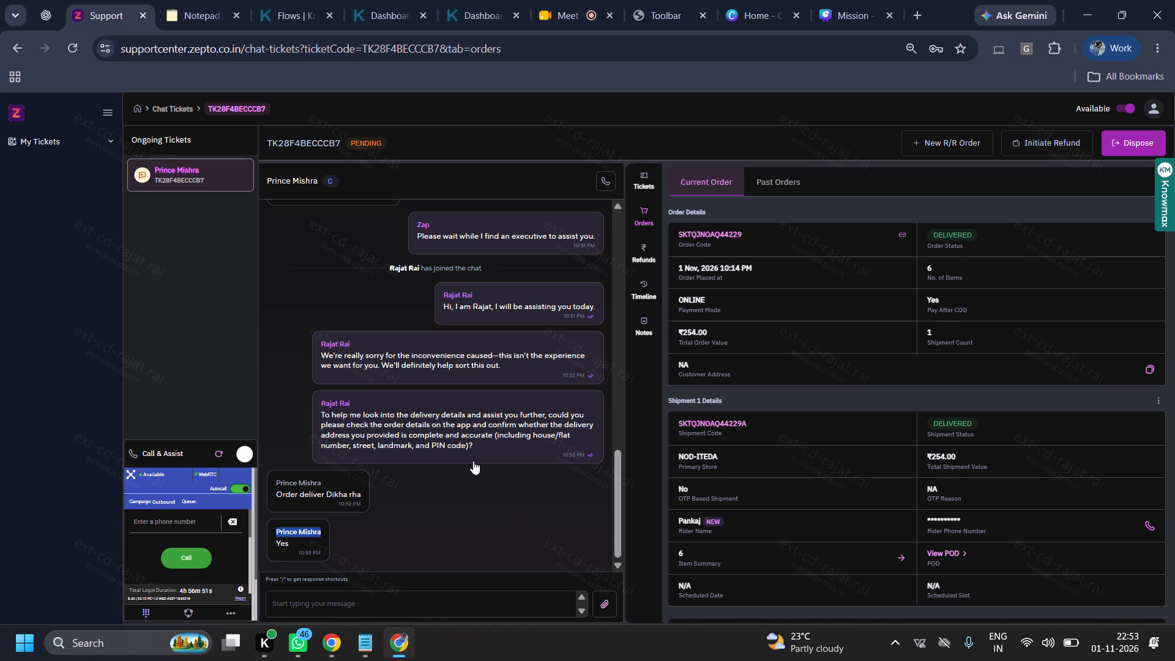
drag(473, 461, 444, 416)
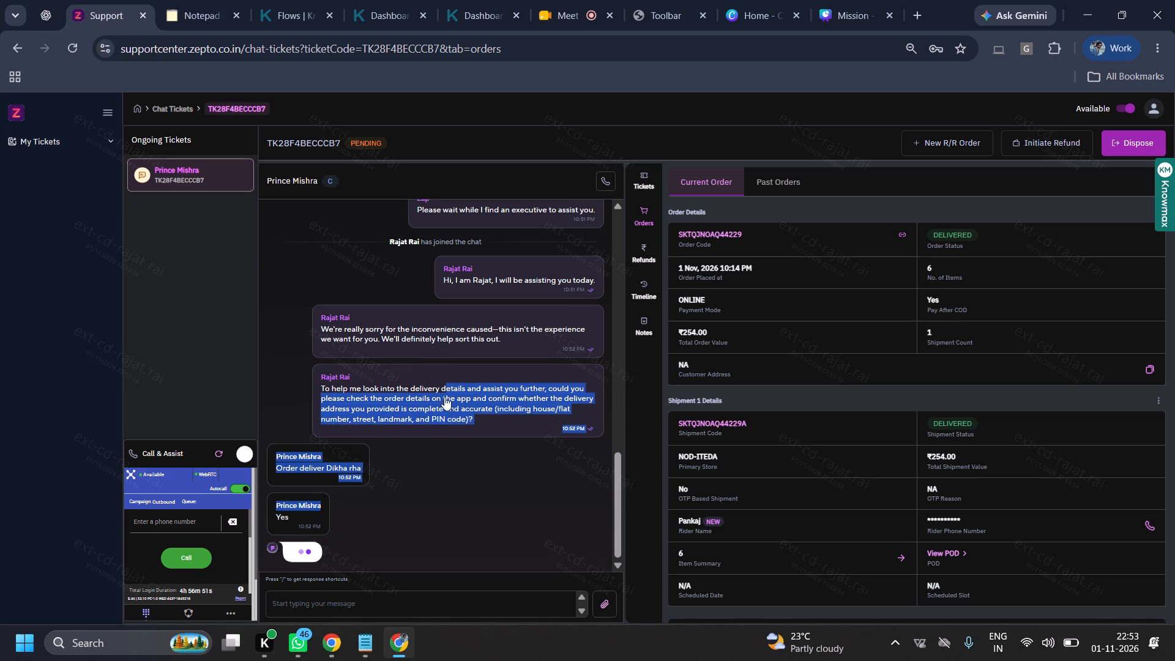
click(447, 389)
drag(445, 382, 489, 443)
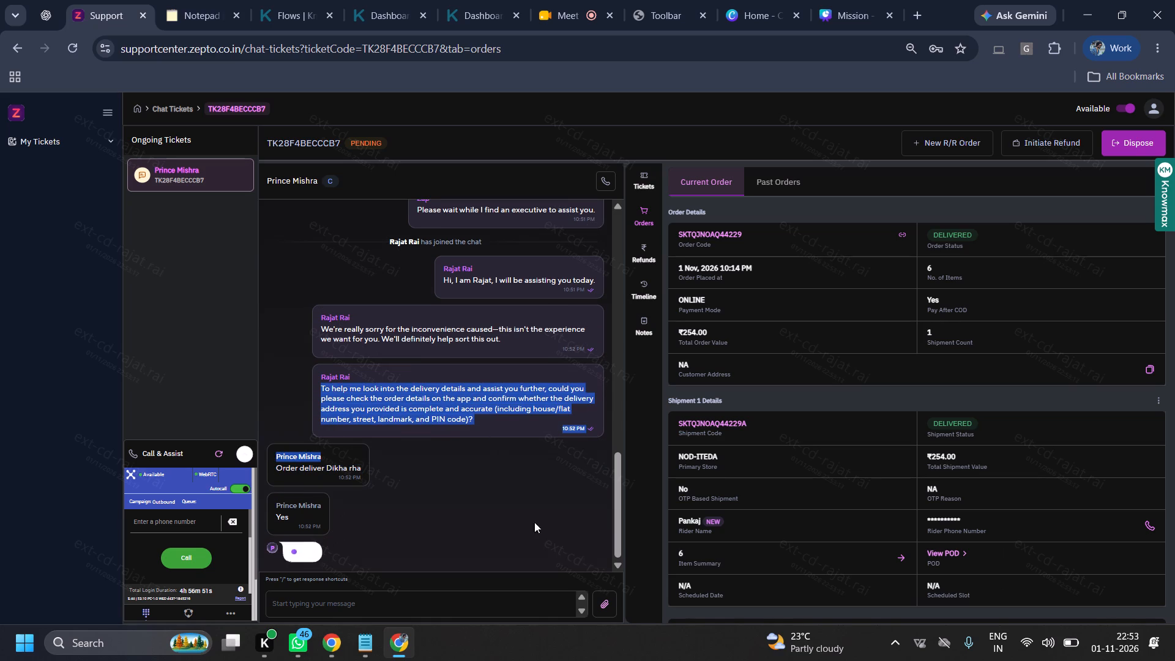
Call the delivery rider again from the order's shipment details, and check the rider call entry in the current ticket's details.
click(1151, 528)
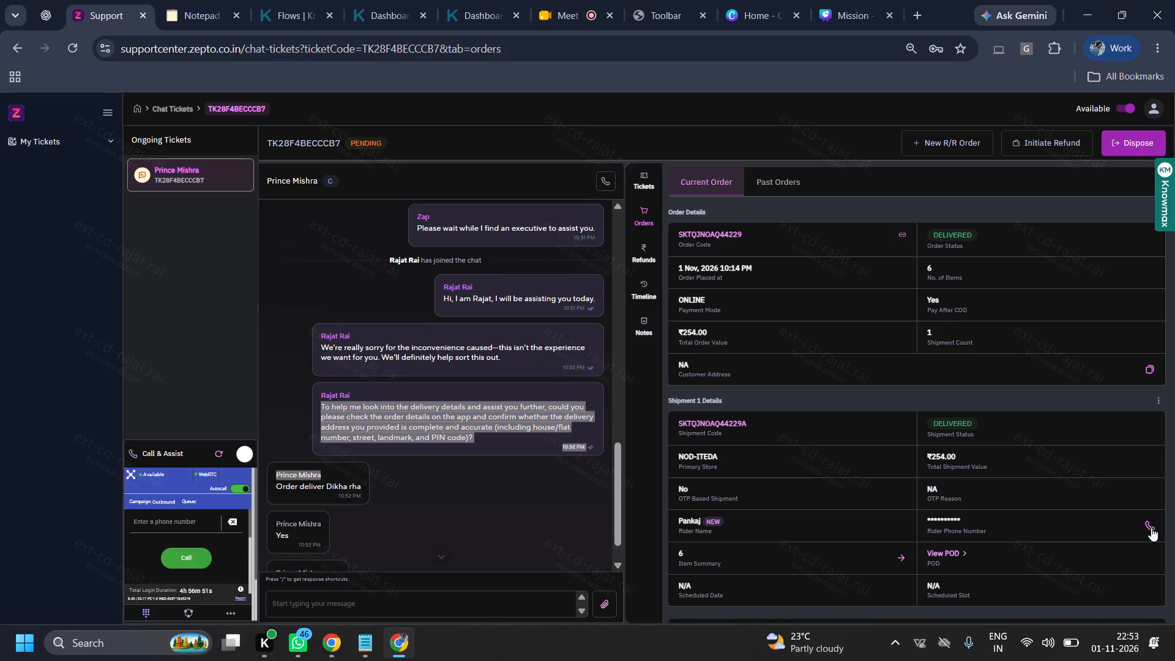
click(652, 186)
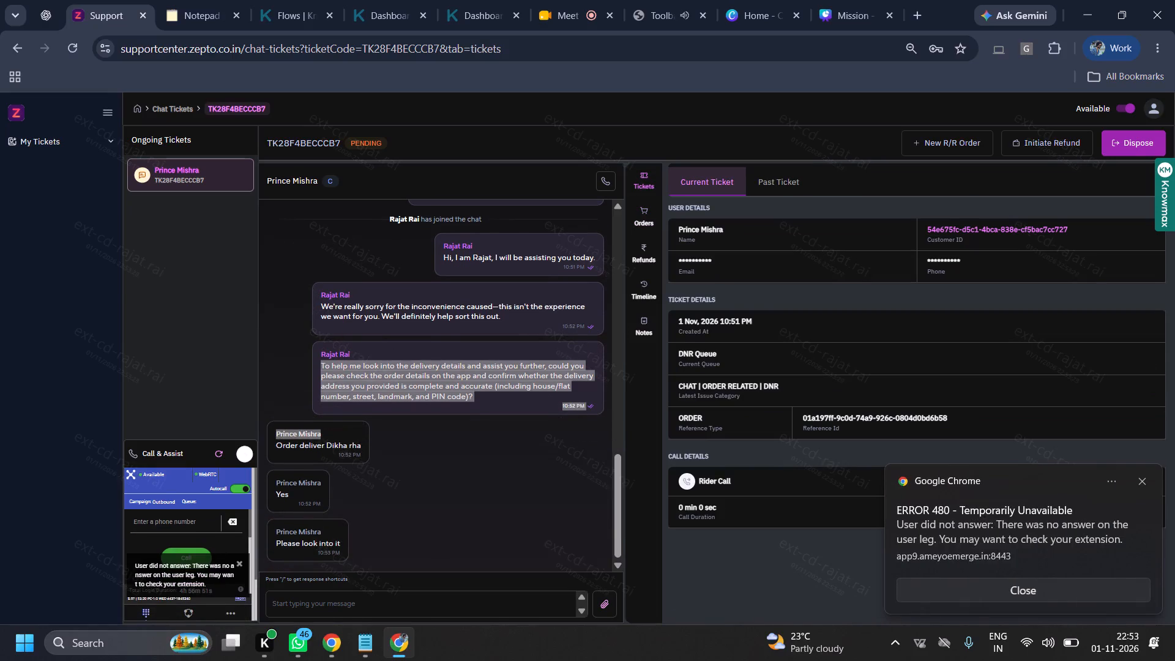
click(750, 324)
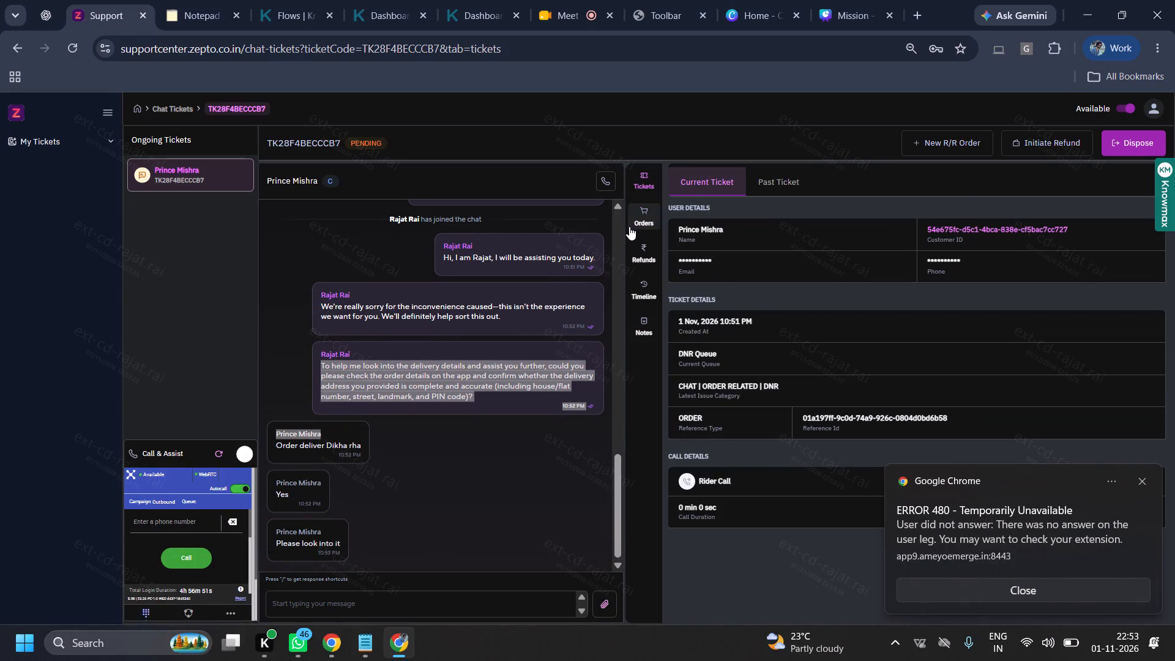
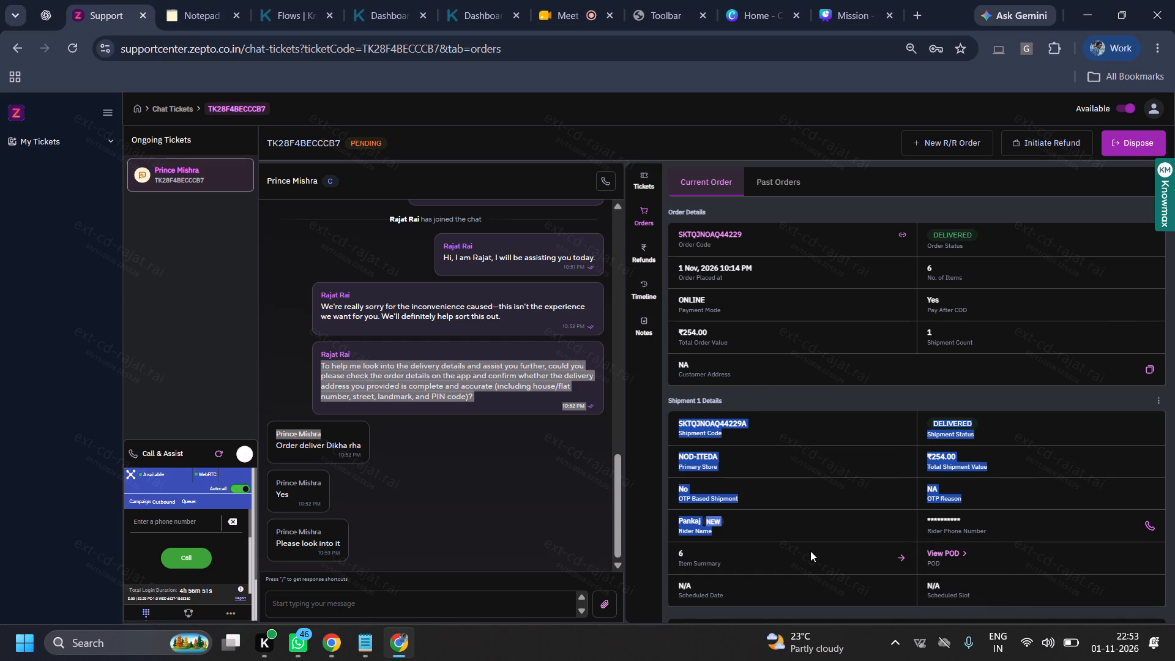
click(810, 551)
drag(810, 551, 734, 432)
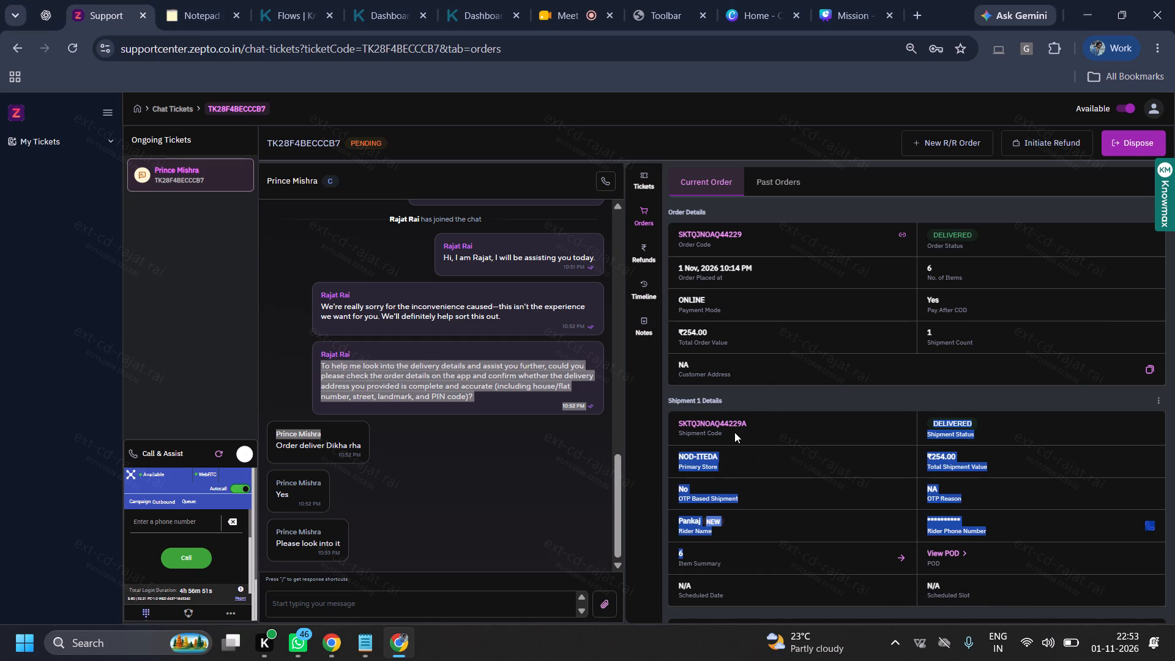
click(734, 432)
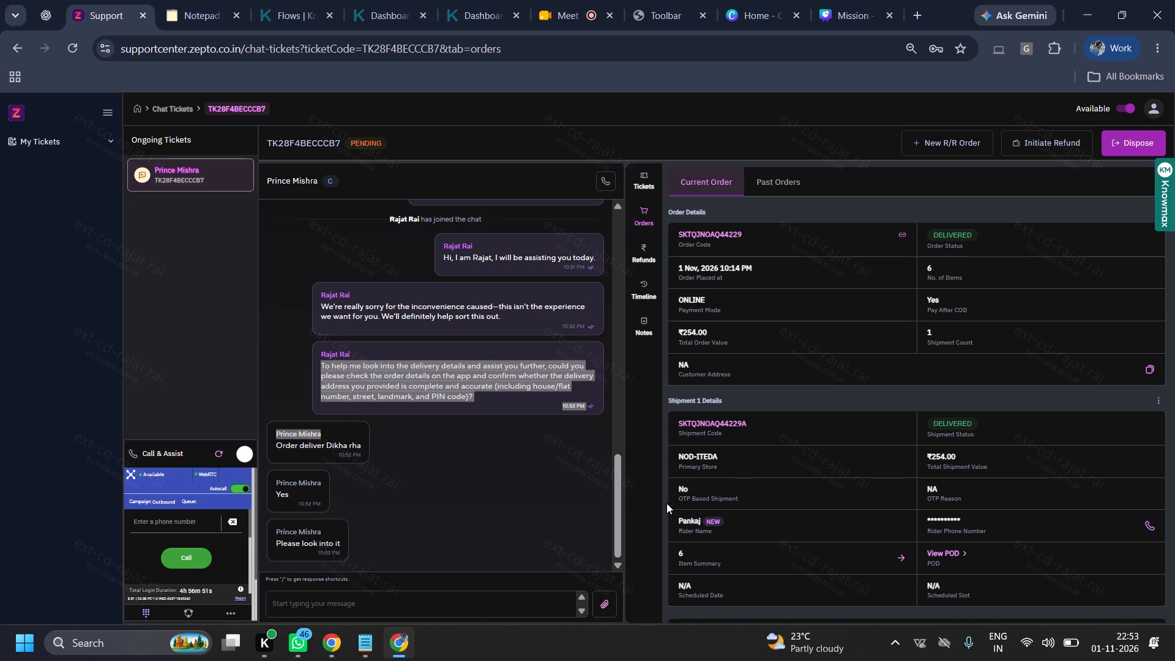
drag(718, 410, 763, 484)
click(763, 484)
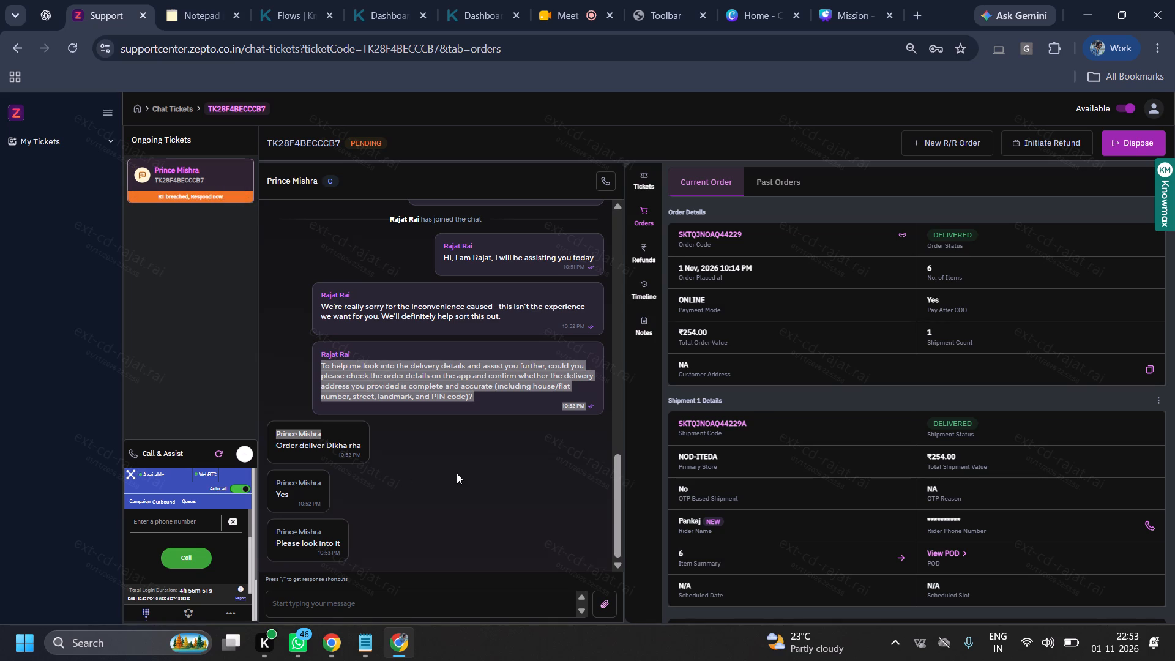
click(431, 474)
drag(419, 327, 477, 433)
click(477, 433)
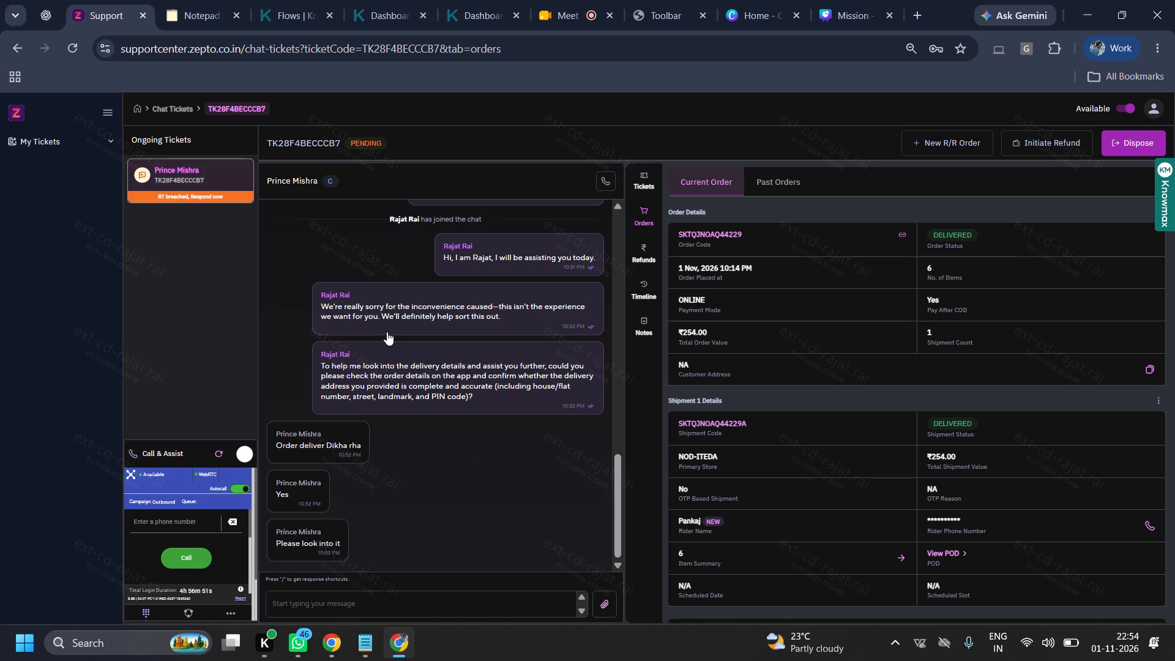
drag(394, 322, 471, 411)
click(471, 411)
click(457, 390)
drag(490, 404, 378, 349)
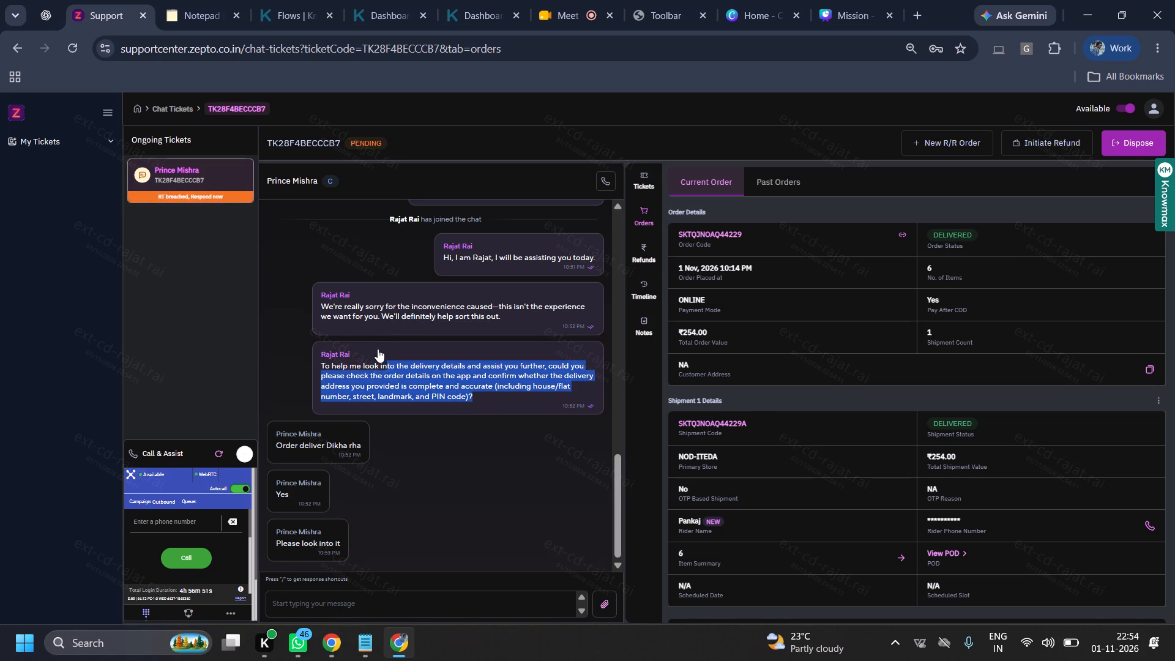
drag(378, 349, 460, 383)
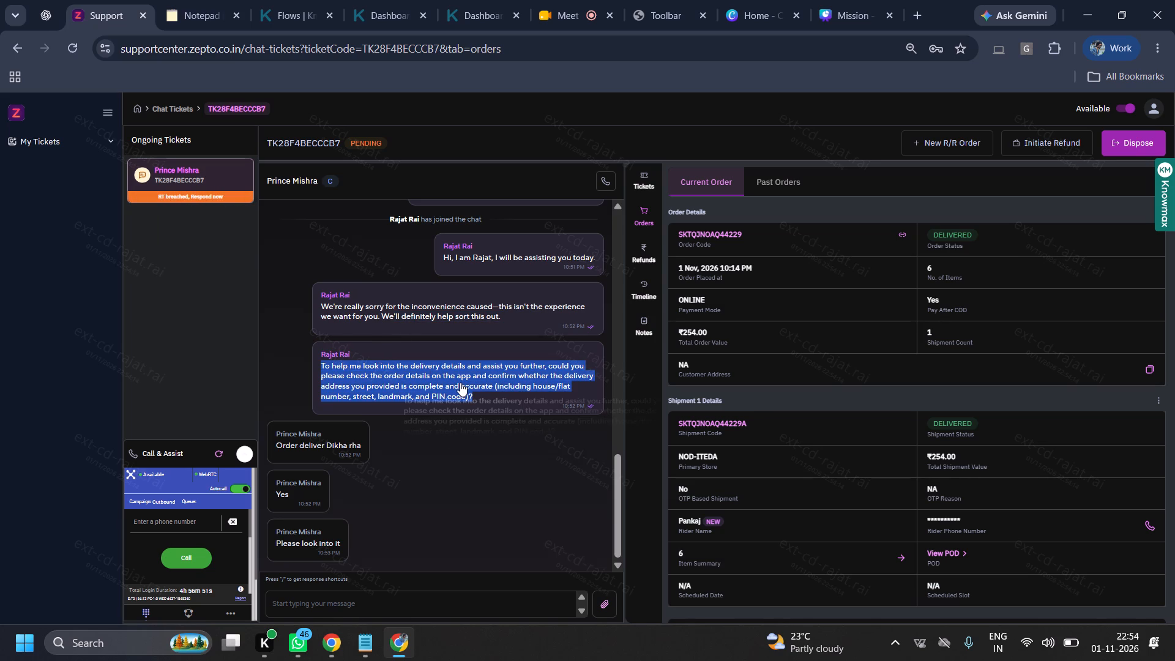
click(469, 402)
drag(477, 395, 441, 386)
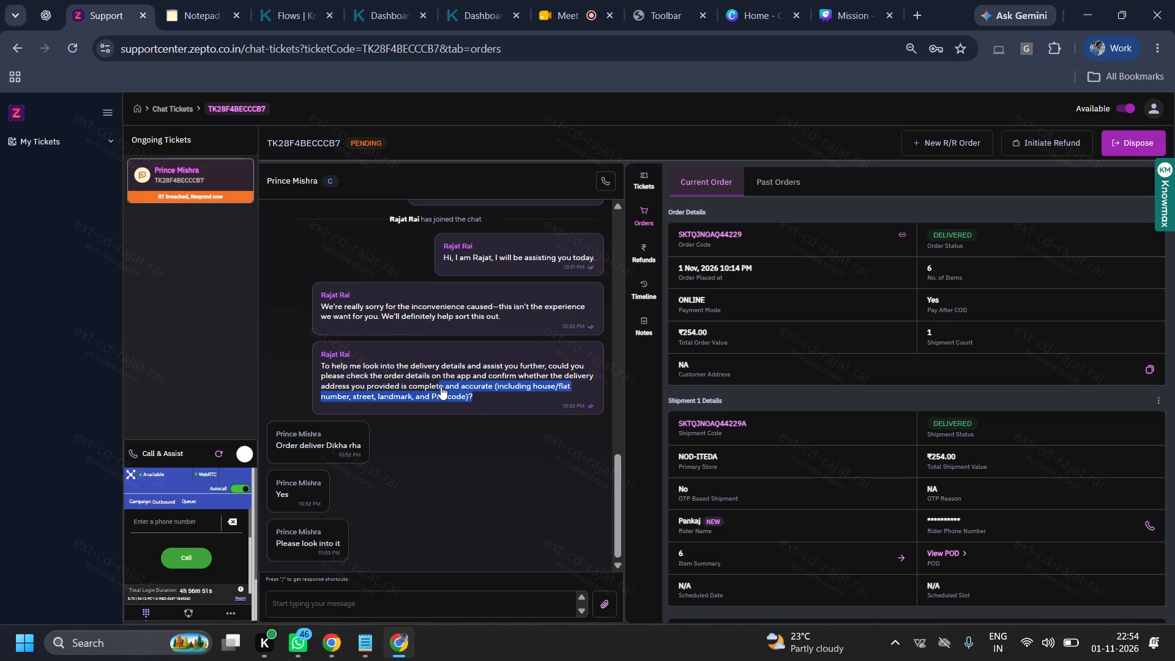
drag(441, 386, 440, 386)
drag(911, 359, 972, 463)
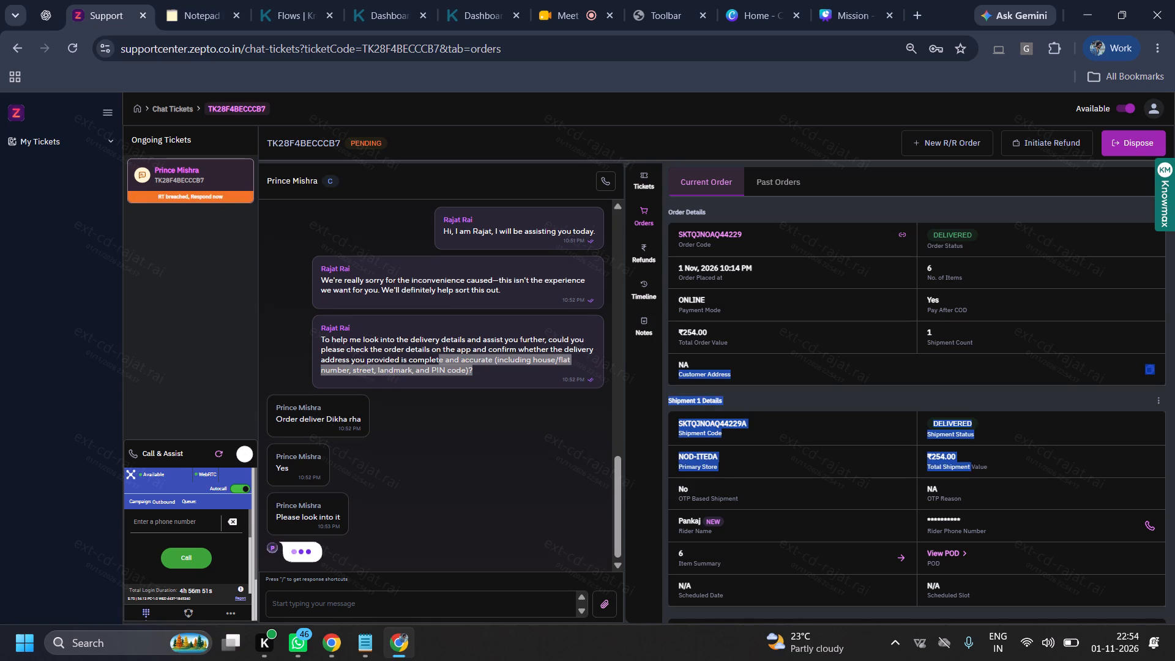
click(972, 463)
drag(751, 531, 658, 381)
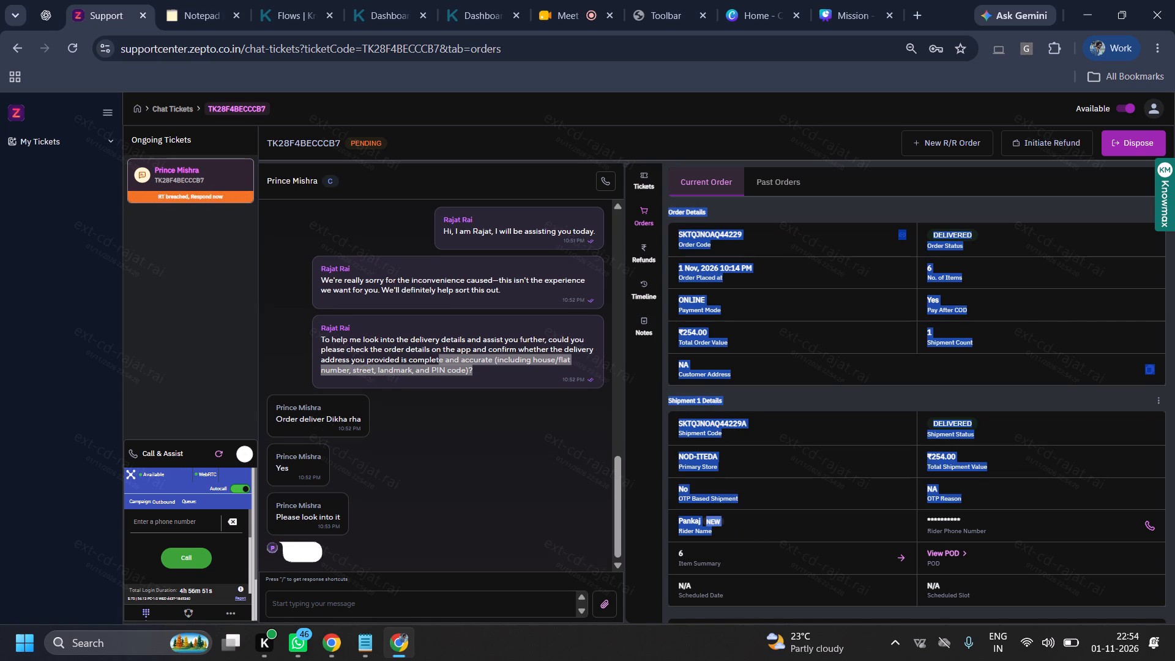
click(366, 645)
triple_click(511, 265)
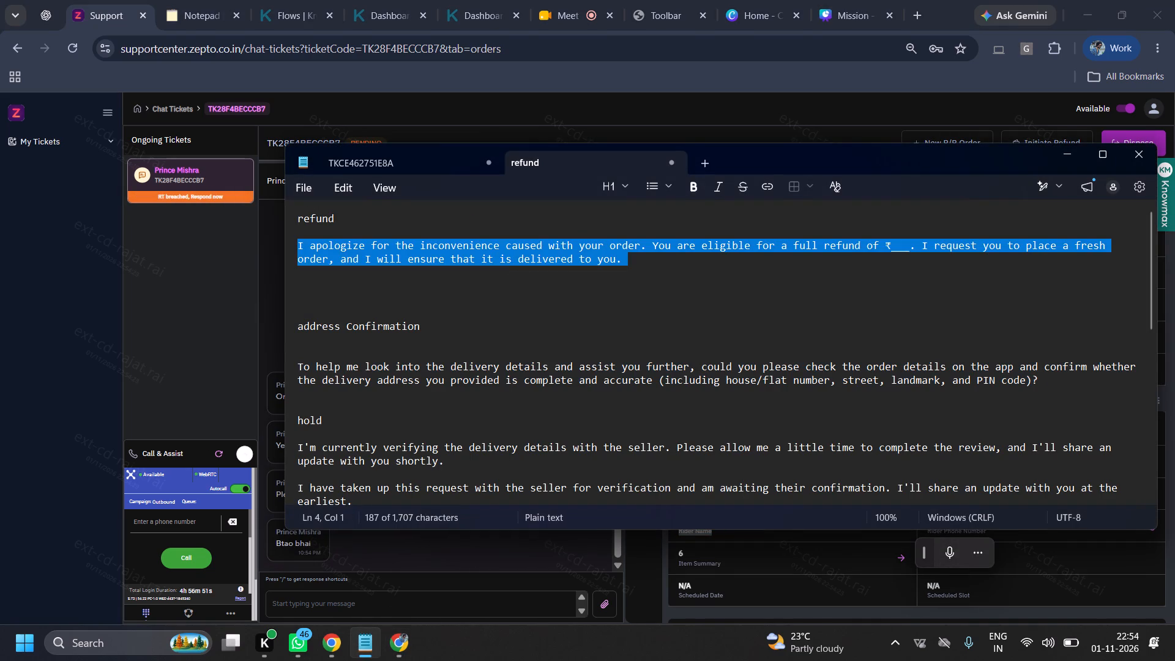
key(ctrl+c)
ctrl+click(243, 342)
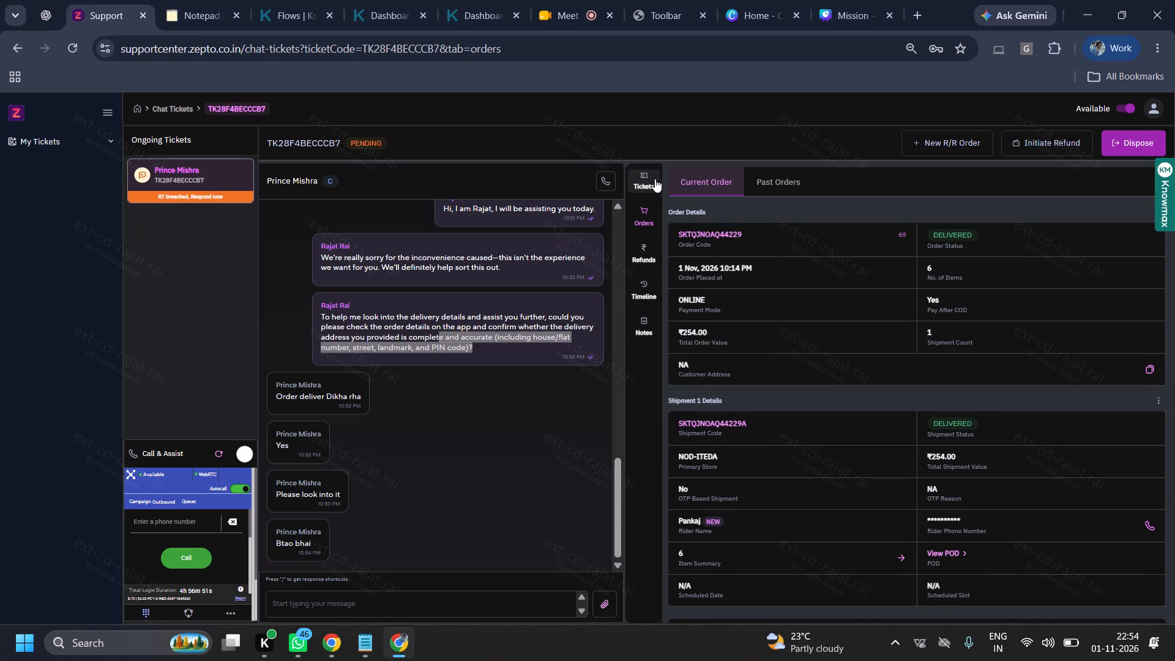
Check the ticket's rider call entries and send the customer the Knowmax resolution reply confirming successful delivery and declining a refund.
click(654, 179)
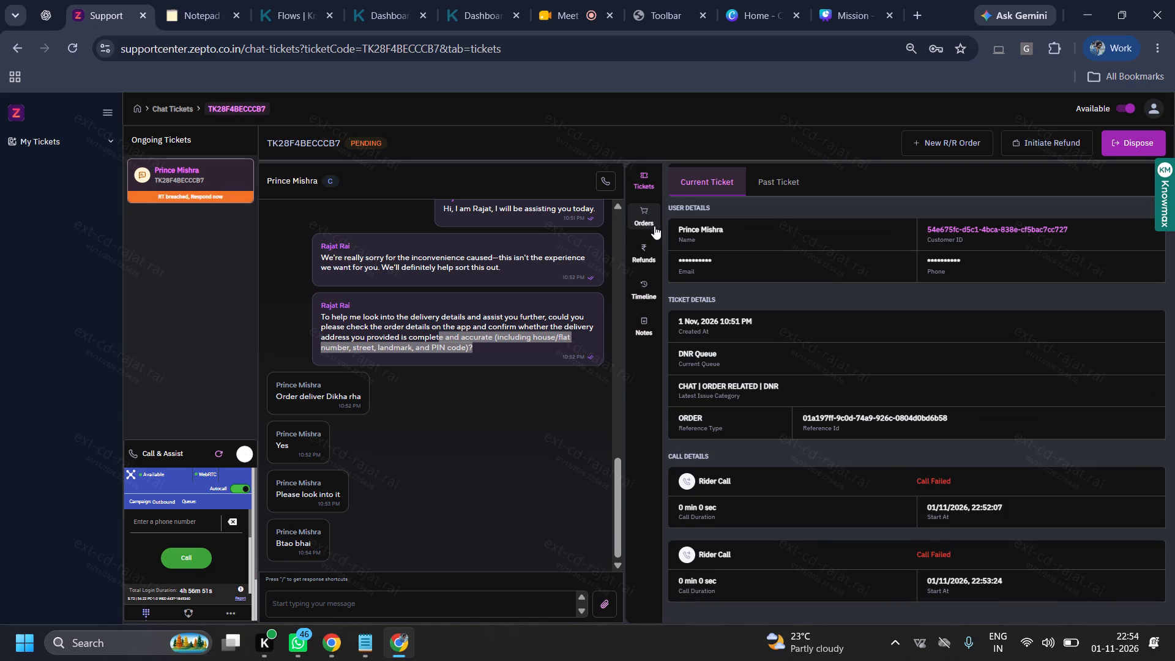
click(278, 0)
key(ctrl+c)
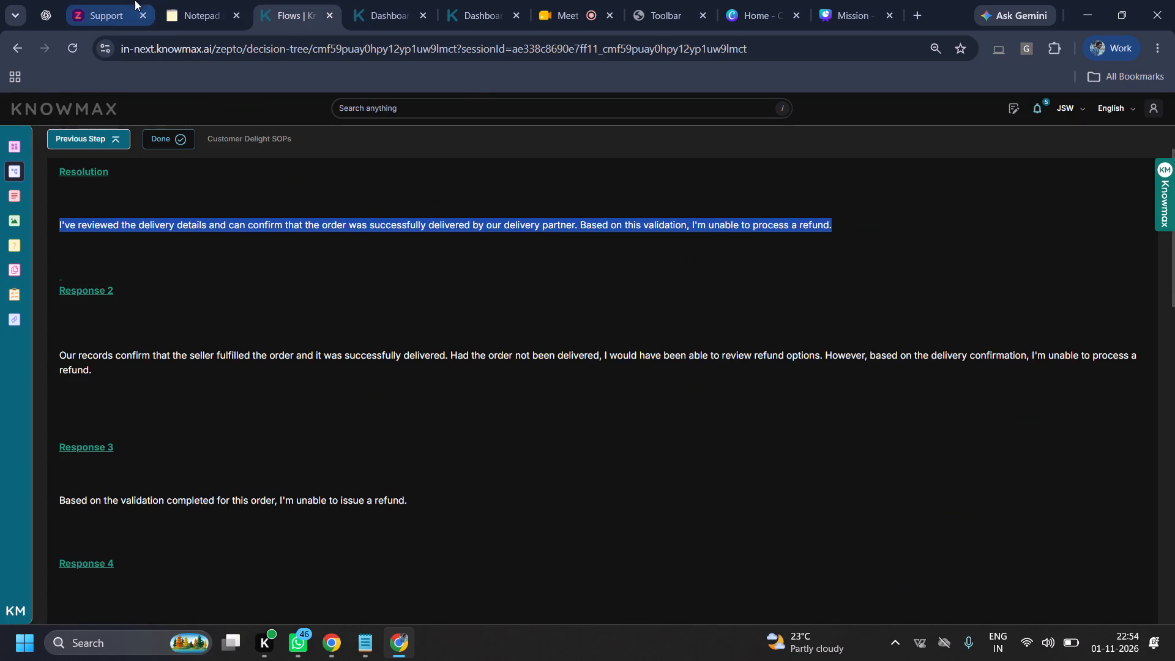
ctrl+click(135, 0)
ctrl+click(458, 607)
key(ctrl+v)
key(Return)
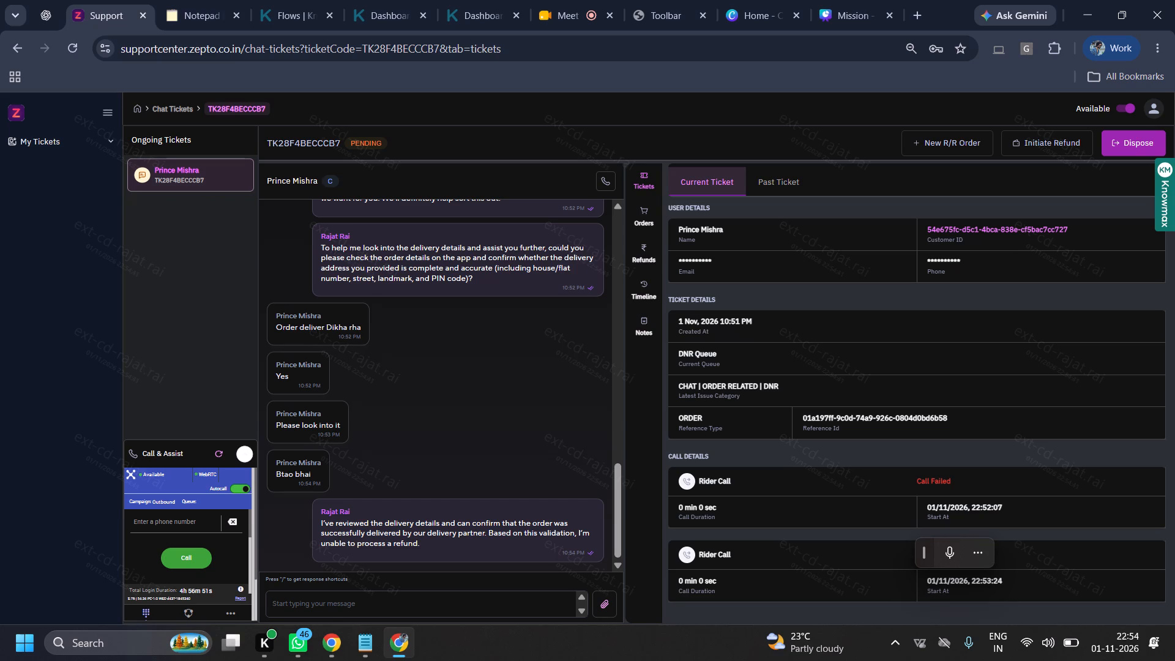
Reopen the current order's details for the ticket and review the order information.
drag(463, 521, 484, 546)
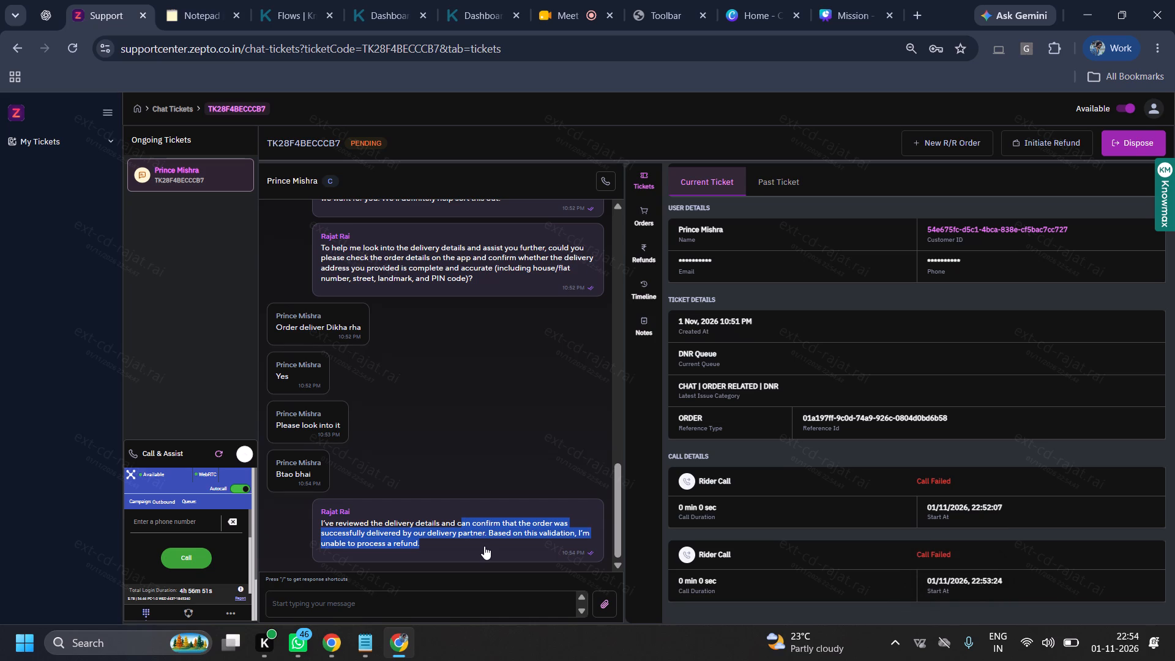
click(643, 222)
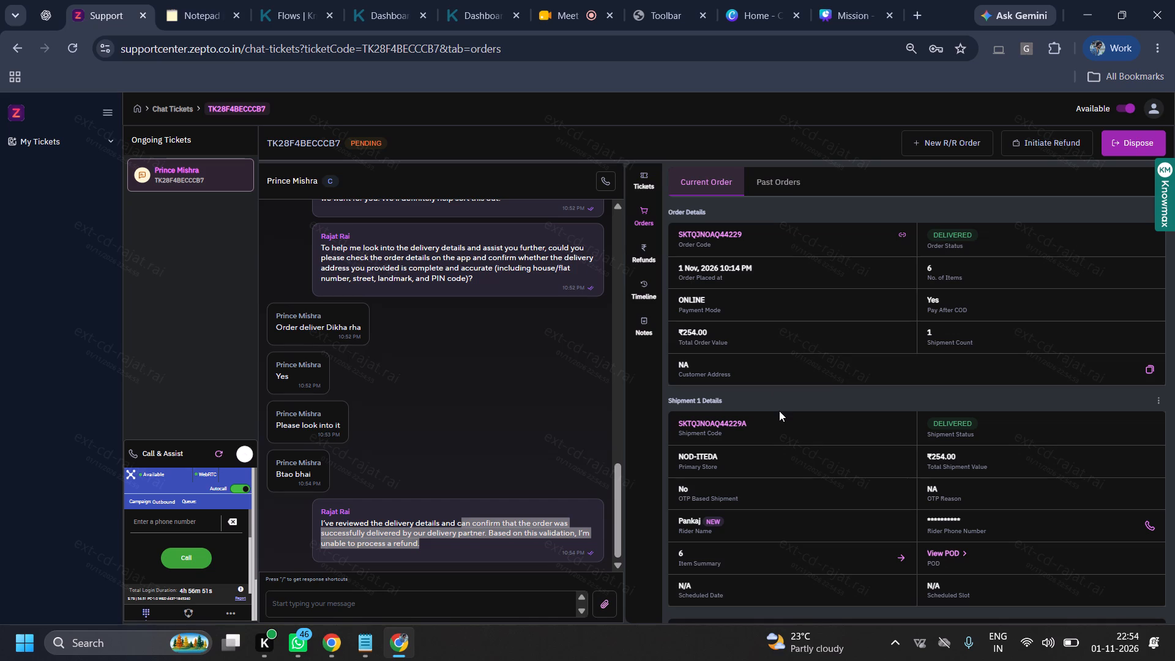
drag(805, 367, 721, 277)
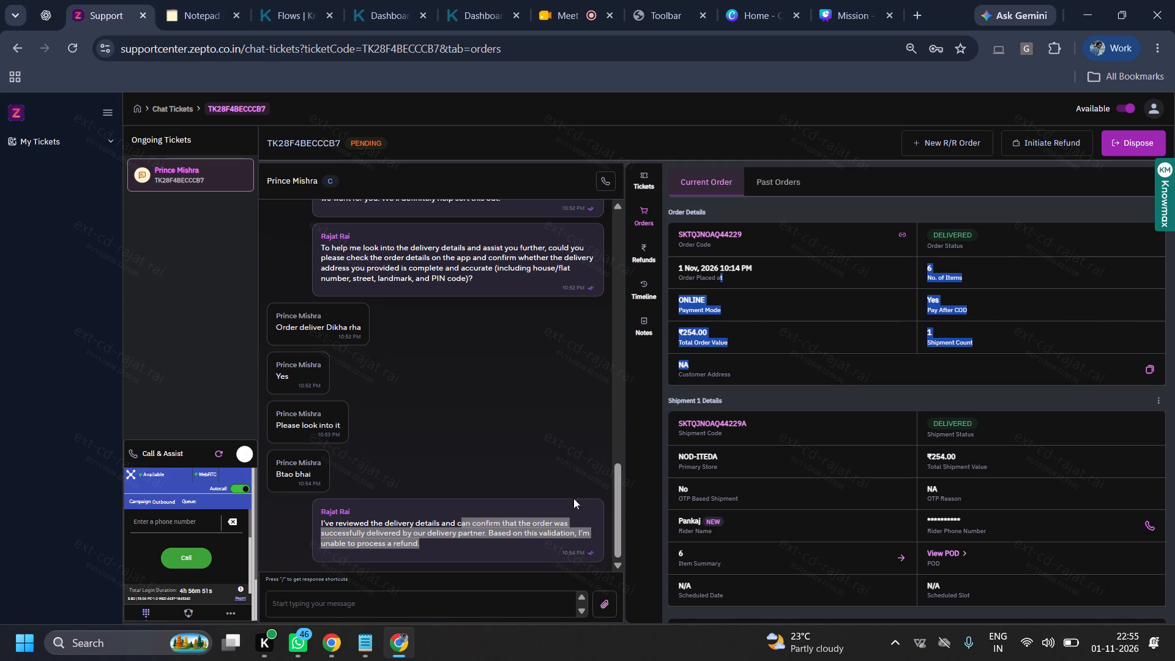
triple_click(505, 539)
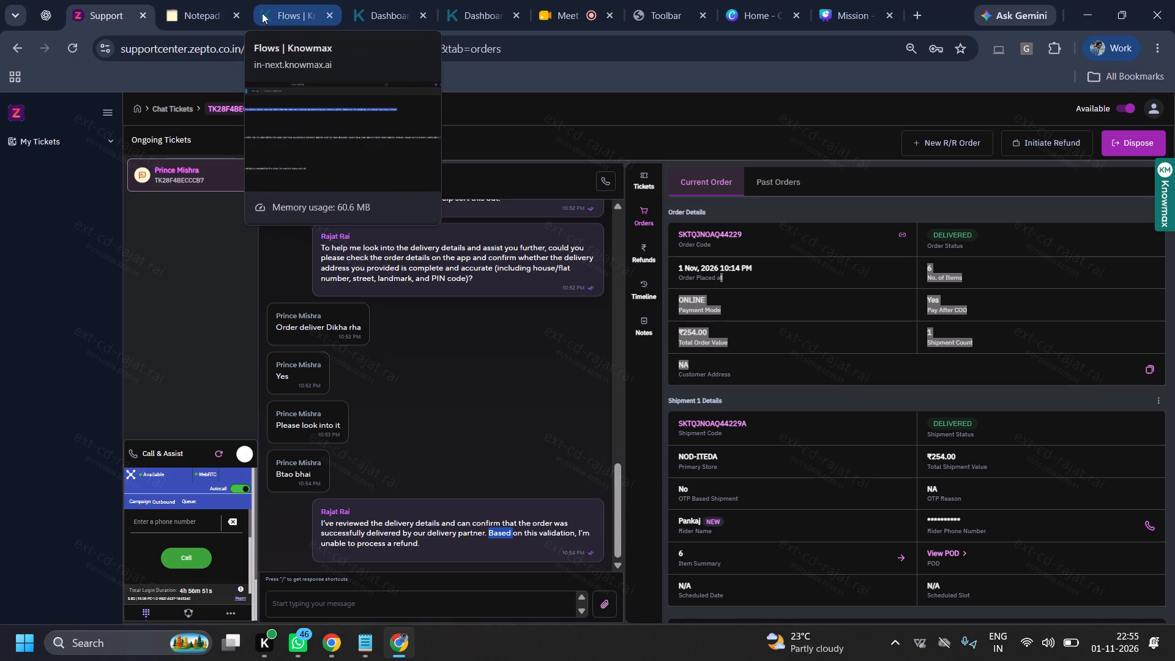
Send the customer the saved closing question from the online notepad: "Is there anything else I can assist you with?".
click(229, 0)
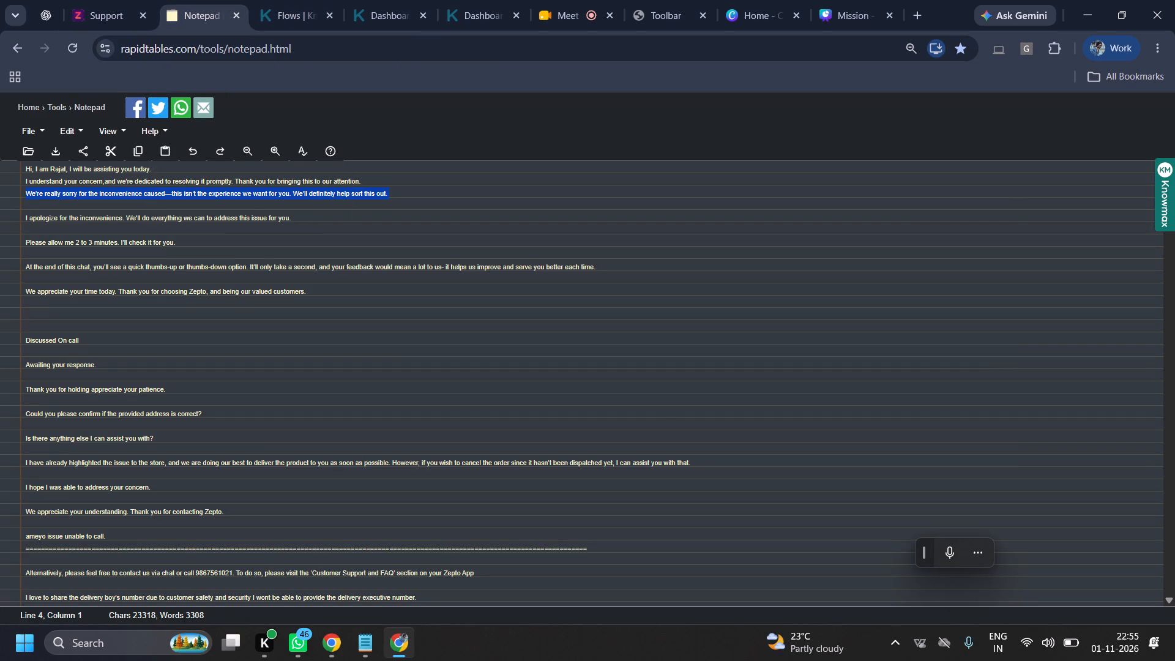
click(167, 429)
triple_click(171, 438)
key(ctrl+c)
ctrl+click(0, 0)
click(56, 0)
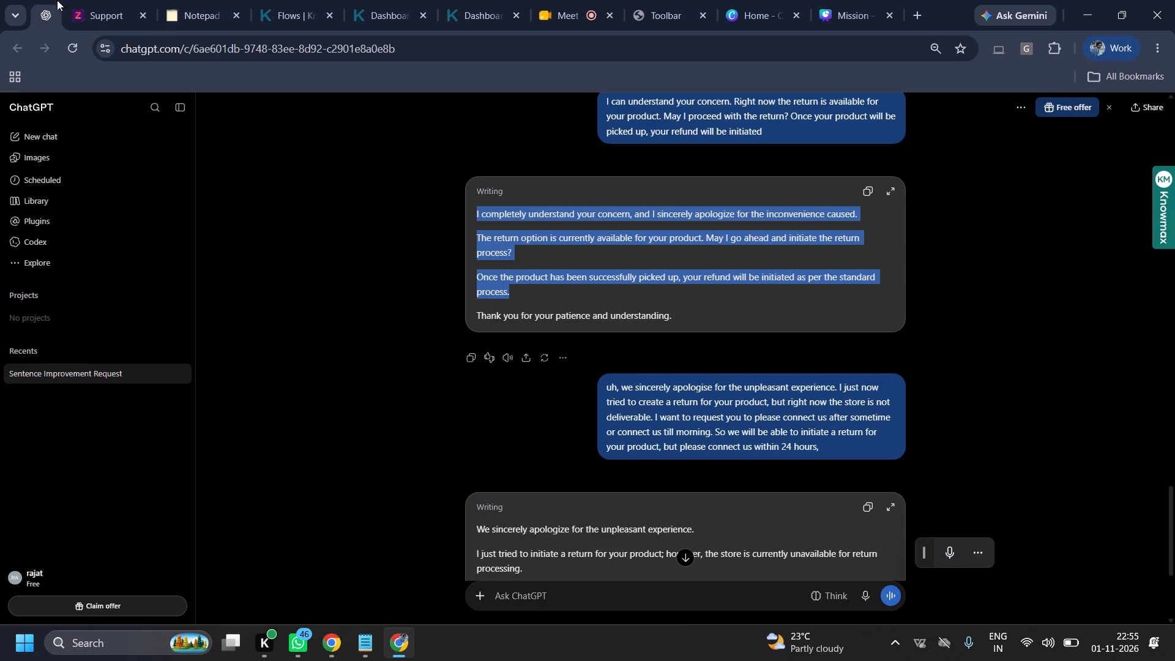
click(140, 0)
ctrl+click(359, 607)
key(ctrl+v)
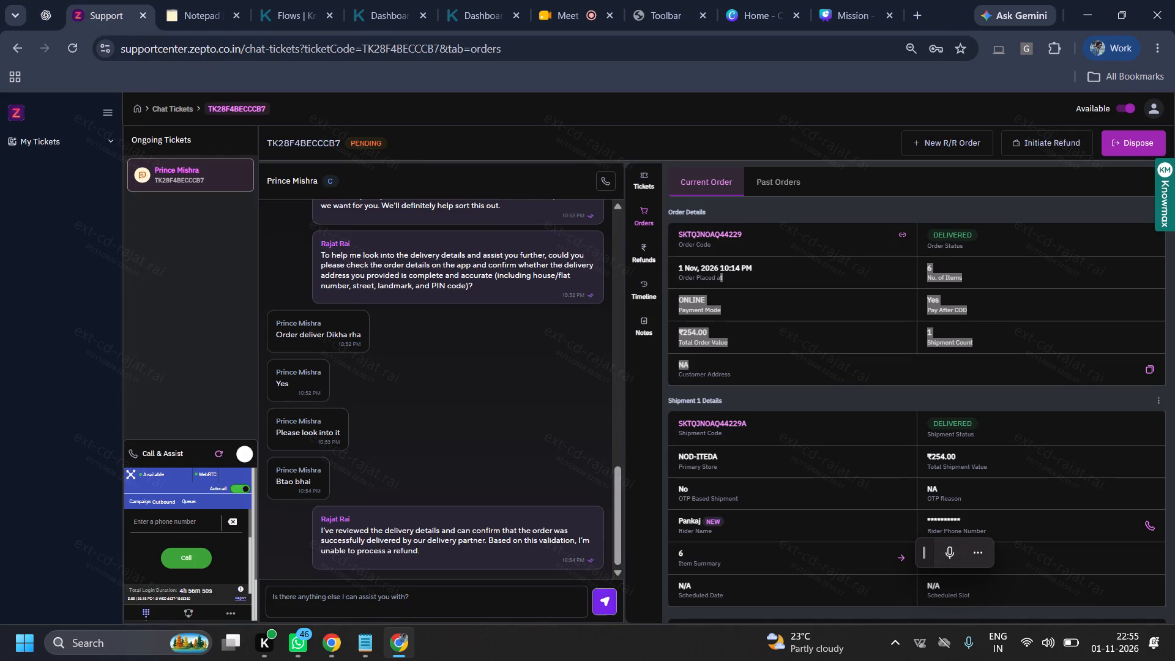
key(Return)
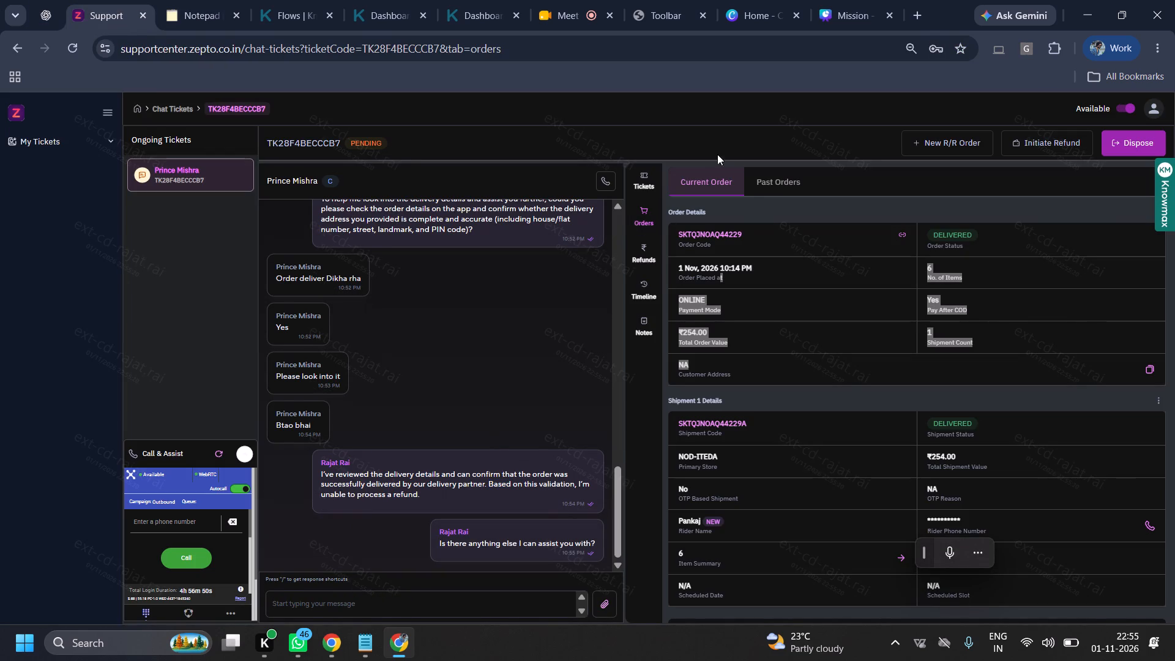
On Canva slide 3, shift the MARKETING STRATEGY title up-left, BORCELLE 2028 up and the smiley left, and return to the support ticket.
click(843, 2)
drag(696, 485, 655, 477)
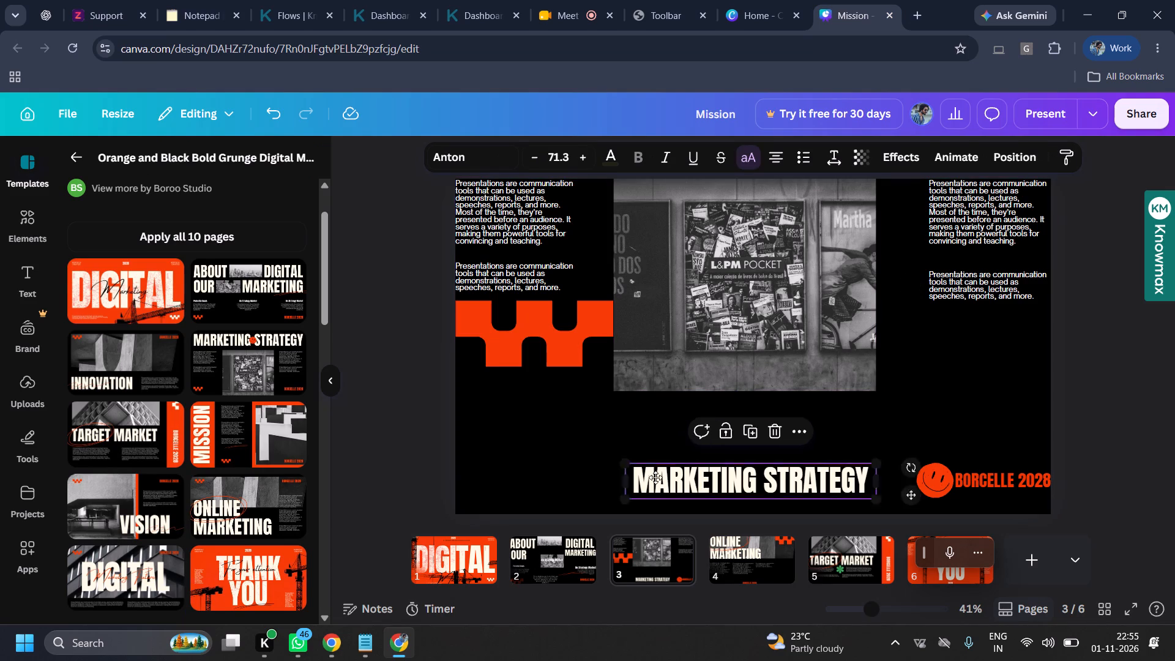
drag(655, 477, 636, 465)
drag(931, 476, 919, 428)
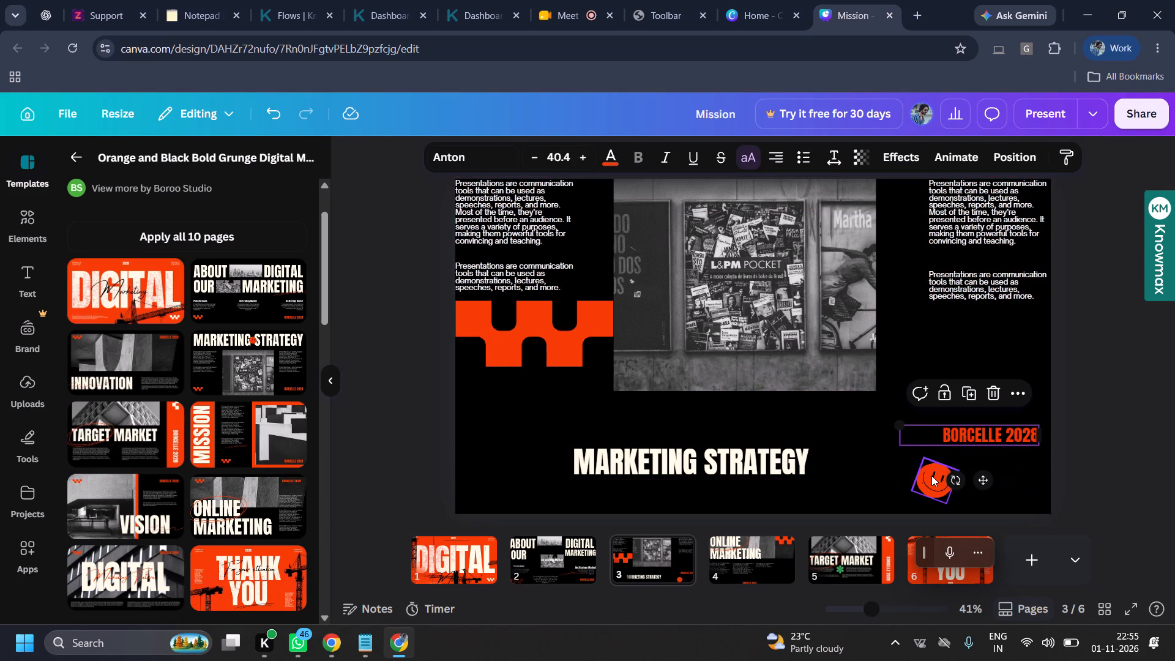
drag(933, 478, 887, 477)
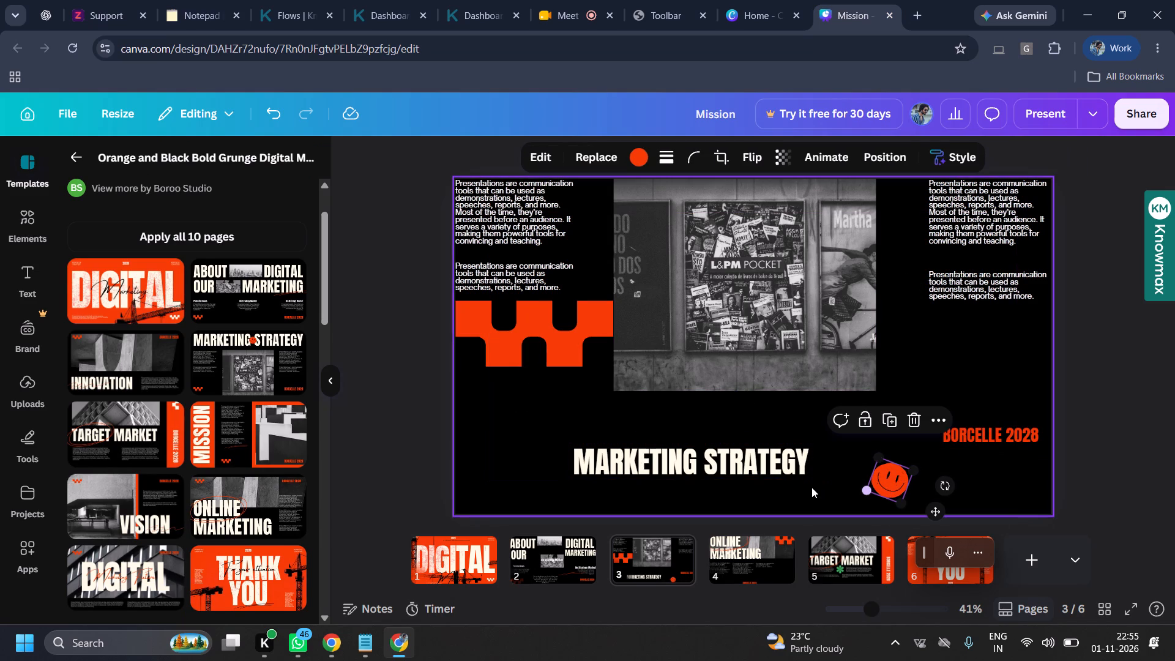
click(102, 0)
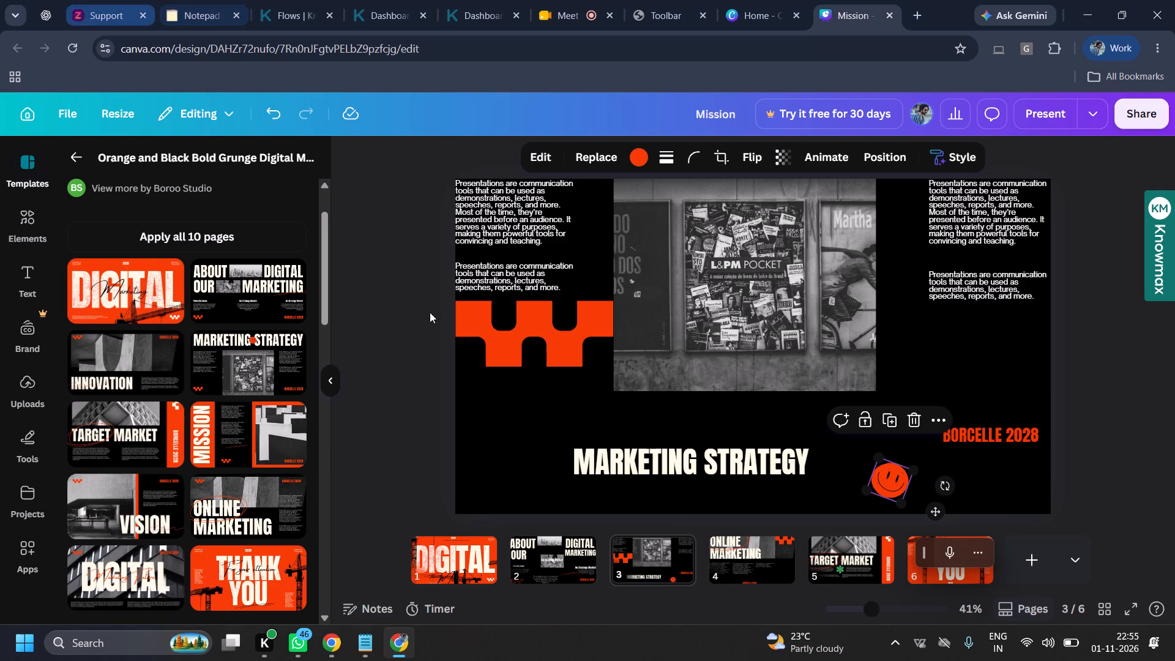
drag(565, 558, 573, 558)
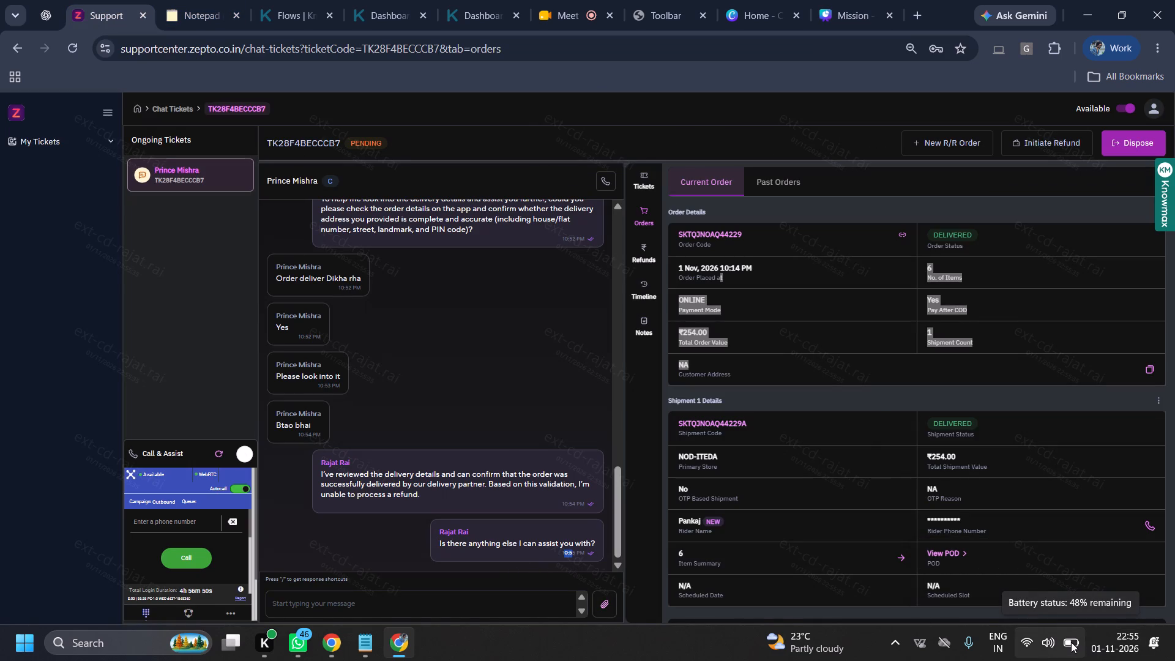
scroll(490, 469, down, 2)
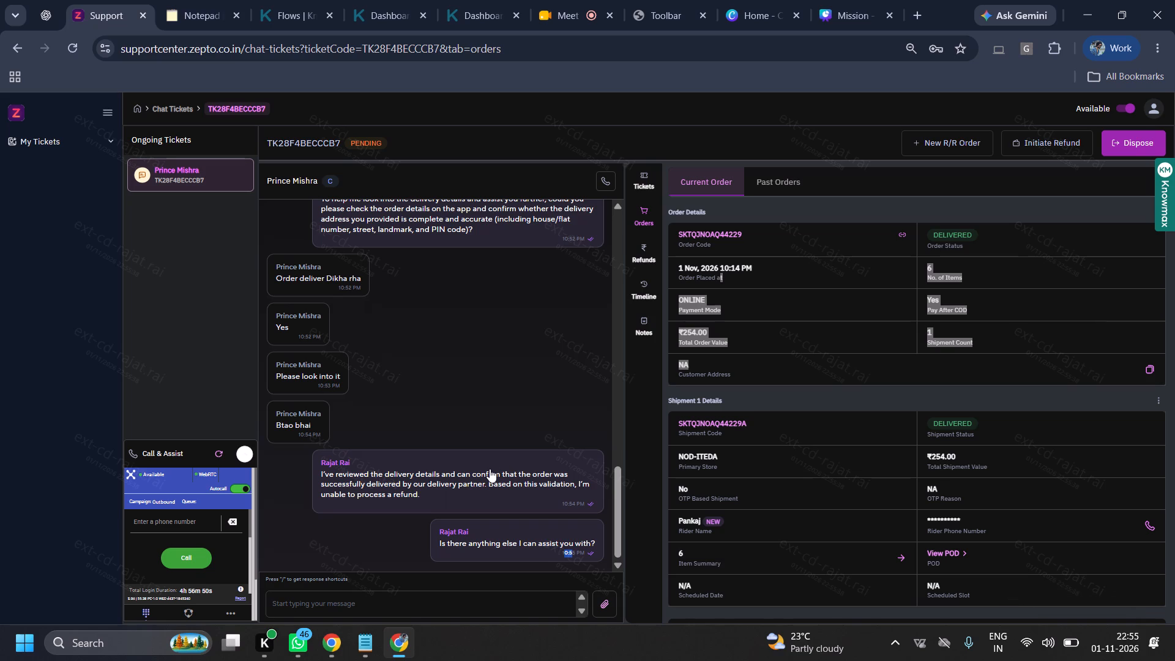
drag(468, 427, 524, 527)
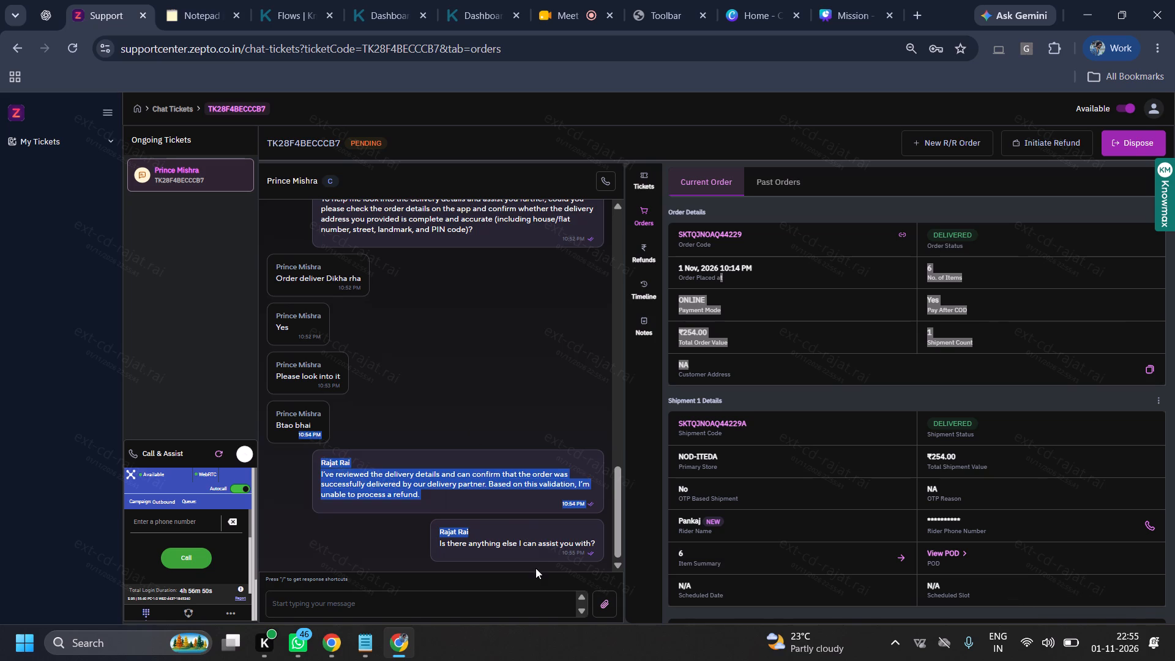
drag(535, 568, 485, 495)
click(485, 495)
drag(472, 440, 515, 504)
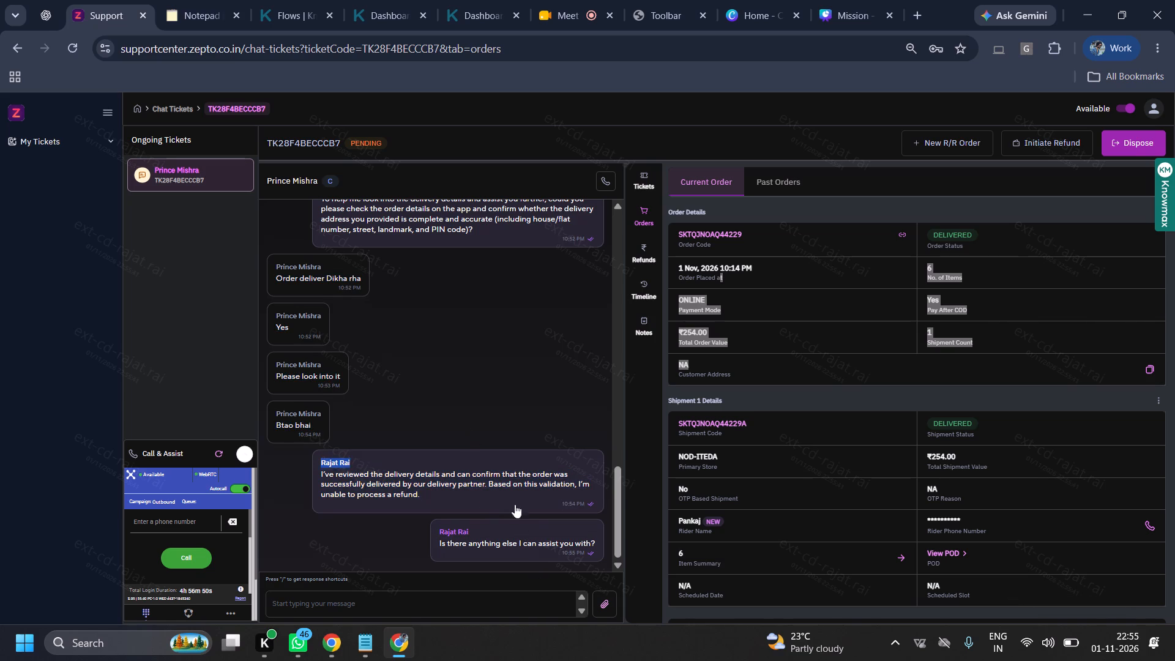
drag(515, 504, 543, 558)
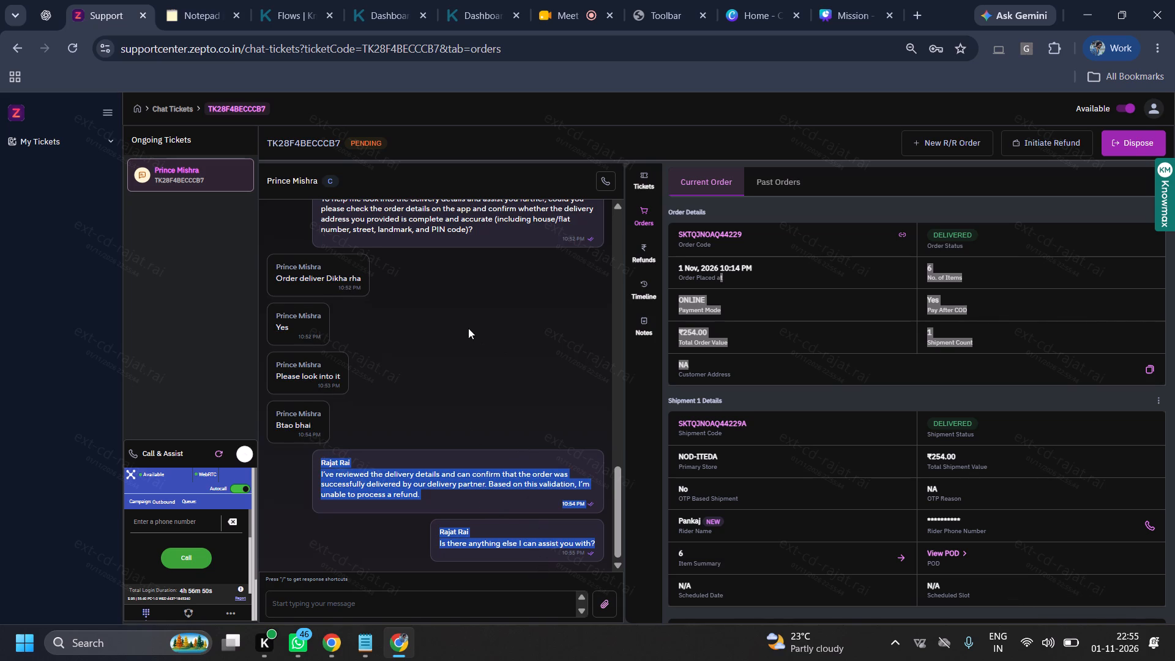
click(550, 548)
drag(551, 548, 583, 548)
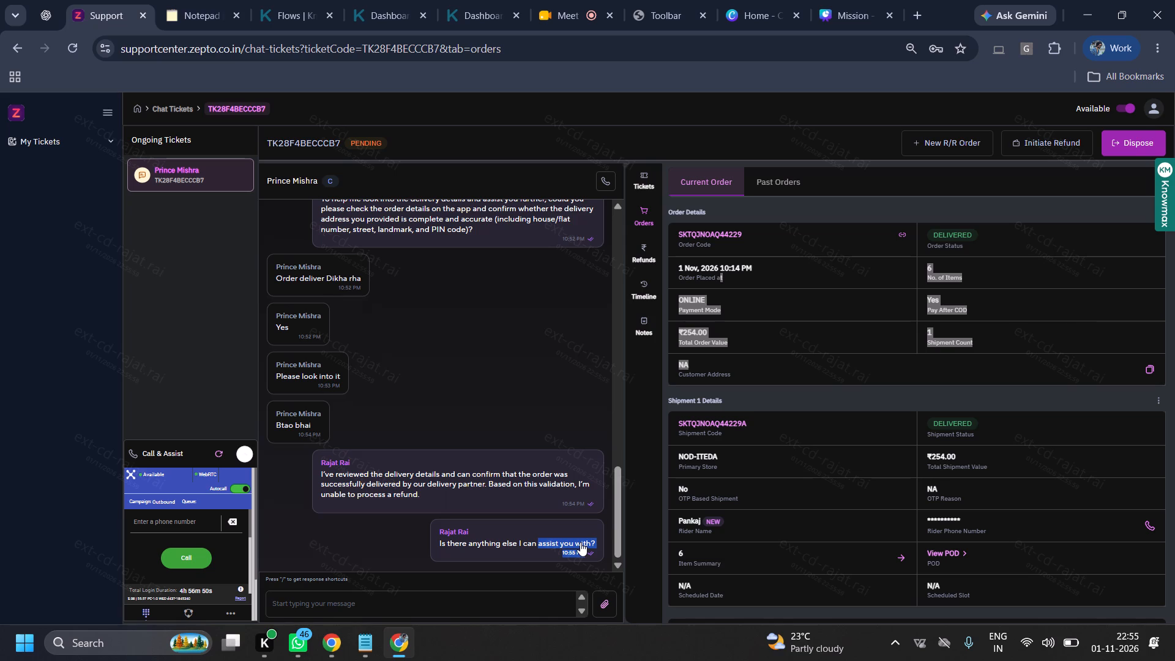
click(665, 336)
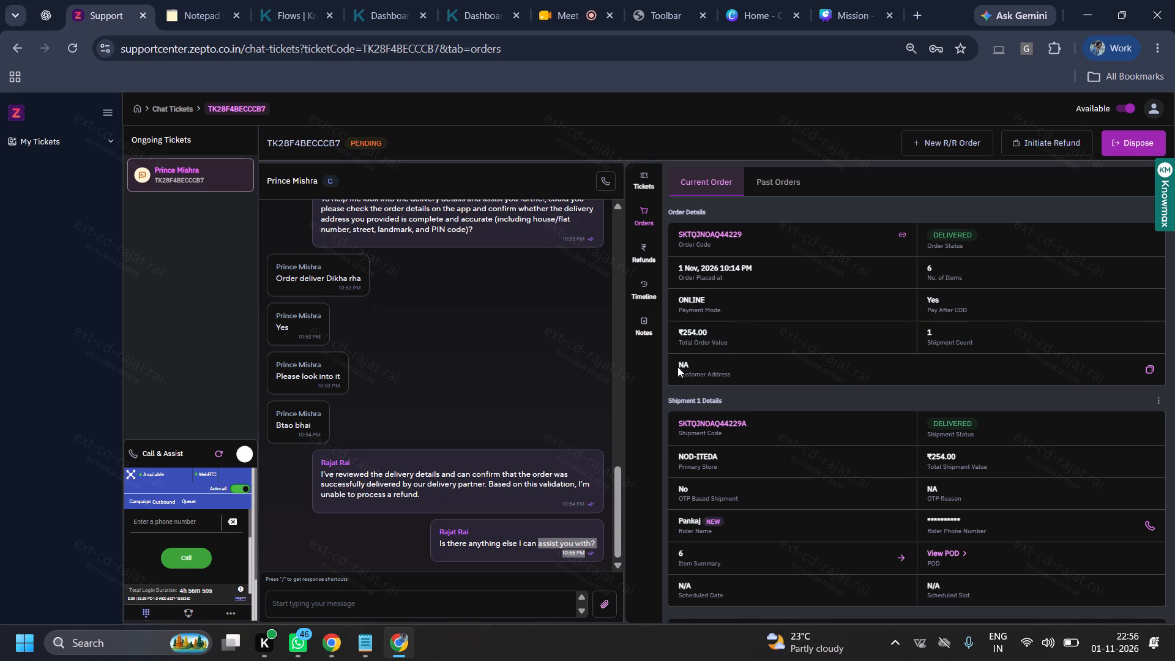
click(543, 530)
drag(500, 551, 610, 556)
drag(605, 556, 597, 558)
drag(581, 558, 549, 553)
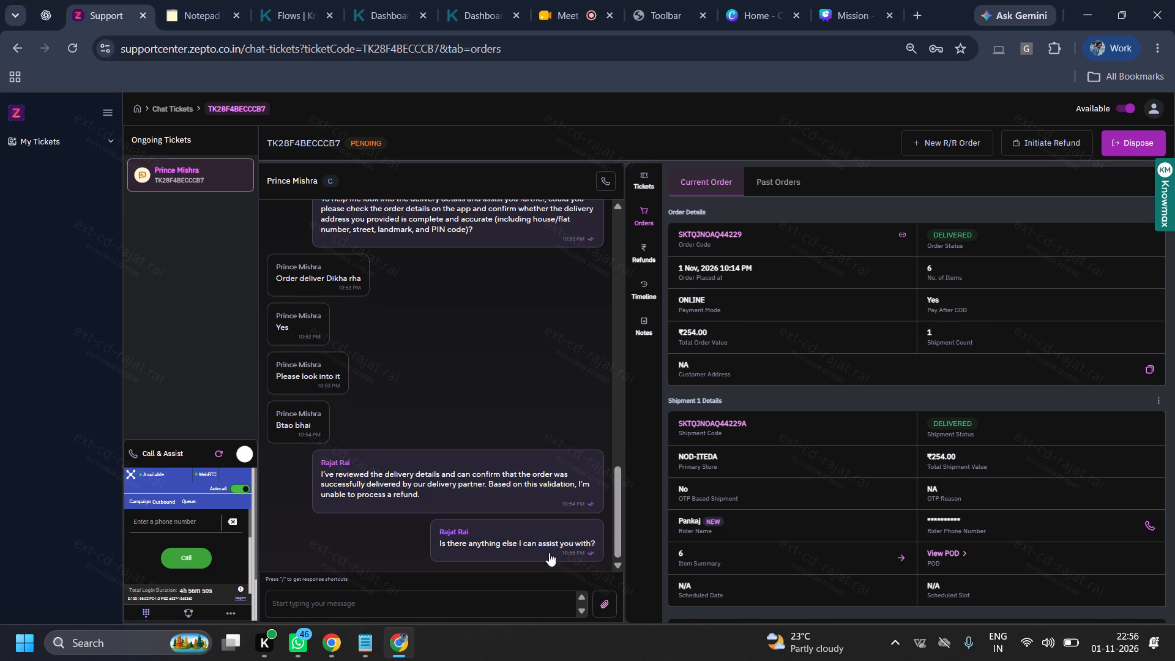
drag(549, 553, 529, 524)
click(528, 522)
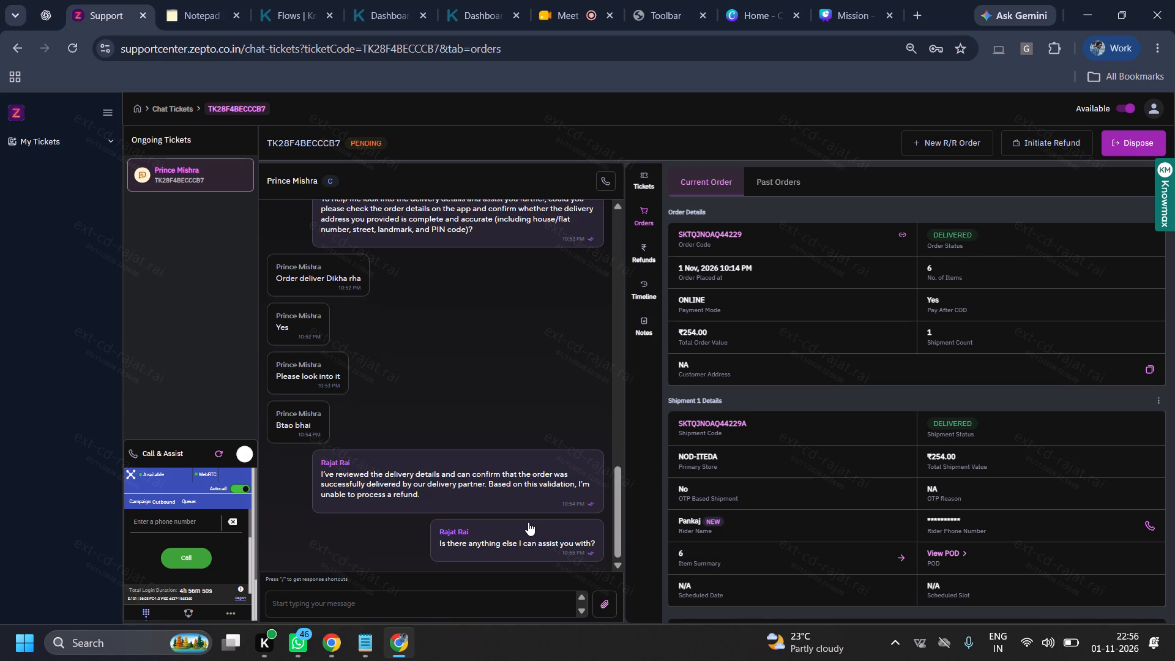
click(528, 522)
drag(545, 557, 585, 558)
Send the customer the saved notepad closing: "We appreciate your time today. Thank you for choosing Zepto, and being our valued customers.".
click(192, 1)
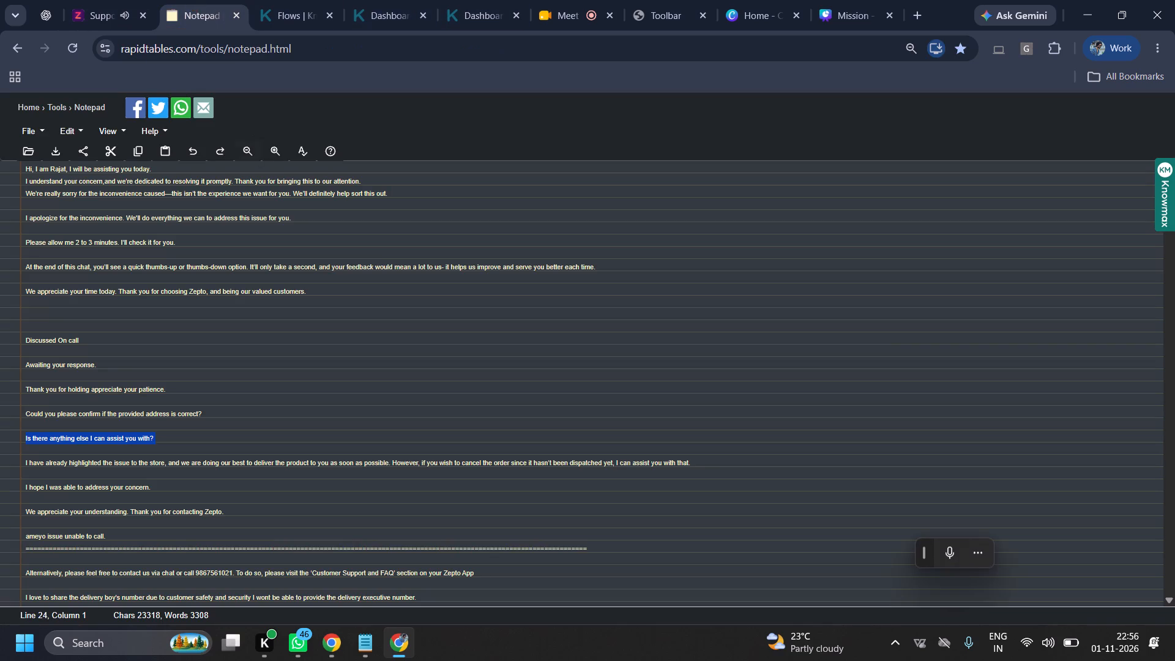
ctrl+click(263, 283)
ctrl+triple_click(272, 290)
key(ctrl+c)
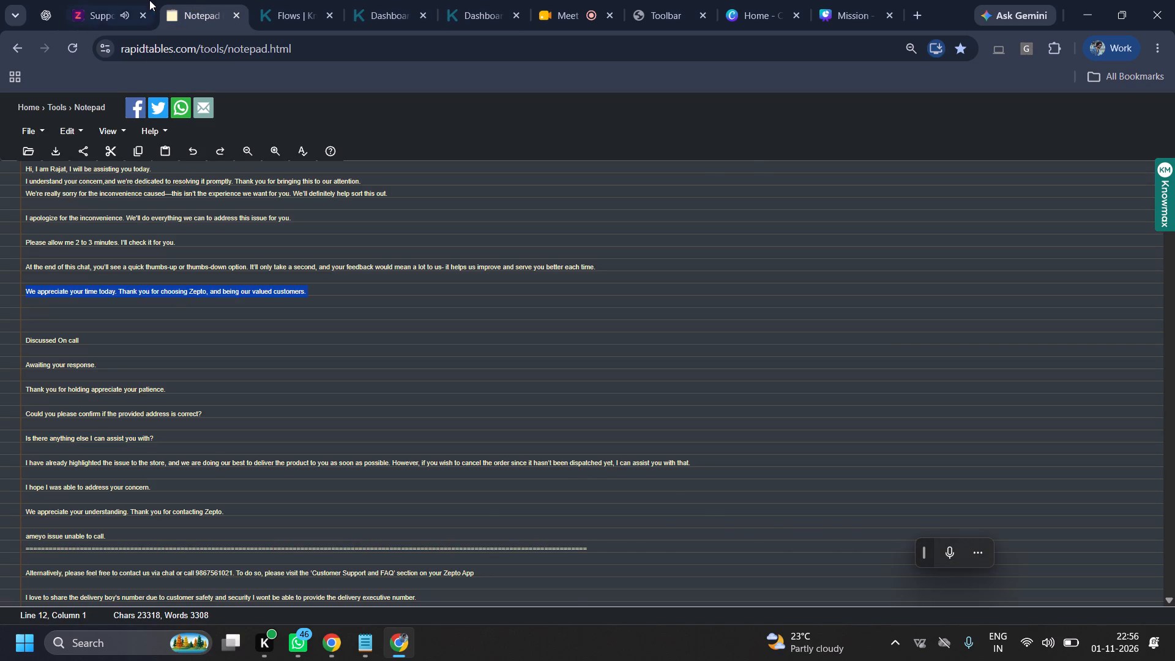
click(149, 0)
ctrl+click(456, 596)
key(ctrl+v)
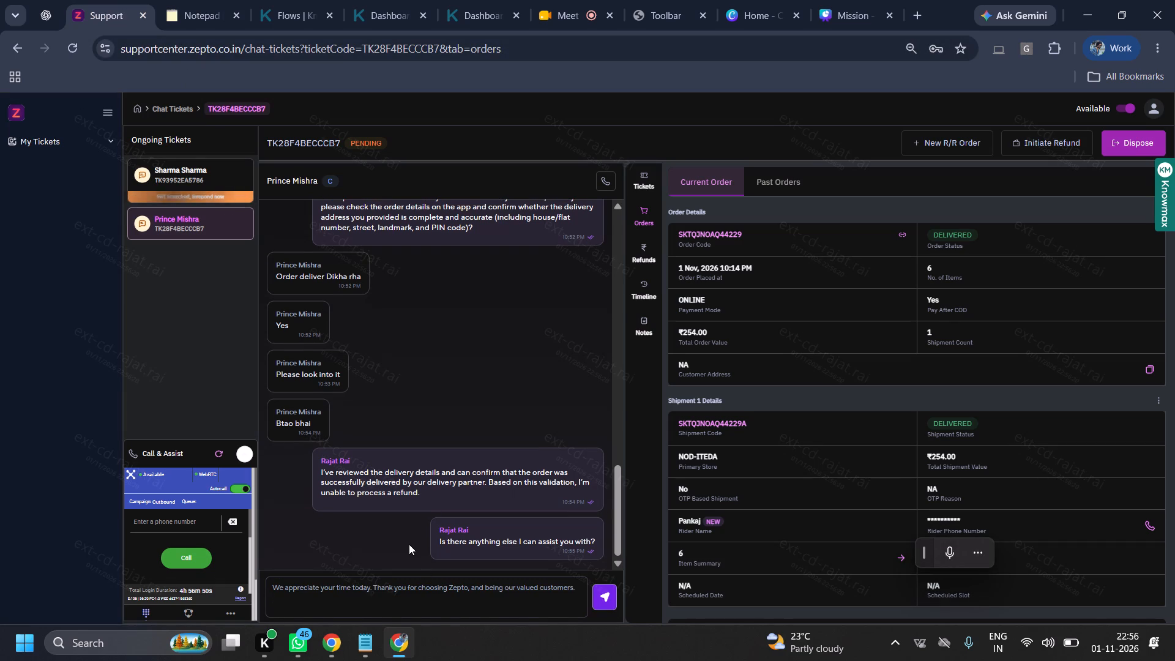
key(Return)
Dispose the ticket as Close with the reason "Other issue_List does not have specific issue.".
click(1159, 145)
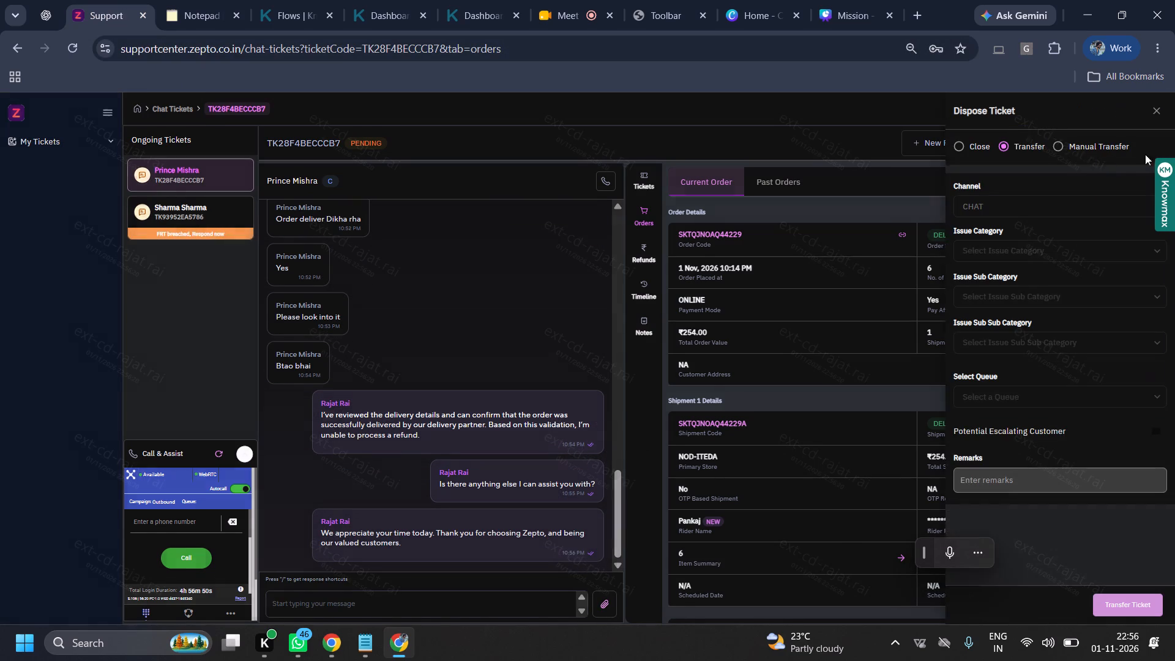
click(960, 148)
click(1067, 392)
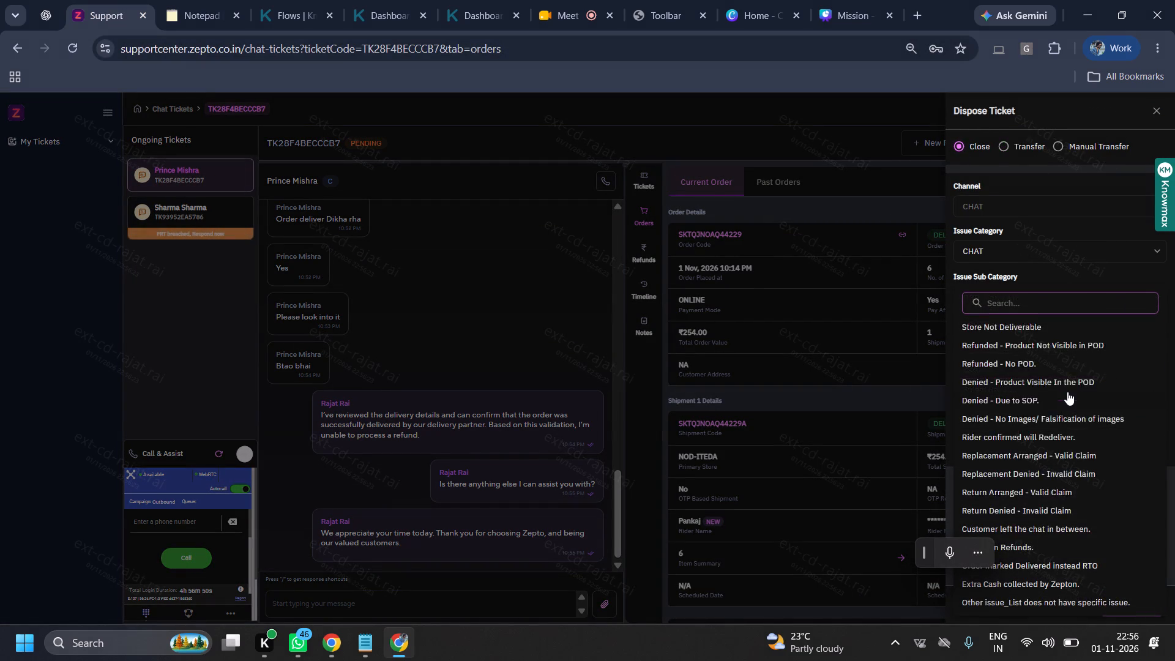
text(oth)
click(1007, 444)
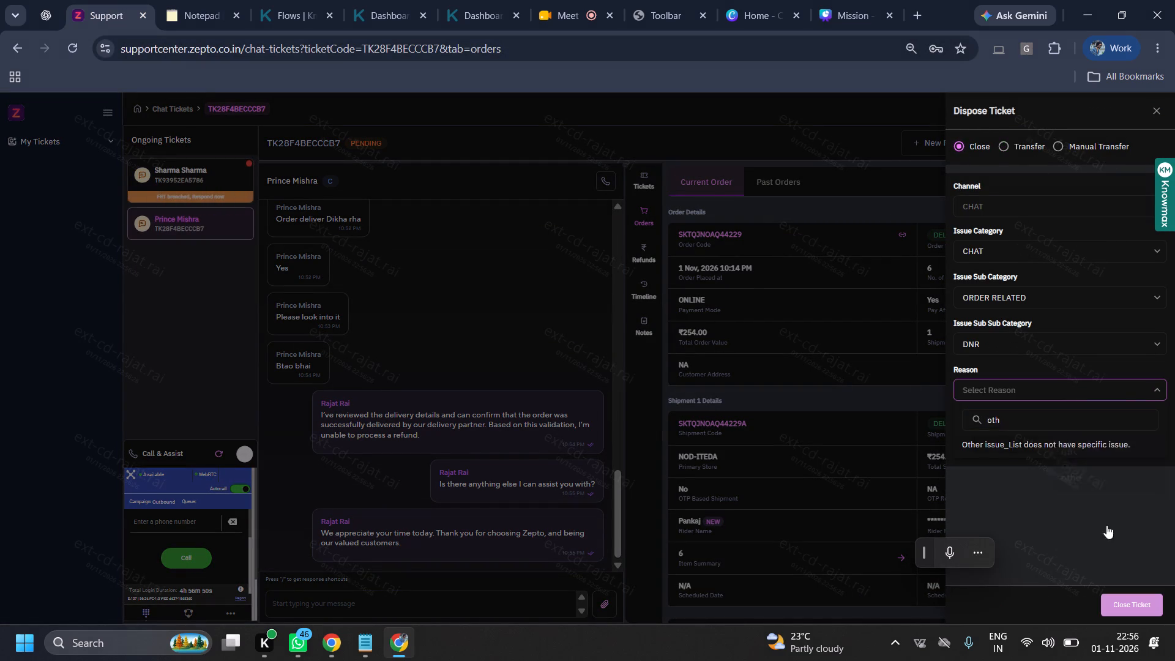
click(1135, 608)
click(631, 392)
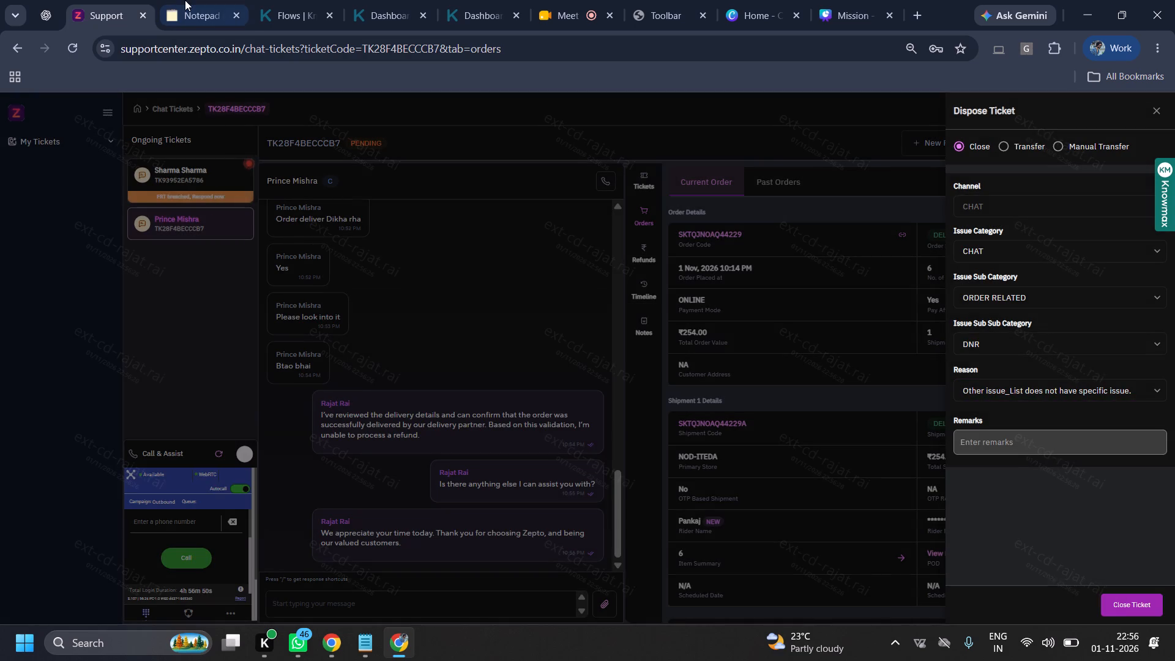
Greet the customer on the newly assigned ticket with the saved introduction line from the online notepad.
ctrl+click(185, 0)
ctrl+triple_click(135, 168)
key(ctrl+c)
click(123, 0)
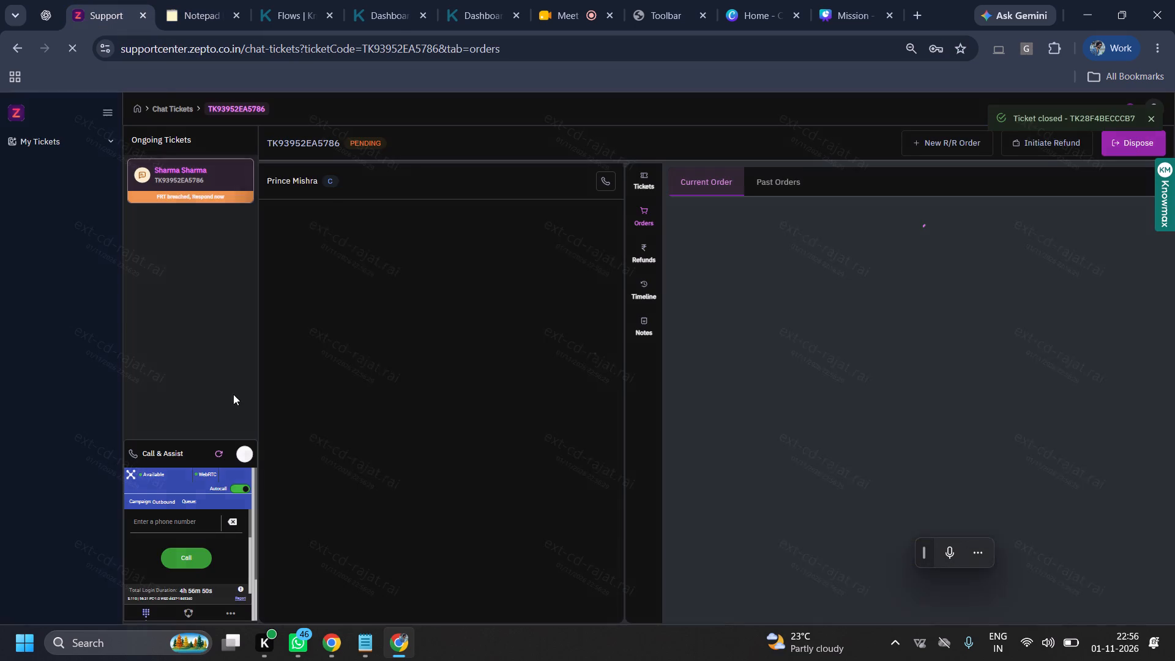
ctrl+click(384, 602)
key(ctrl+v)
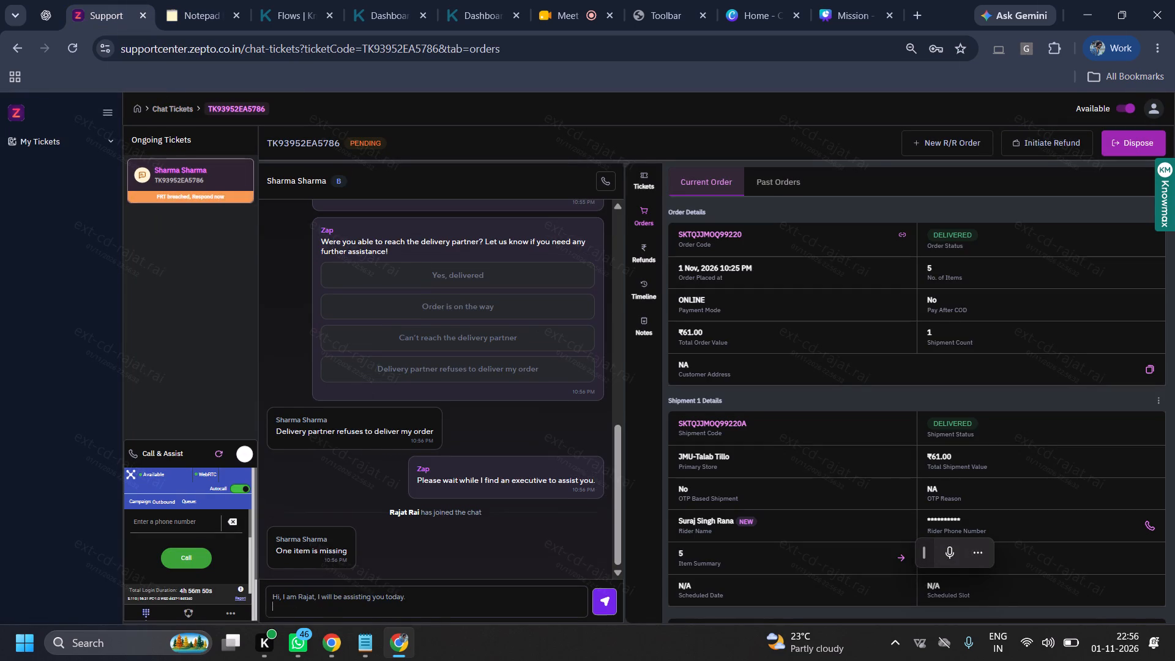
key(Return)
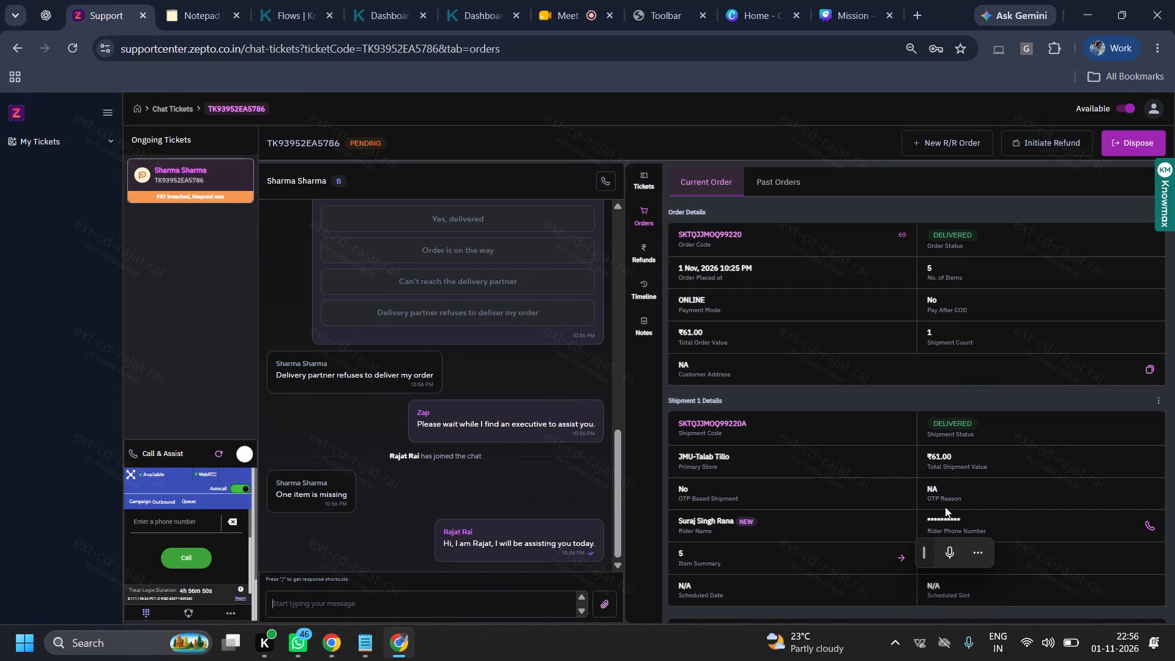
Examine the rider's proof-of-delivery photos for the new ticket's order in the delivery evidence.
click(944, 526)
click(950, 562)
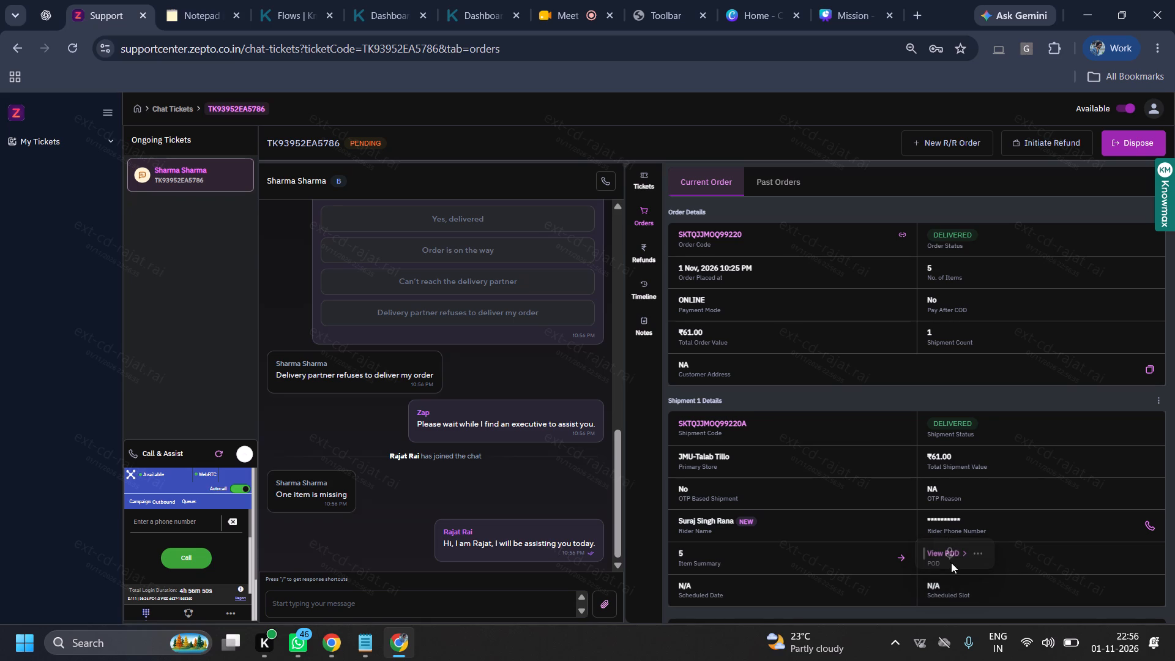
click(949, 549)
click(978, 190)
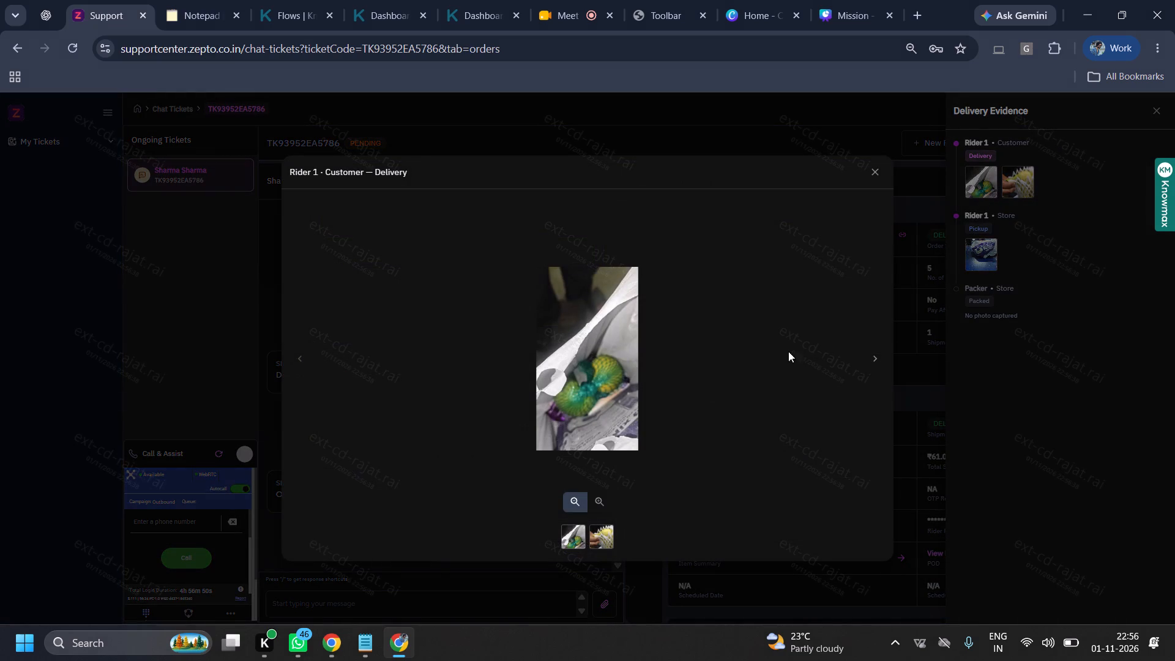
click(593, 543)
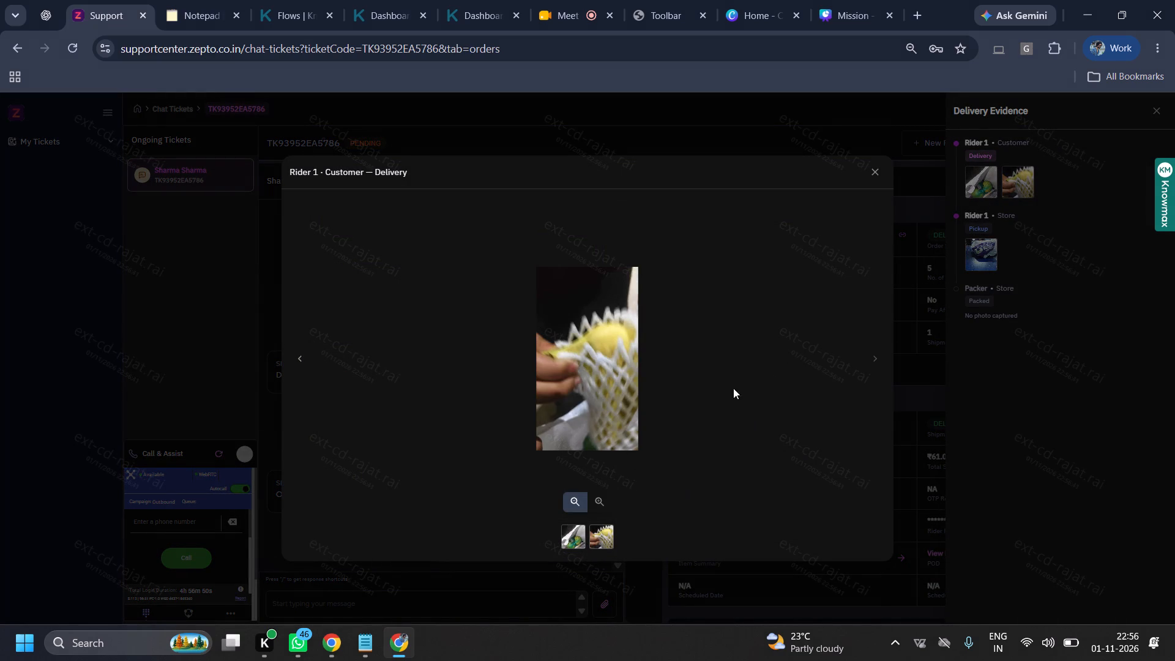
click(763, 444)
click(1002, 343)
click(994, 251)
click(994, 251)
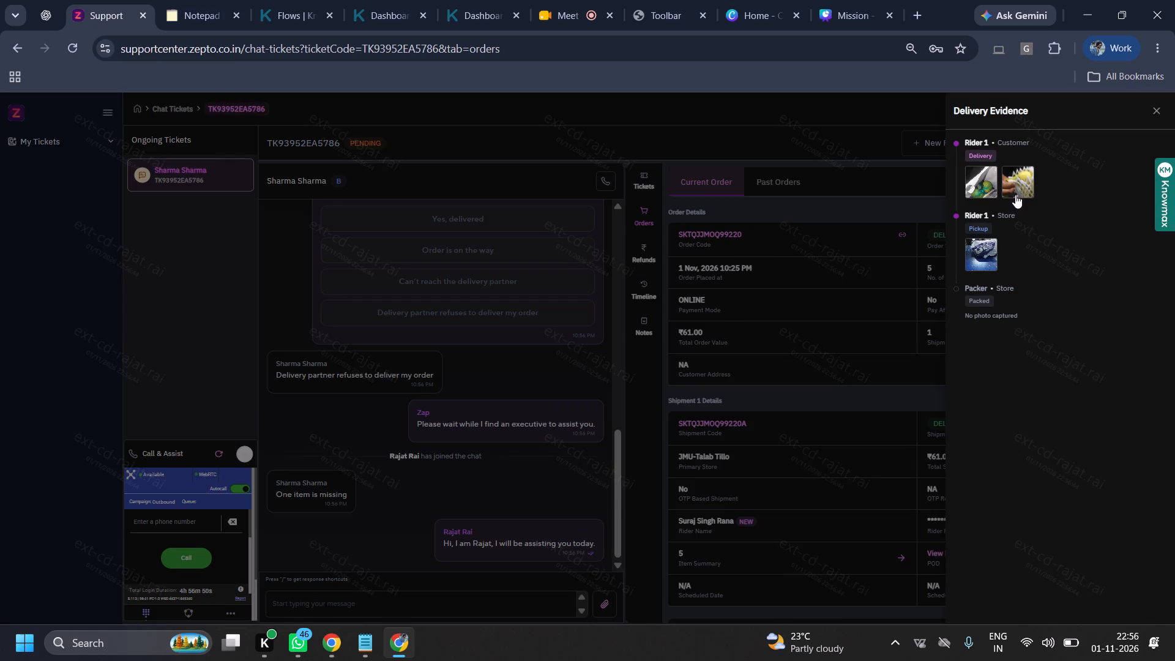
click(1009, 194)
click(1009, 193)
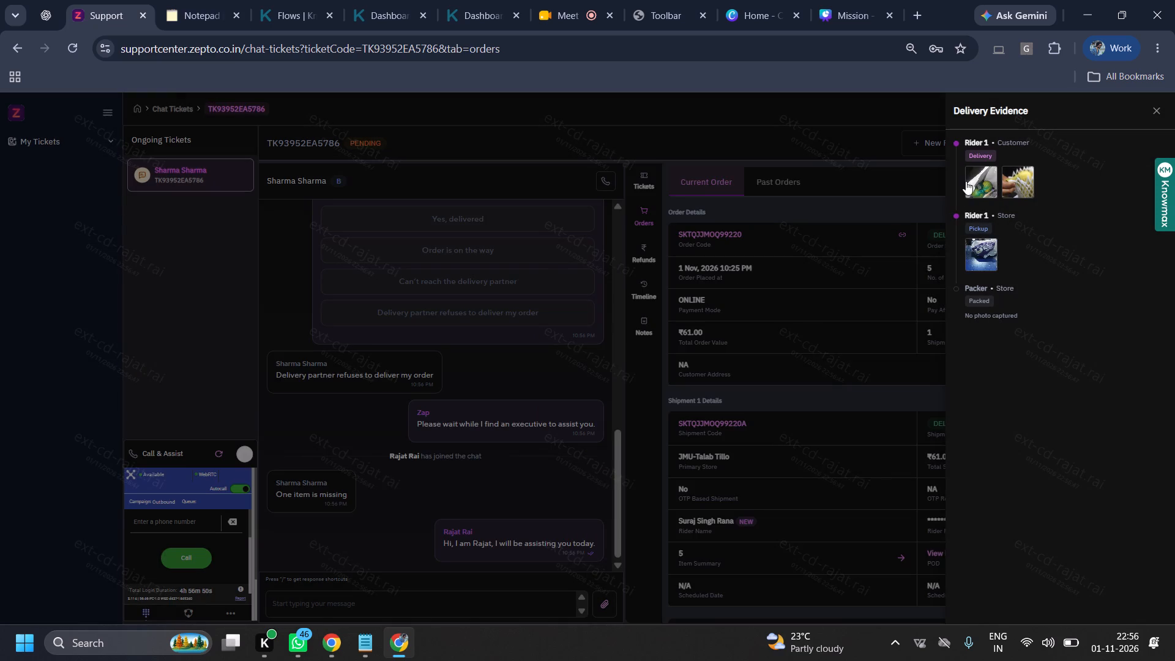
click(966, 181)
click(966, 181)
click(941, 288)
Send the customer the saved apology from the online notepad that begins "We're really sorry for the inconvenience caused".
click(187, 0)
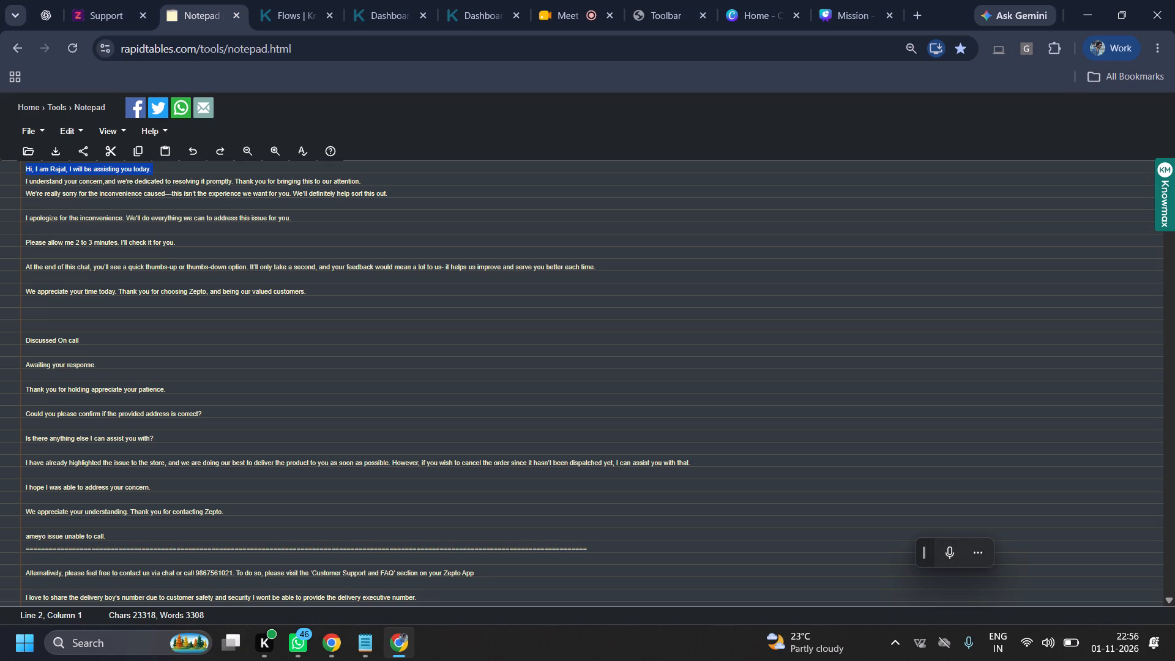
ctrl+triple_click(229, 201)
ctrl+click(229, 201)
ctrl+triple_click(232, 194)
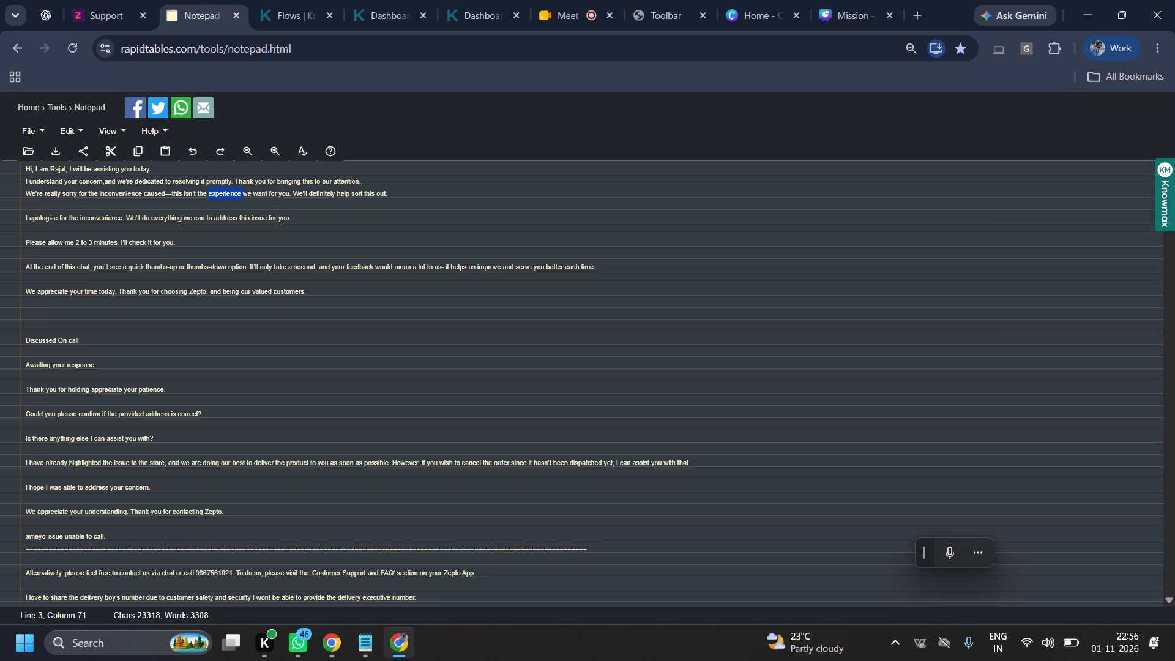
key(ctrl+c)
ctrl+click(116, 0)
ctrl+click(375, 599)
key(ctrl+v)
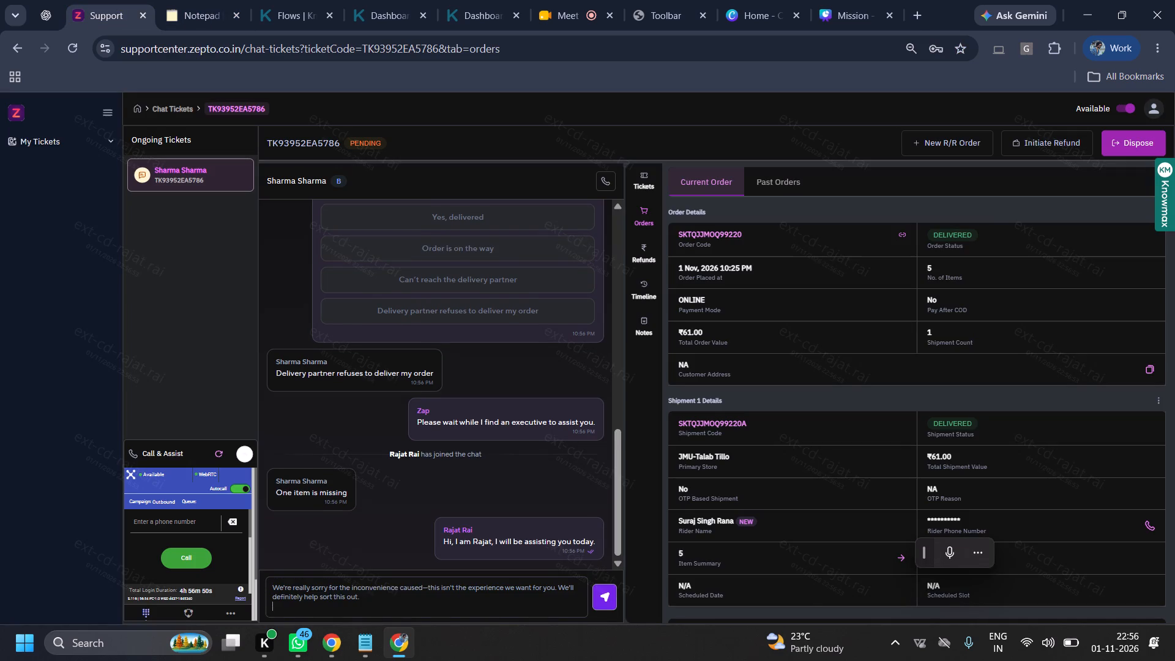
key(Return)
Dictate and send the customer the question "could you please confirm which item is missing?".
click(378, 609)
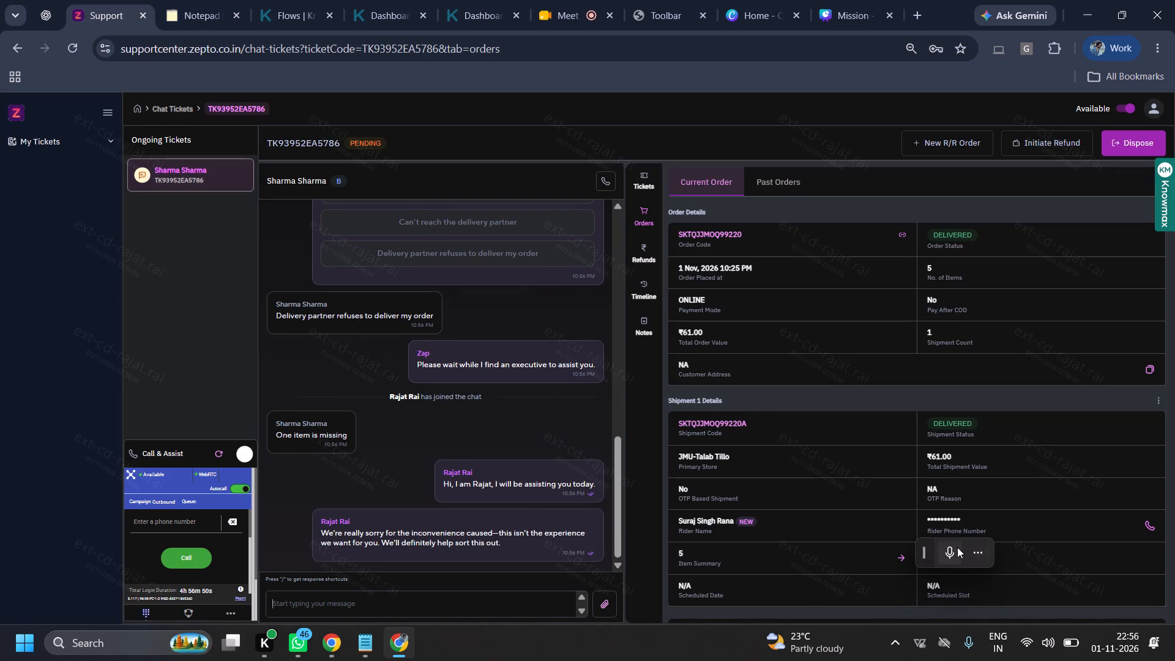
click(957, 547)
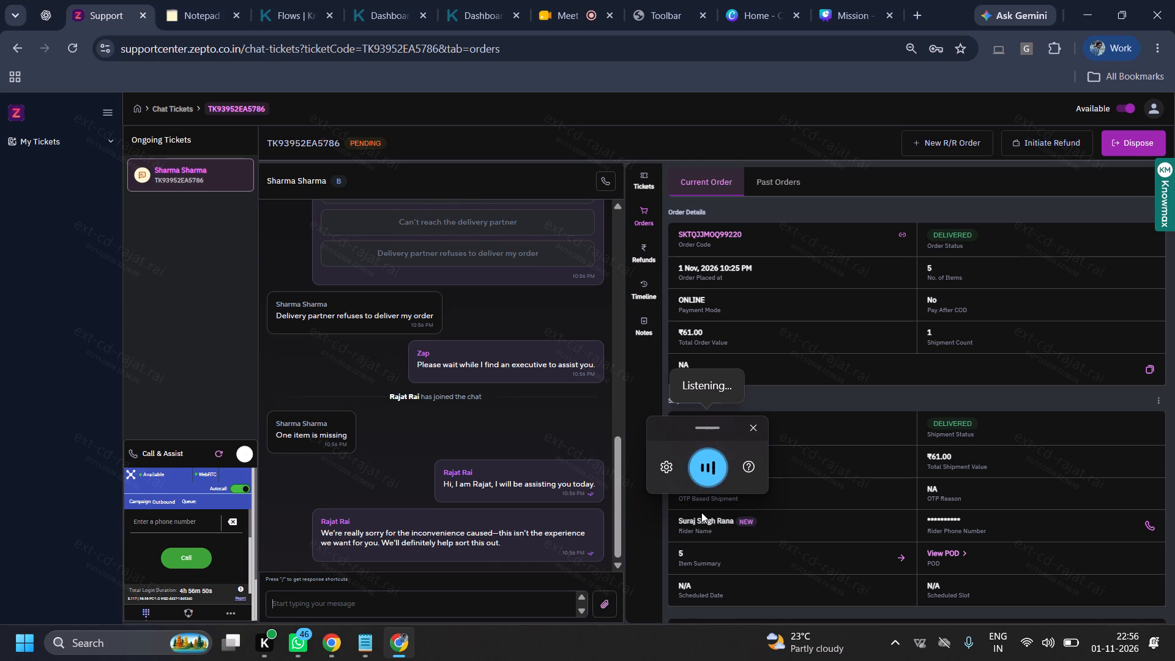
key(space)
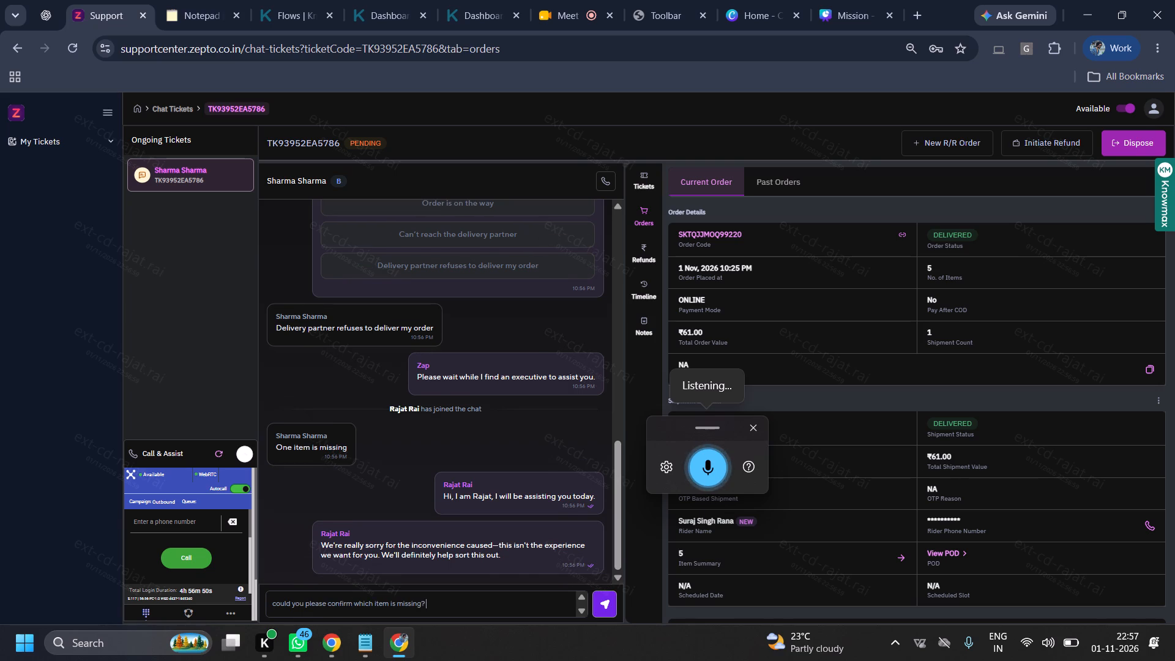
key(Return)
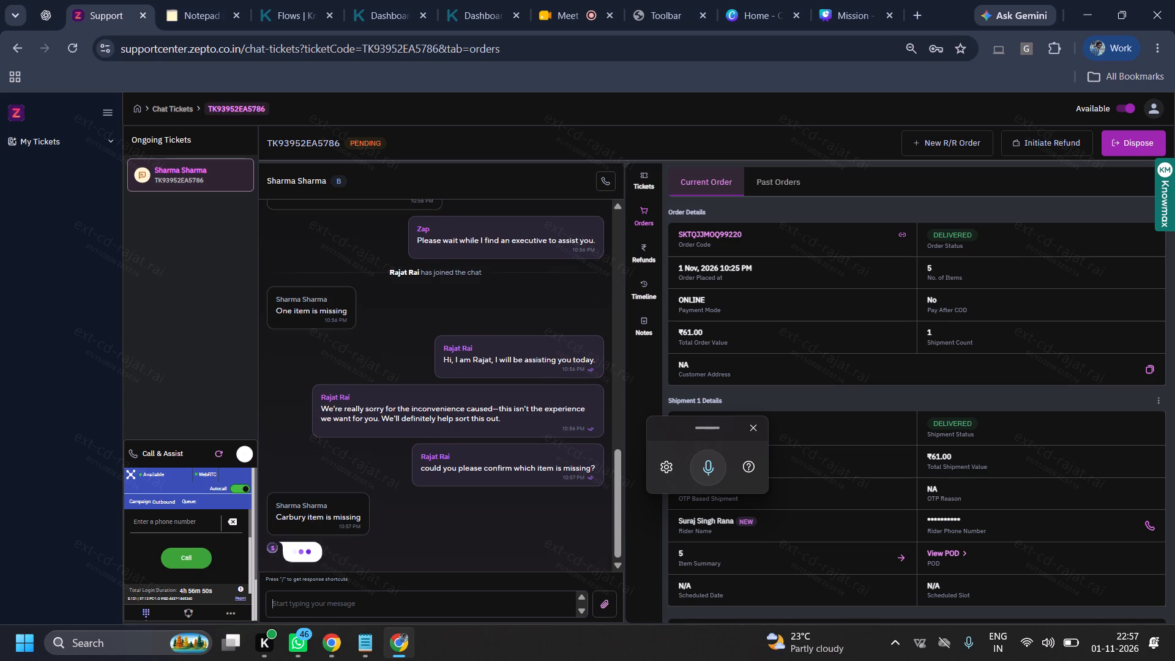
Check the refund for Cadbury Dairy Milk Shots with dispute reason "Product is missing" and quantity 1, leaving the form without submitting.
click(1054, 147)
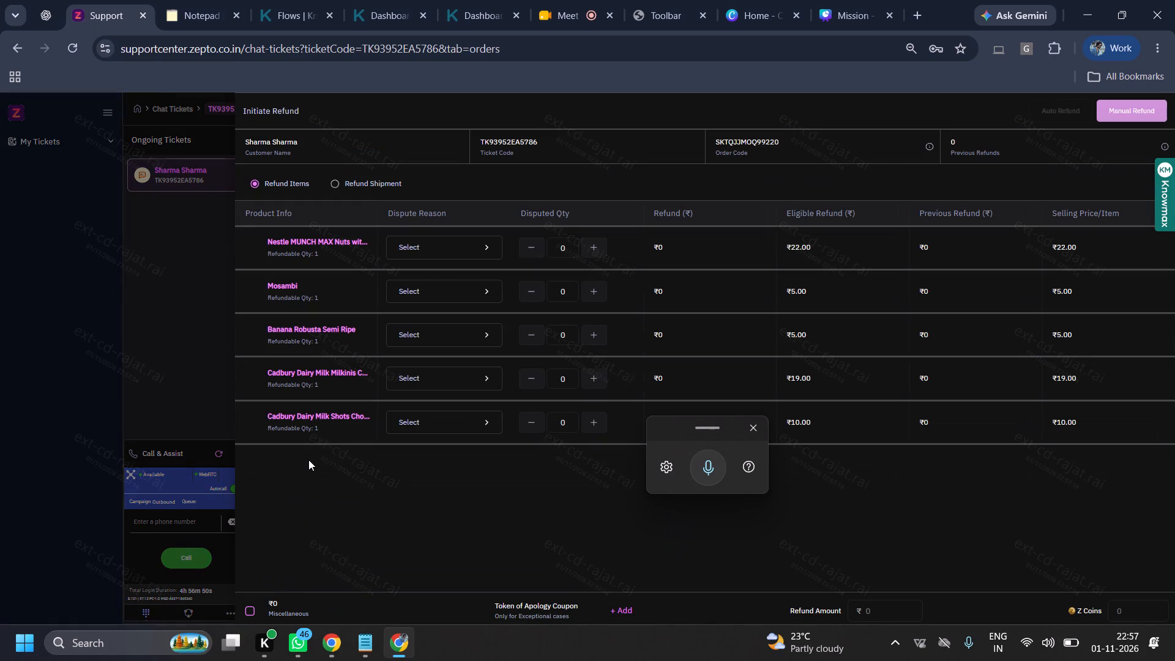
click(431, 421)
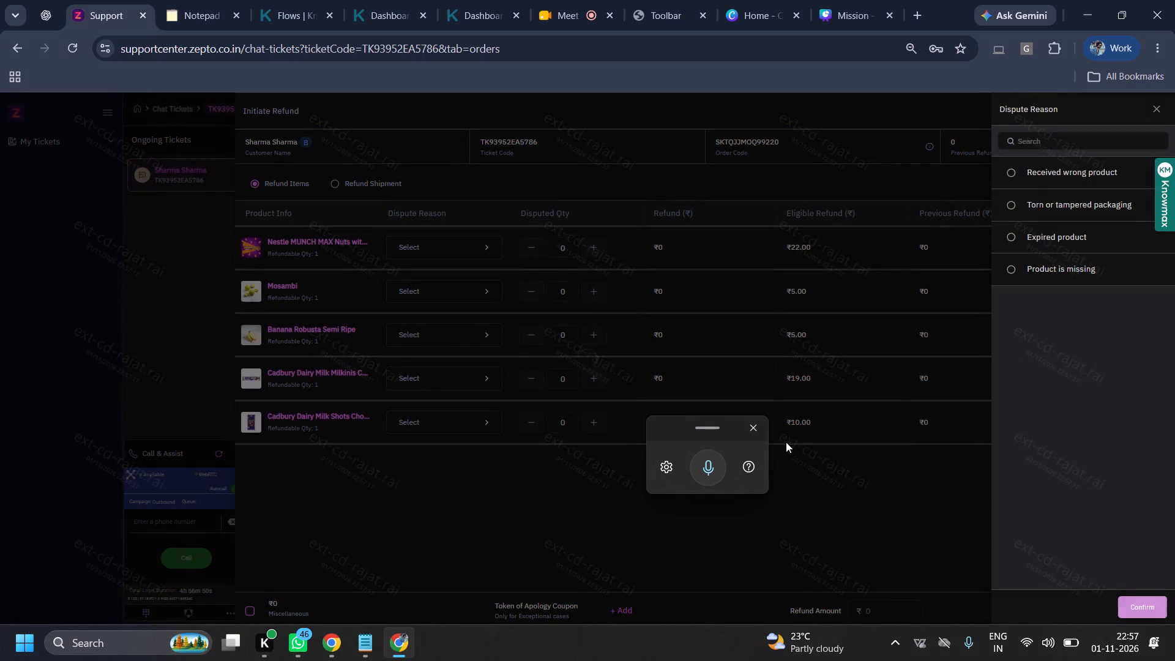
click(752, 427)
click(1007, 272)
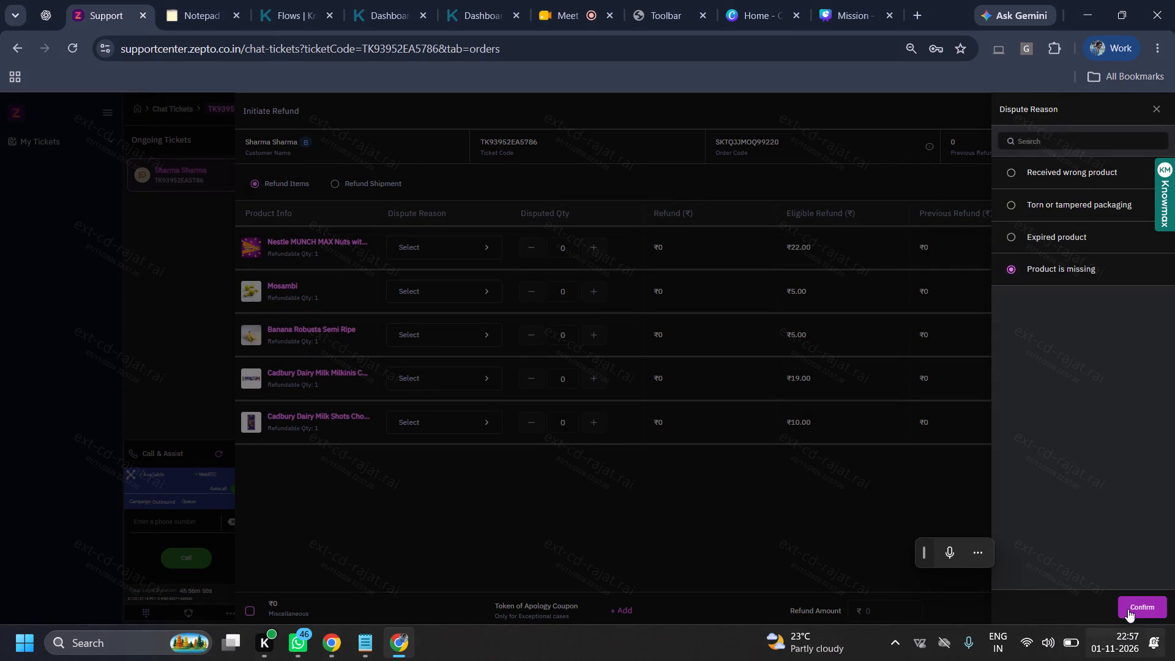
click(1128, 608)
triple_click(608, 423)
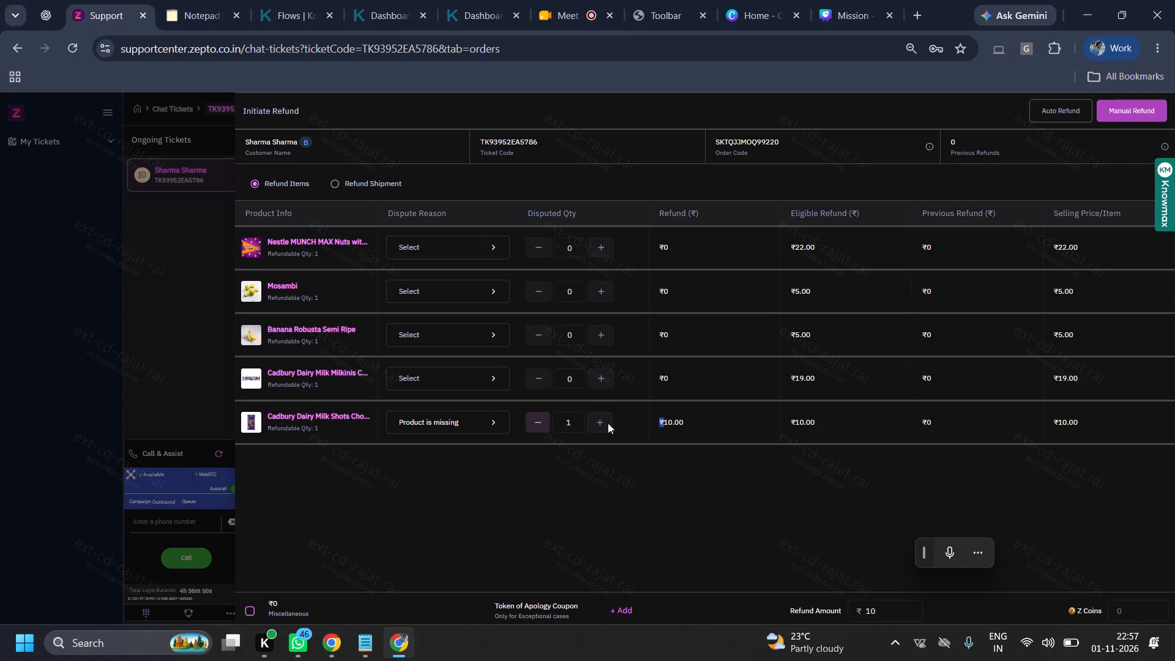
click(608, 423)
click(174, 286)
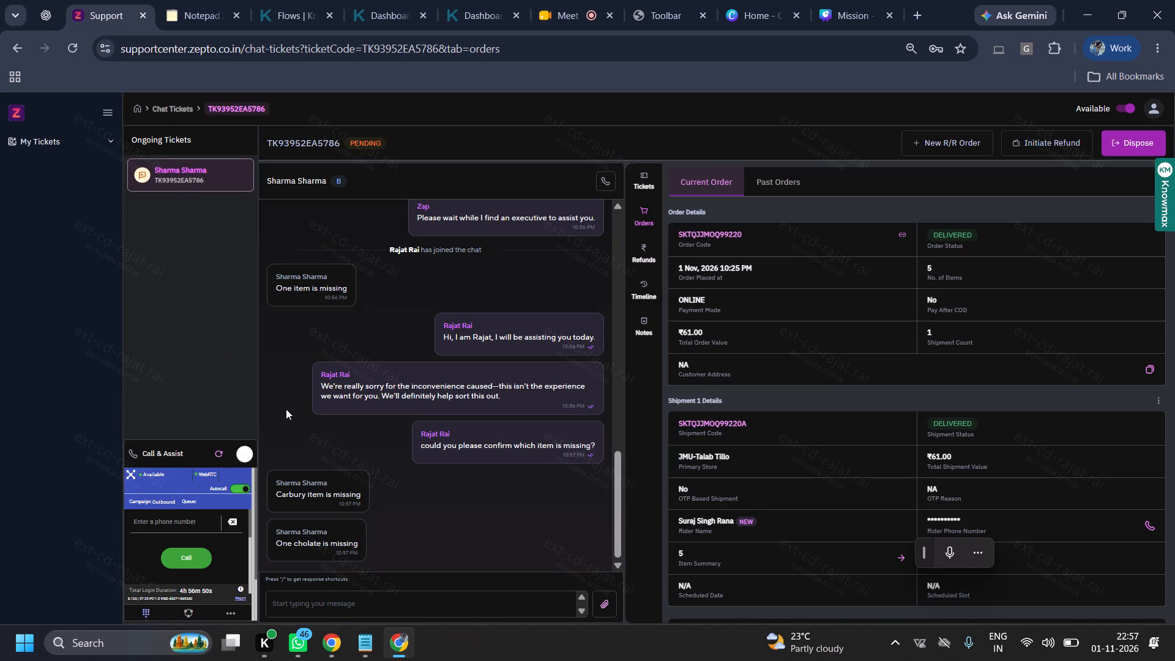
Send the customer the saved Notepad reply beginning "I'm sorry about the issue with the product", with the refund amount filled in as ₹10.
click(352, 642)
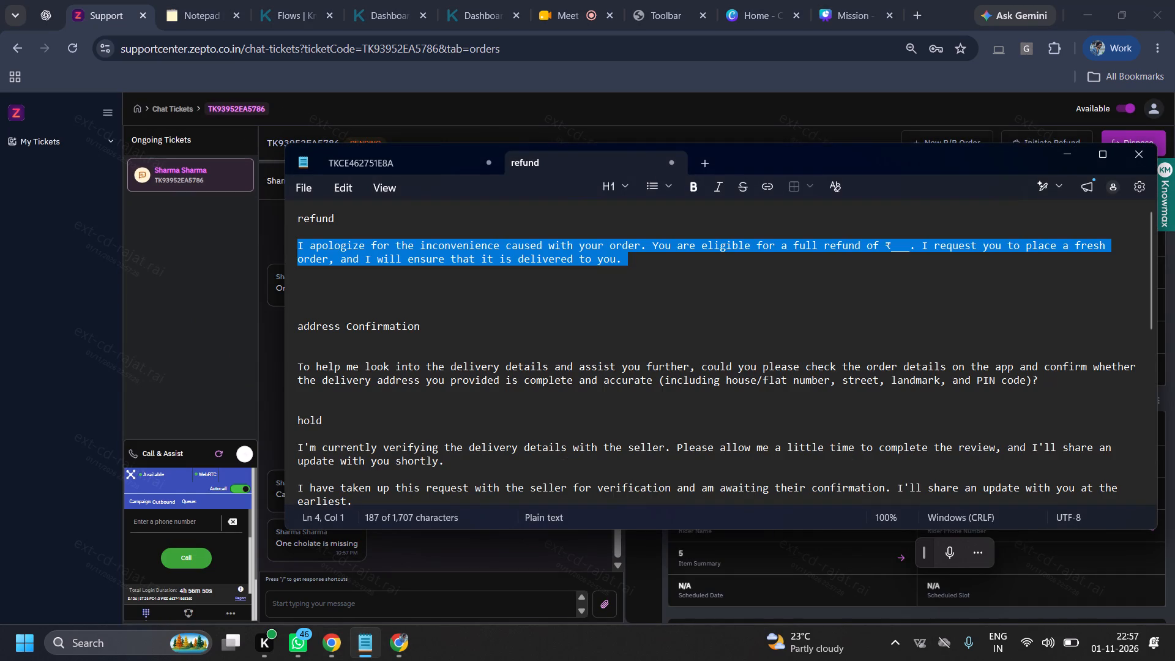
scroll(592, 392, down, 4)
ctrl+triple_click(595, 415)
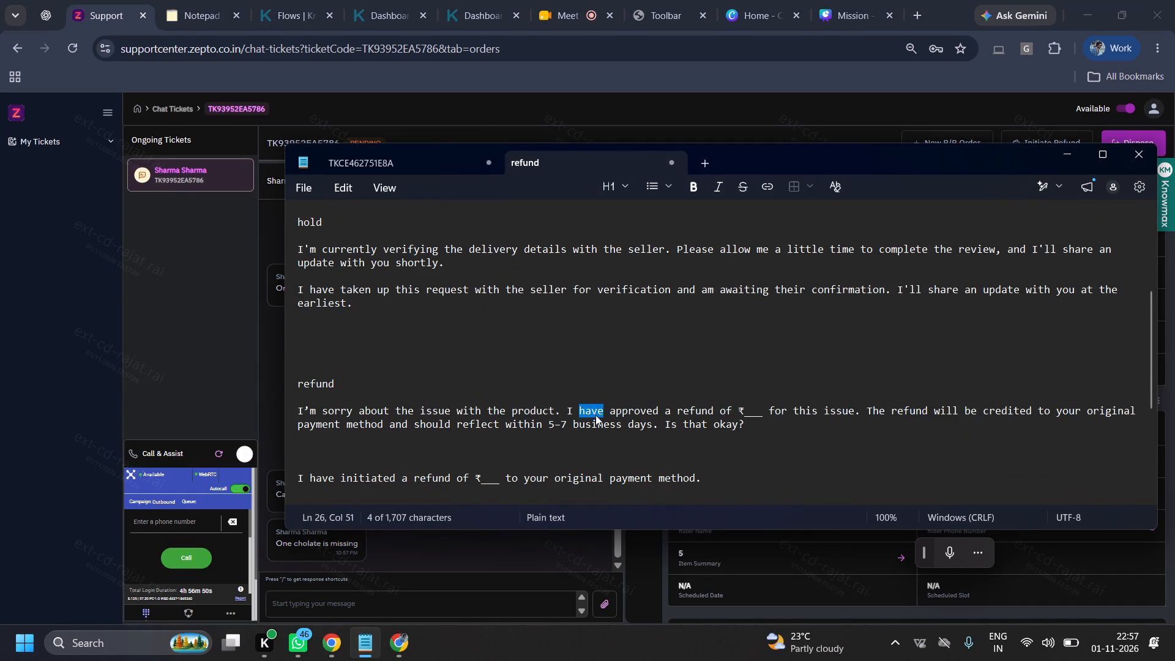
key(ctrl+c)
ctrl+click(229, 379)
ctrl+click(472, 598)
key(ctrl+v)
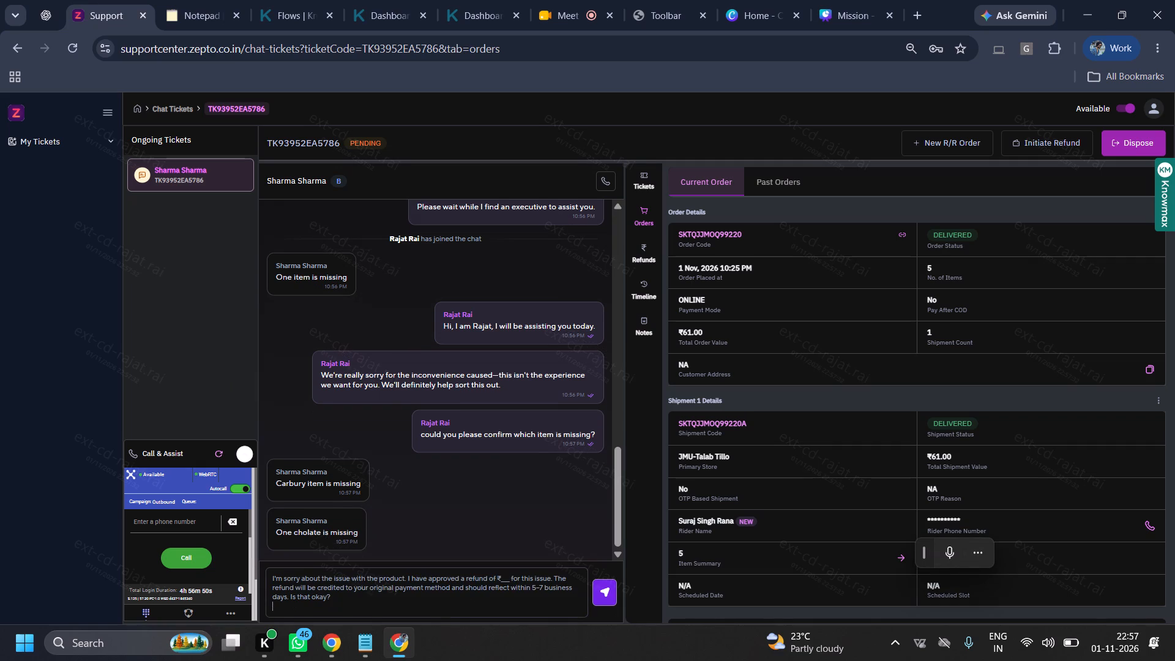
double_click(506, 575)
text(10)
key(space)
scroll(750, 440, down, 2)
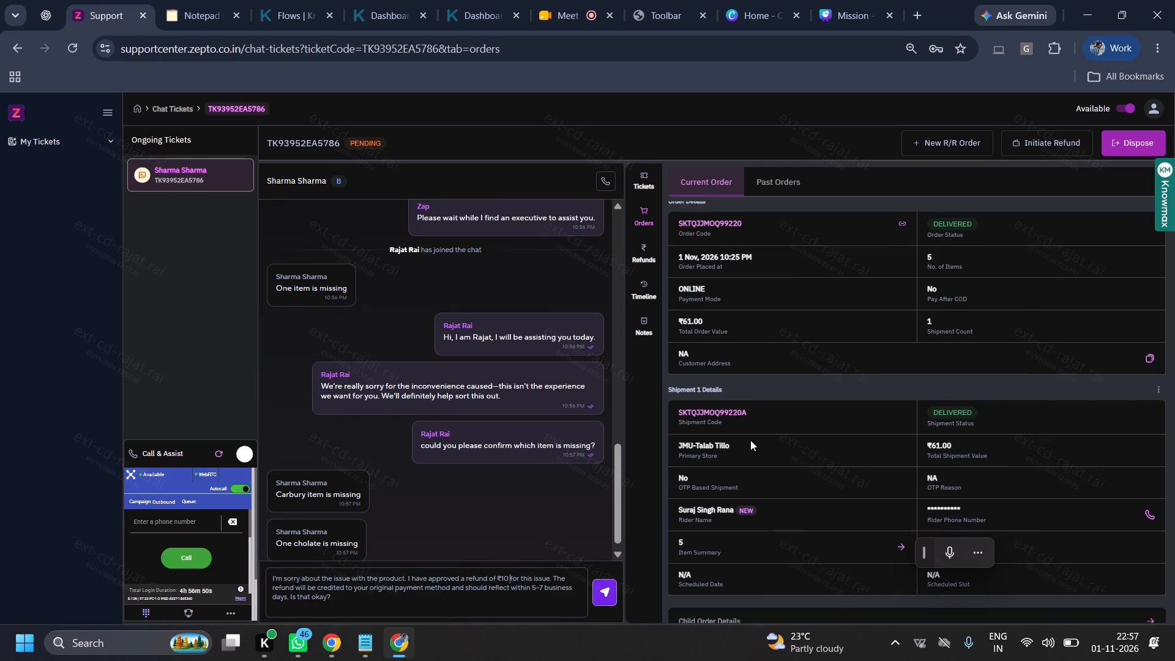
scroll(750, 440, up, 2)
click(543, 591)
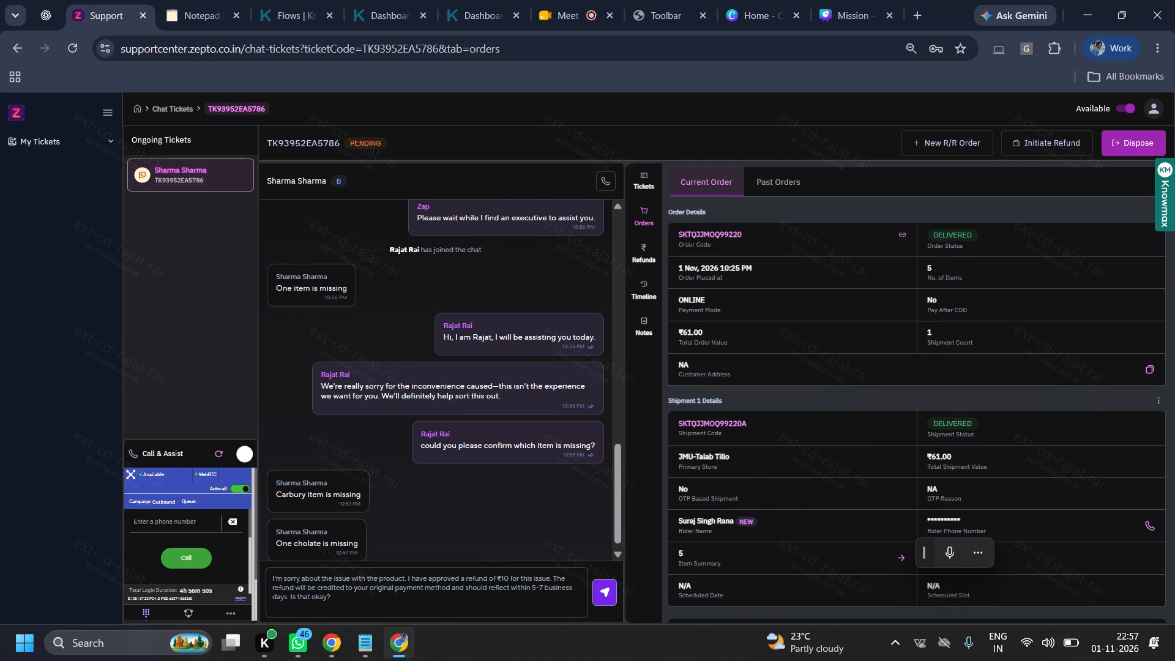
key(Return)
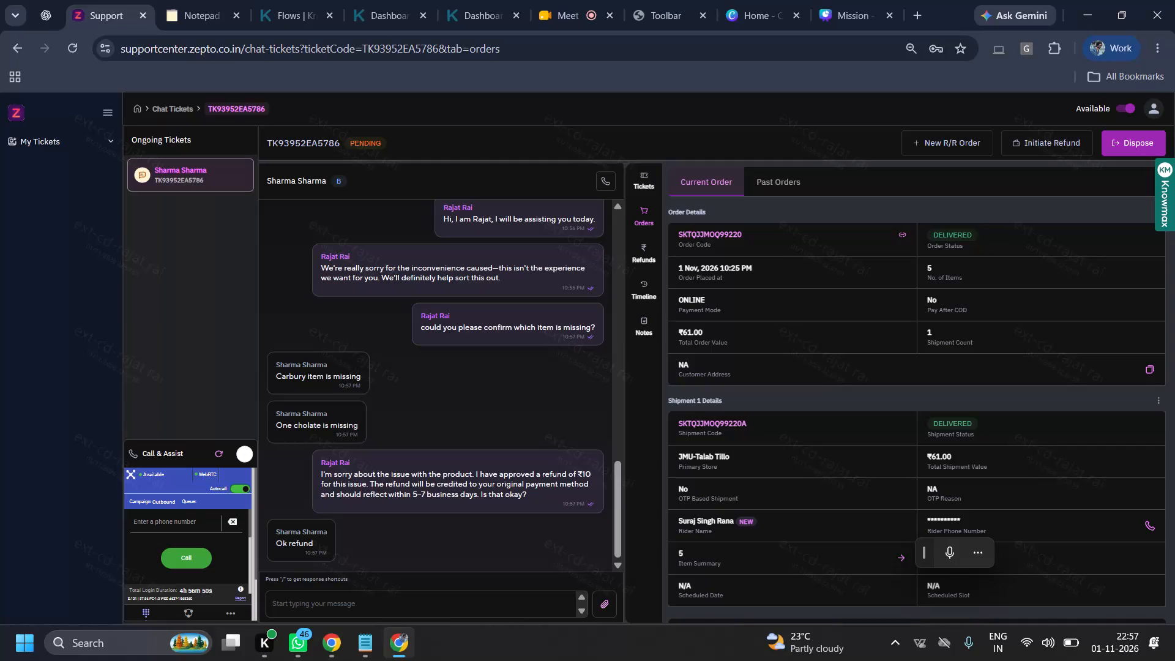
Send the customer the saved Notepad reply "I have initiated a refund of ₹10 to your original payment method.".
click(364, 648)
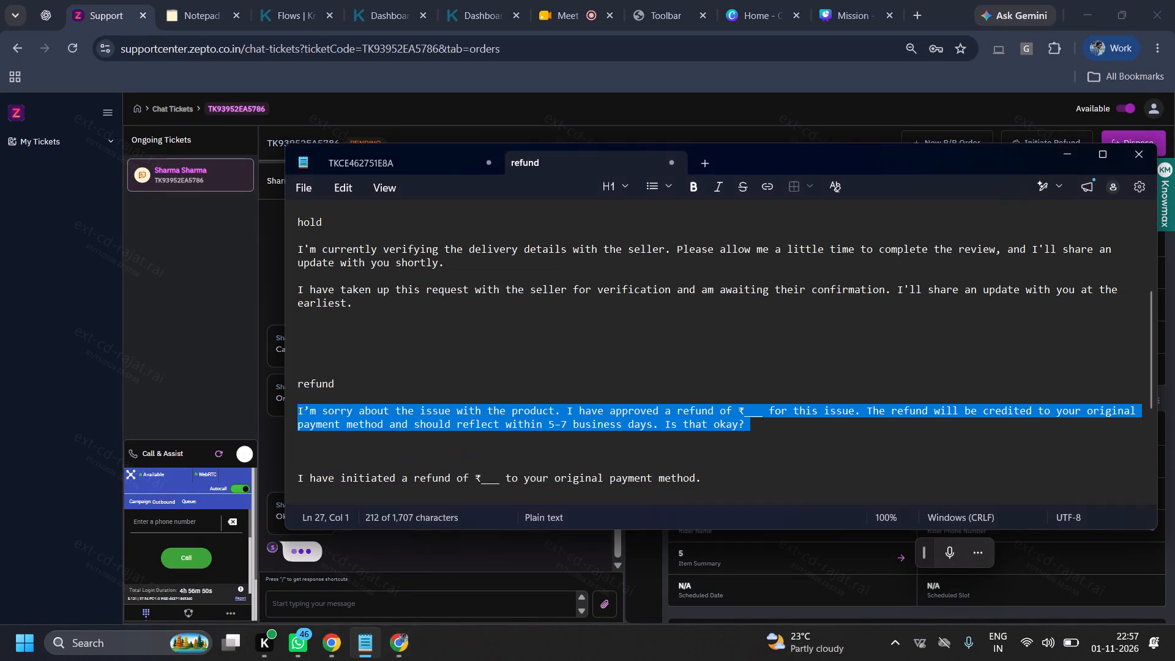
ctrl+triple_click(531, 476)
key(ctrl+c)
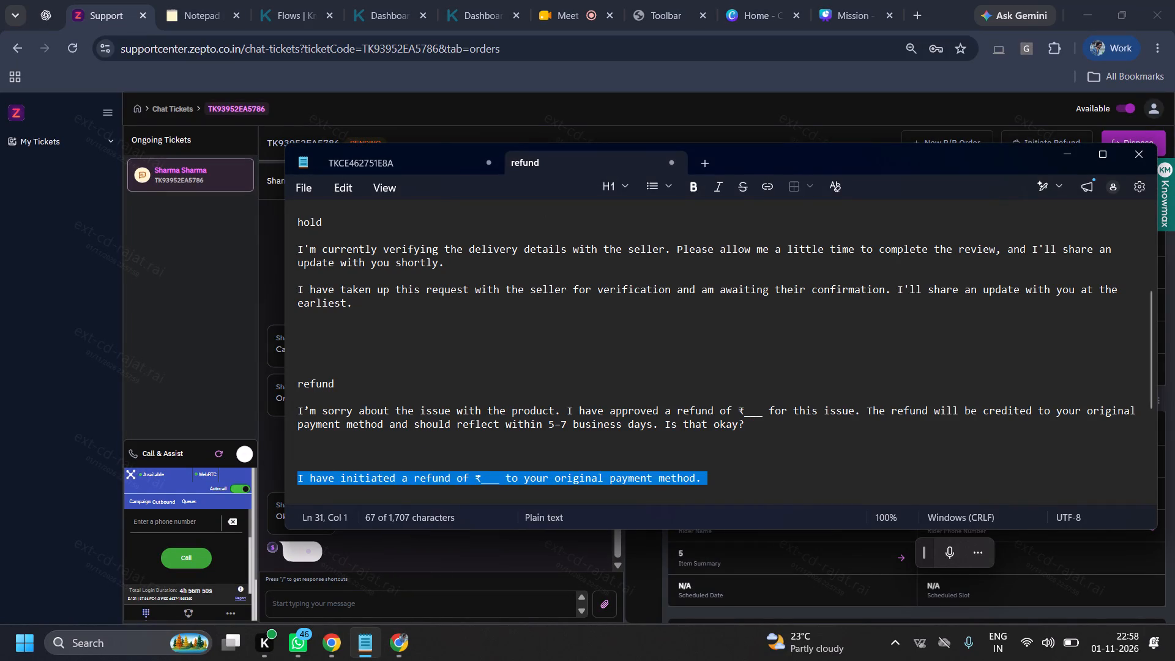
ctrl+click(220, 360)
ctrl+click(382, 609)
key(ctrl+b)
ctrl+click(383, 610)
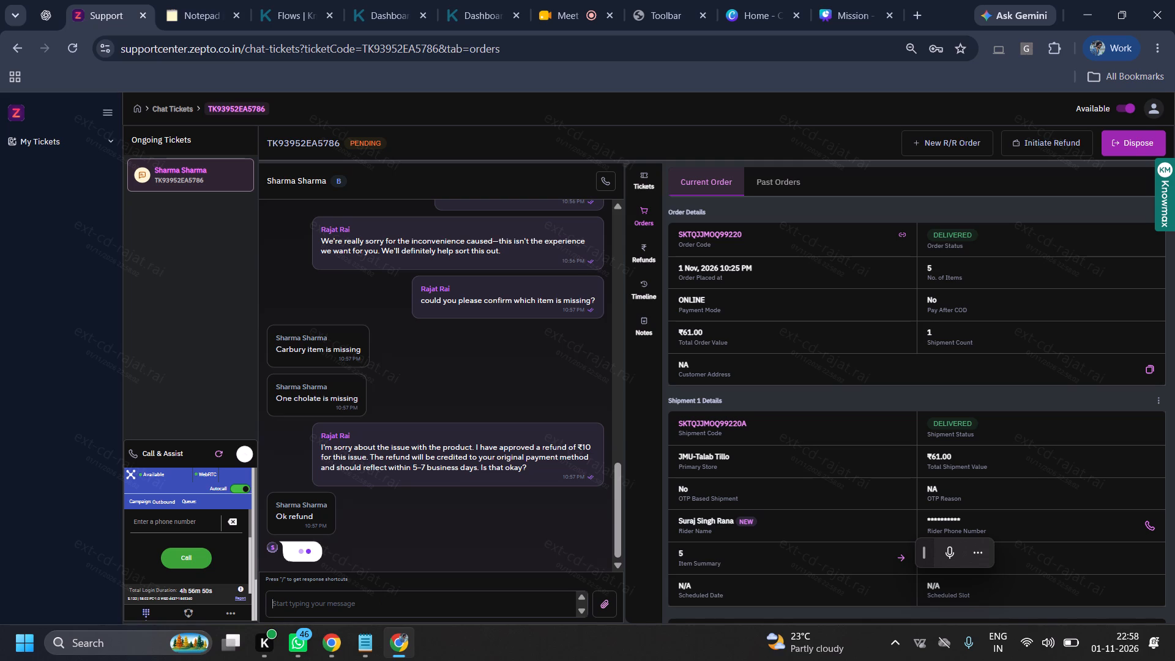
key(ctrl+v)
click(360, 594)
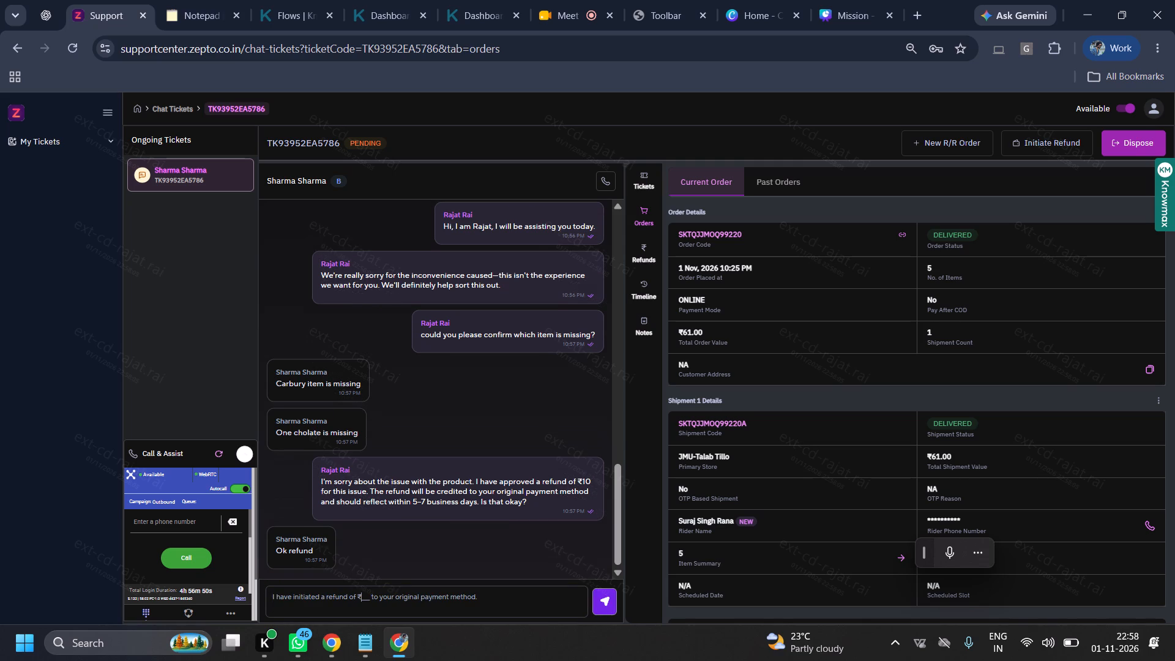
double_click(363, 596)
text(10)
key(space)
key(Return)
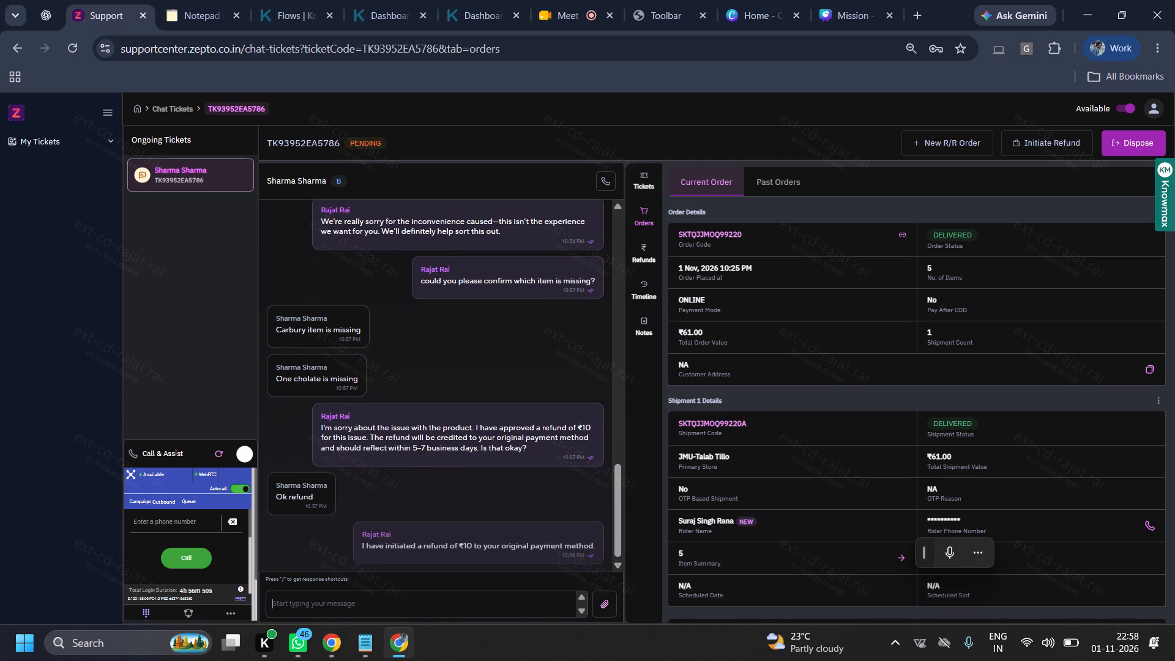
Submit the prepared Cadbury Dairy Milk Shots refund as a manual refund to the original payment source.
click(1035, 141)
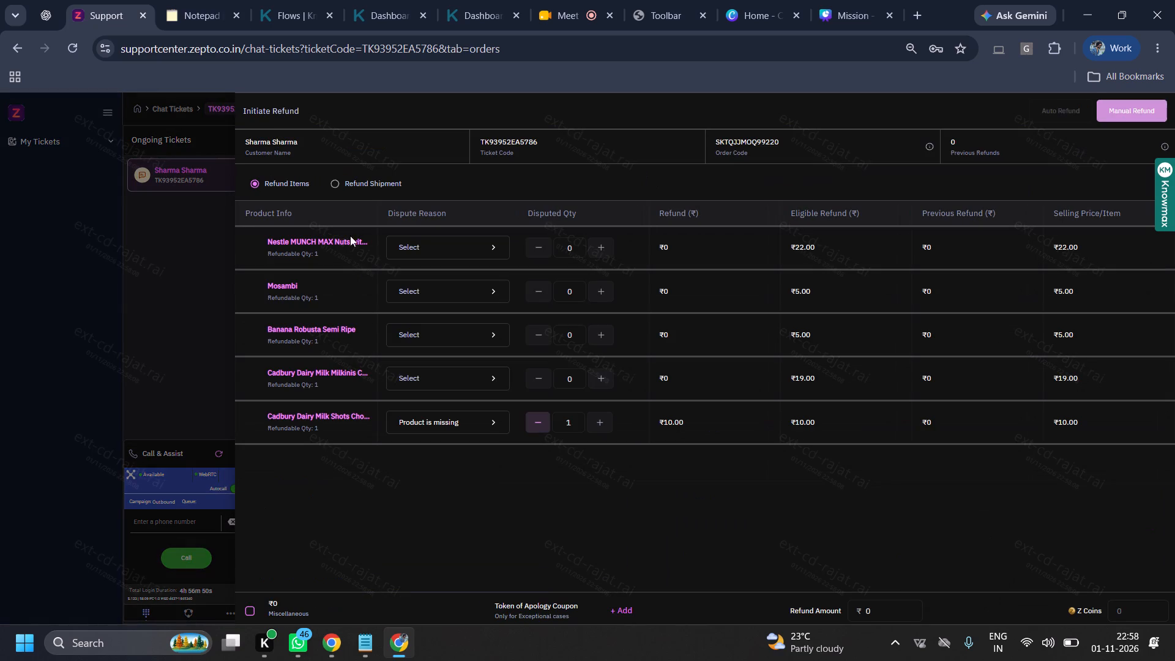
click(1114, 106)
click(1158, 240)
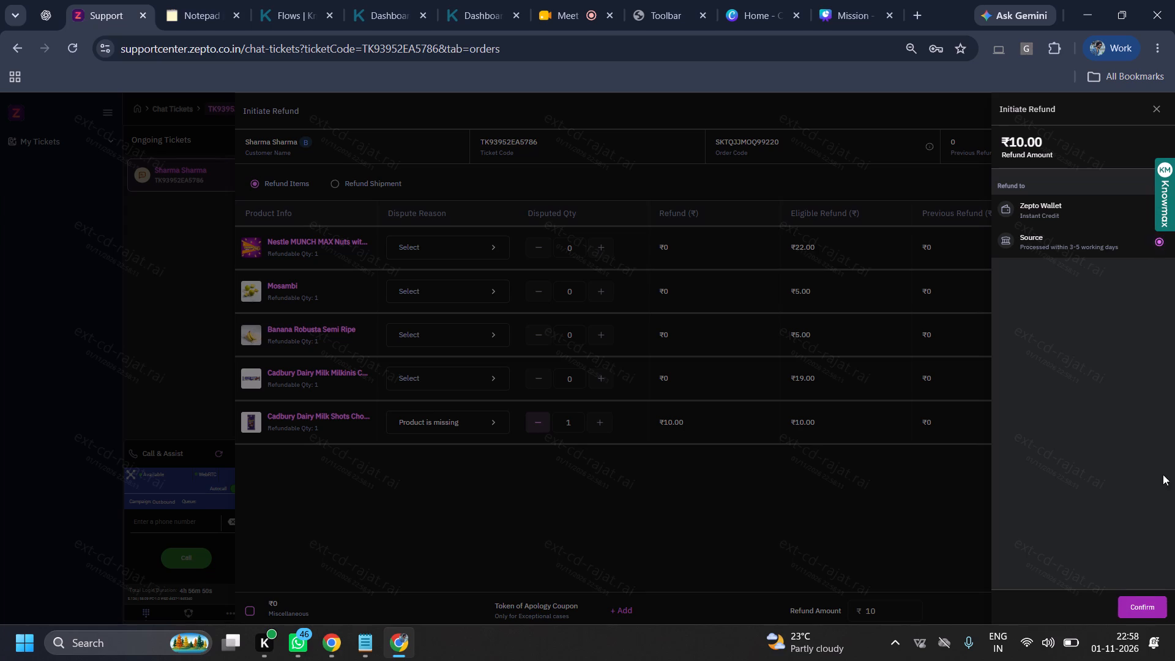
click(1161, 605)
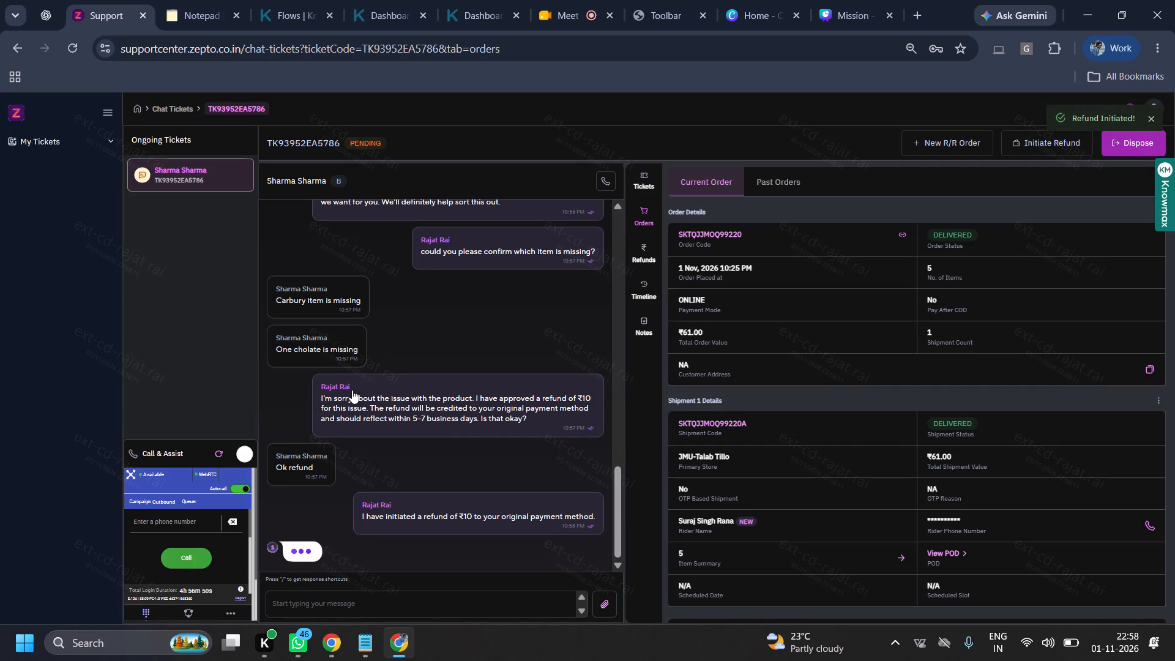
Send the customer the saved online notepad line "Is there anything else I can assist you with?".
click(202, 0)
ctrl+triple_click(137, 444)
key(ctrl+c)
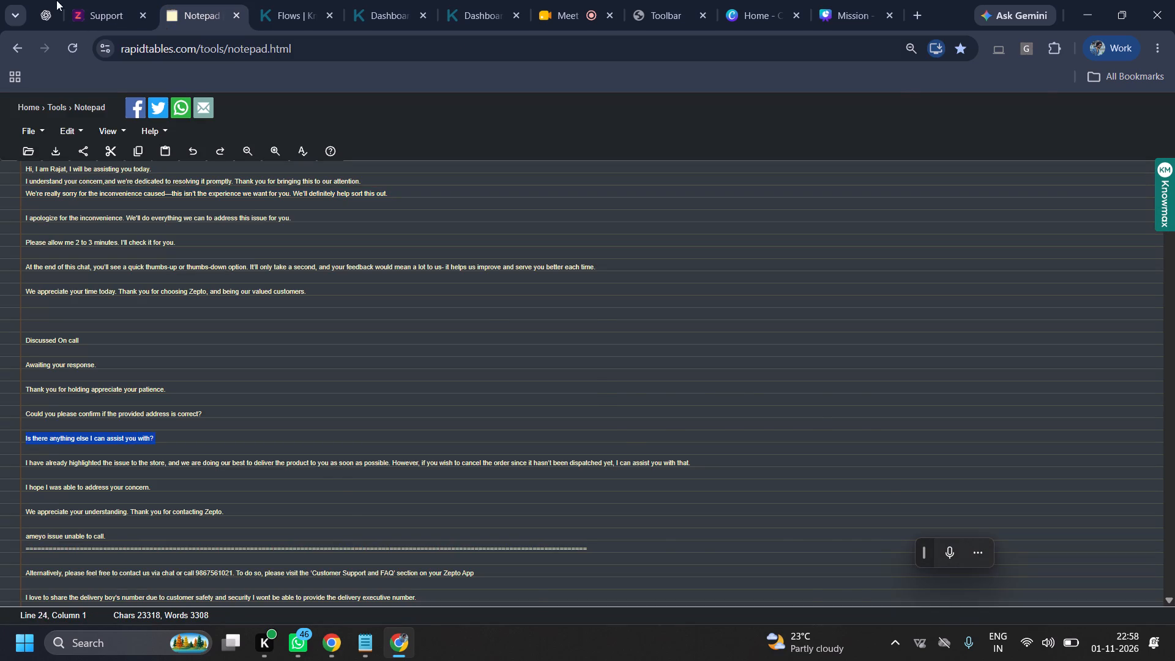
ctrl+click(53, 0)
ctrl+click(106, 0)
ctrl+click(389, 608)
key(ctrl+v)
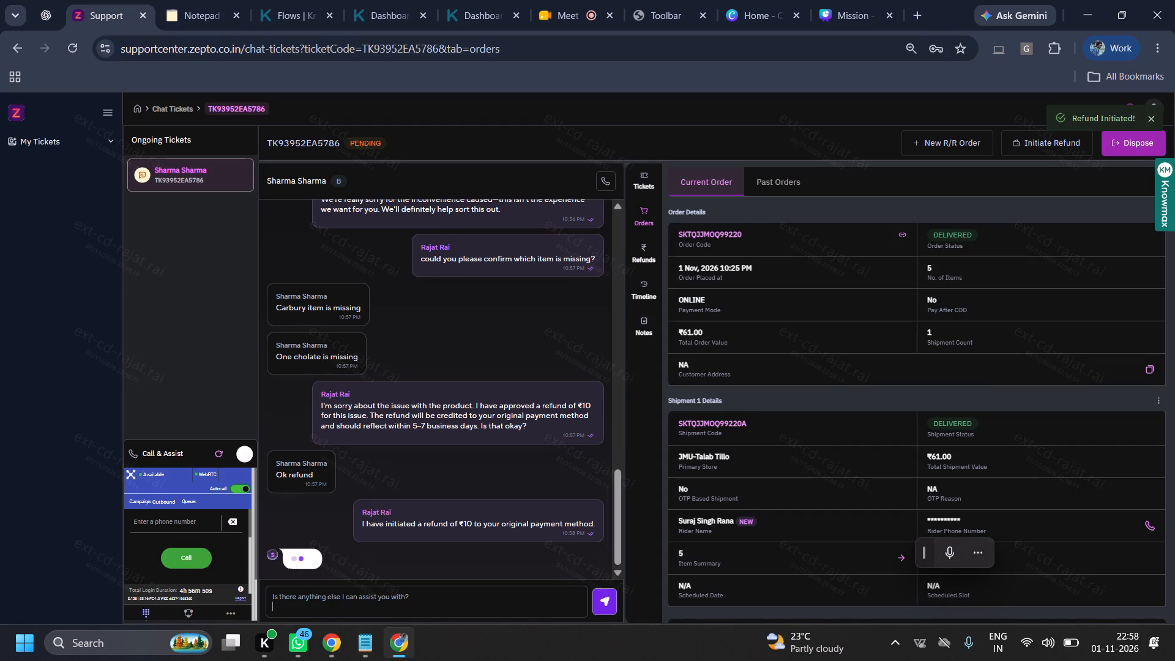
key(Return)
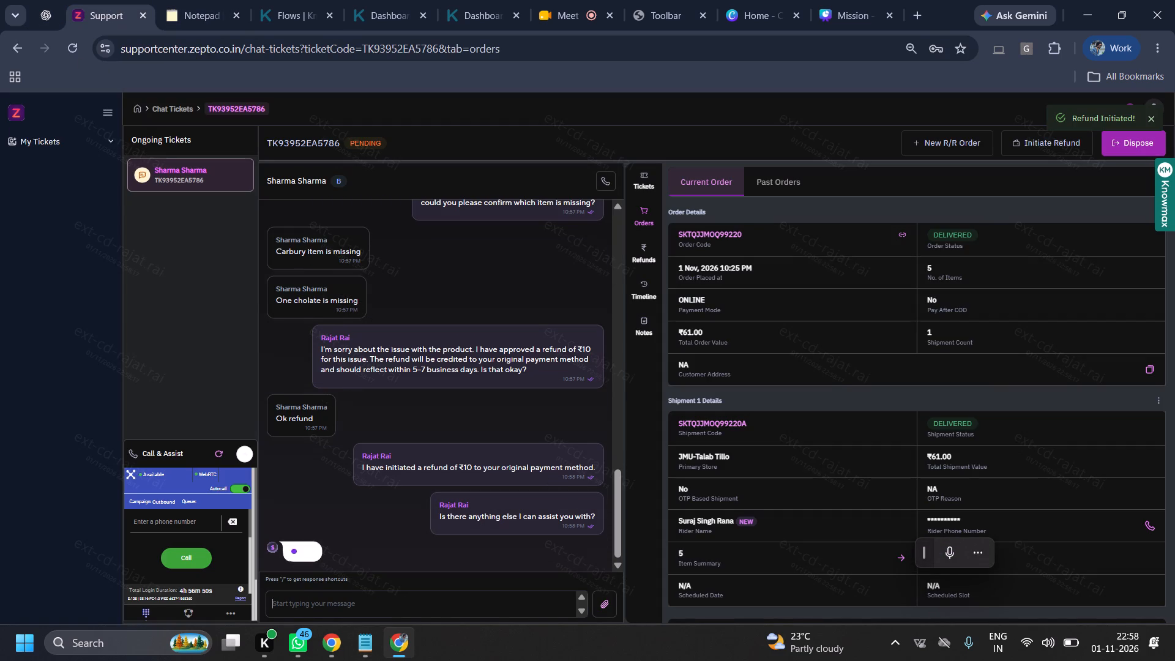
Send the saved thumbs-up/thumbs-down feedback request and the closing line beginning "We appreciate your time today" from the online notepad as two messages.
drag(437, 455, 506, 507)
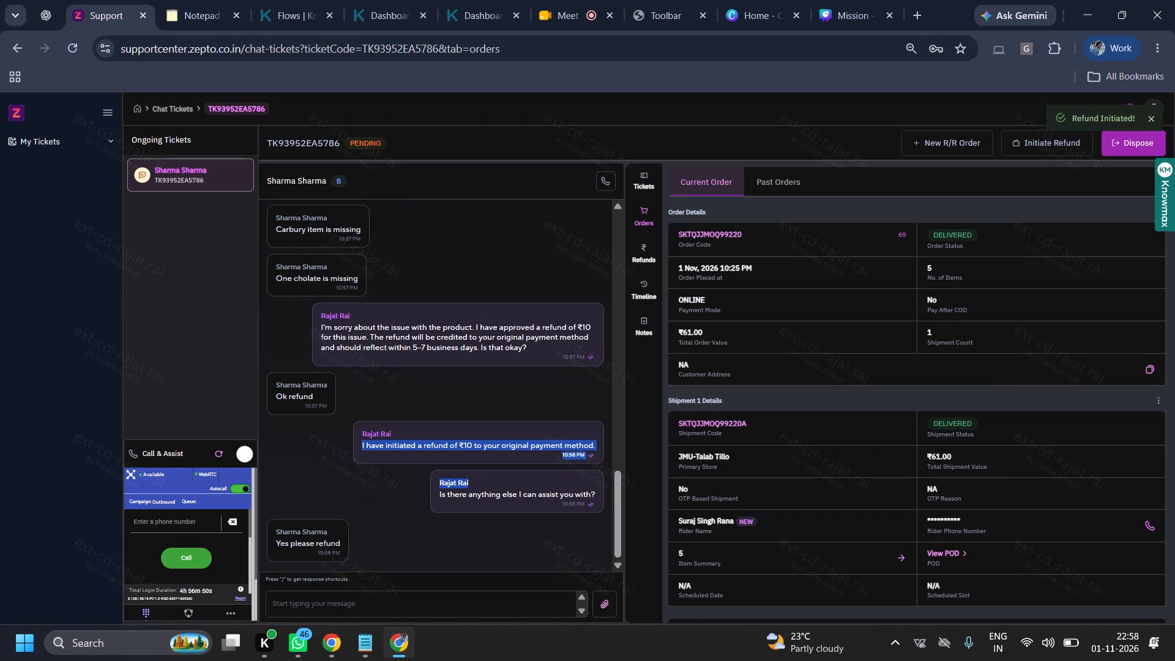
click(214, 0)
triple_click(365, 262)
click(366, 264)
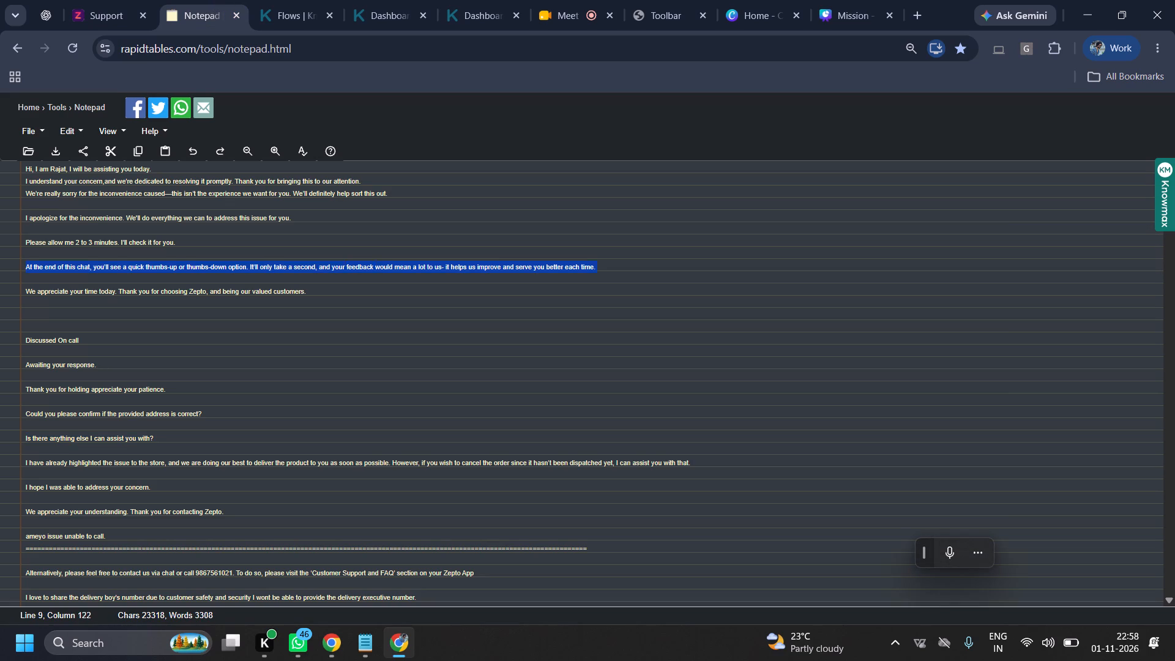
key(ctrl+c)
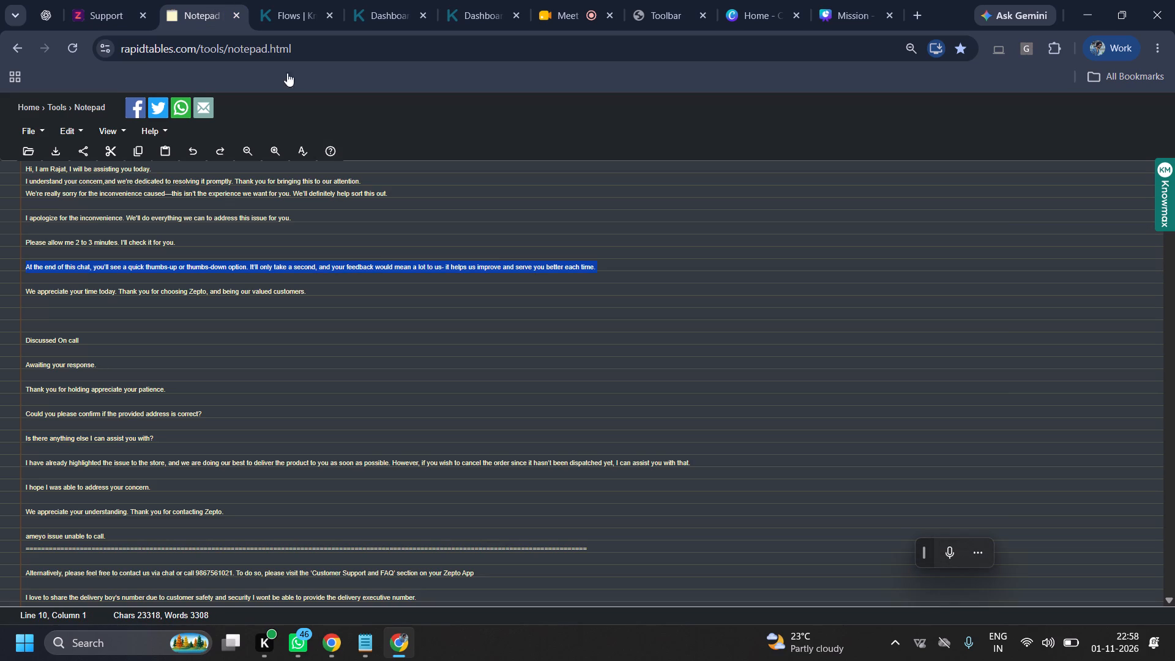
click(141, 0)
ctrl+click(378, 610)
key(ctrl+v)
ctrl+click(366, 640)
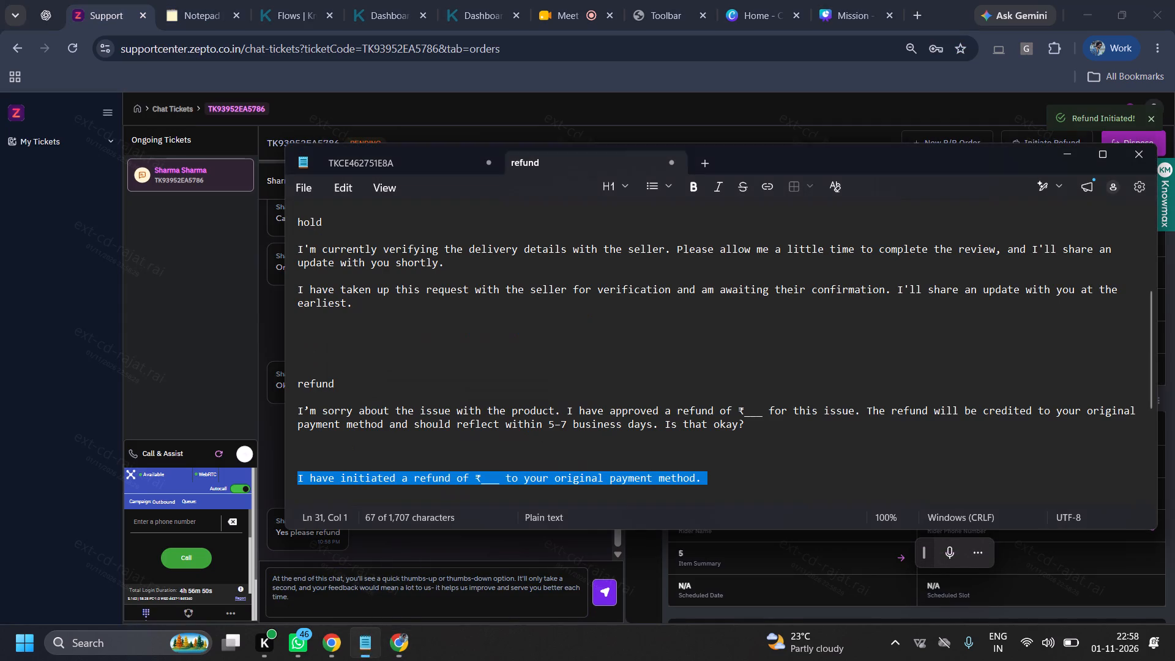
click(213, 0)
ctrl+click(289, 283)
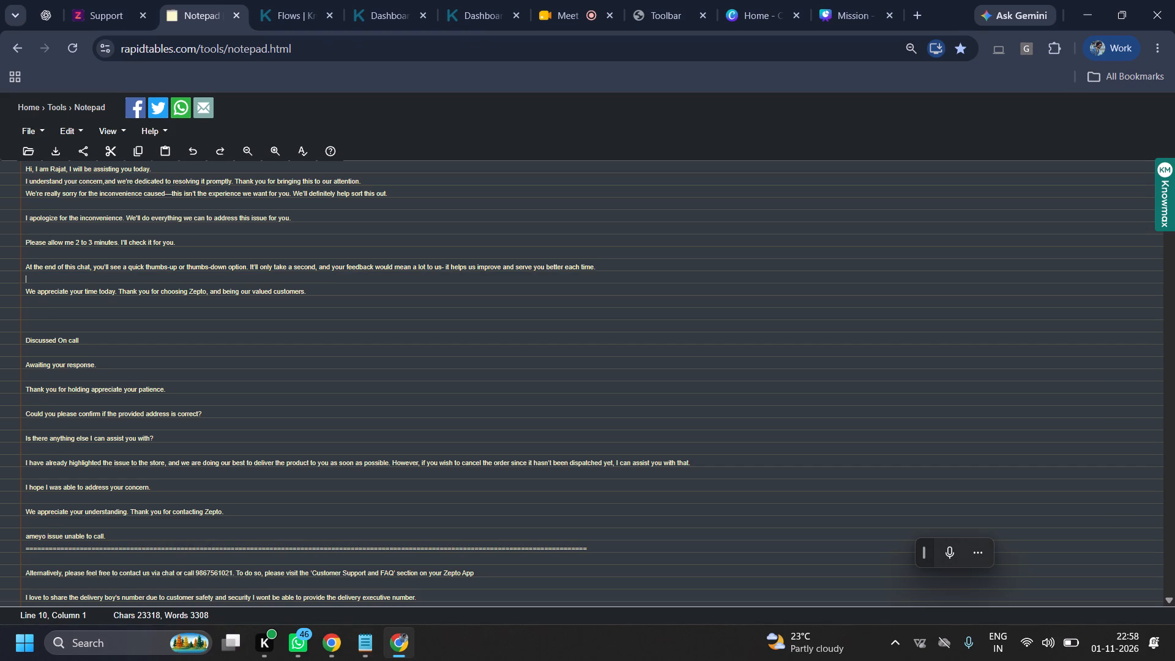
ctrl+triple_click(293, 289)
key(ctrl+c)
ctrl+click(88, 0)
ctrl+click(370, 578)
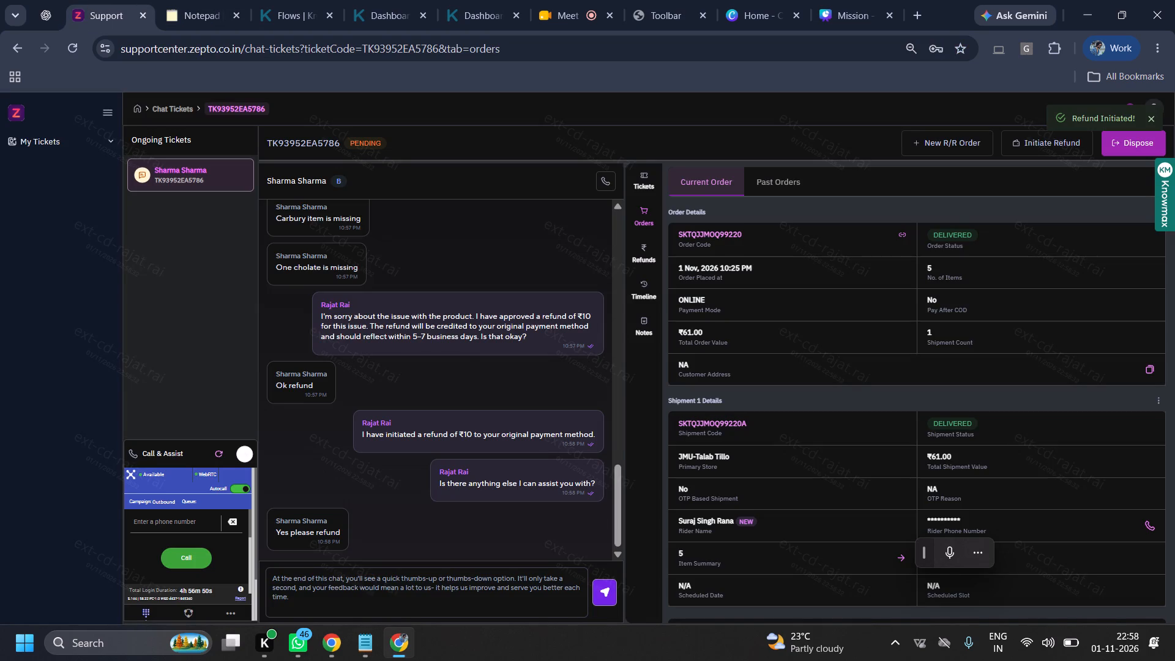
key(ctrl+Return)
key(ctrl+v)
key(ctrl+Return)
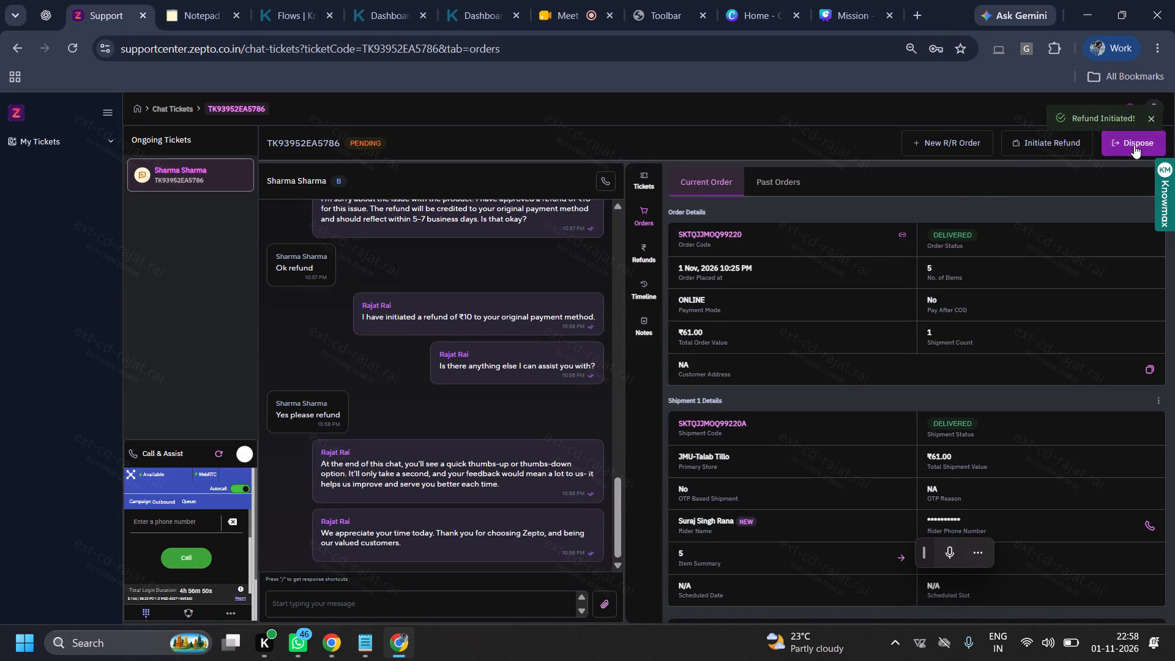
Close the ticket with the reason "Other issue_List does not have specific issue." and no remarks.
click(1135, 145)
click(983, 146)
click(1039, 388)
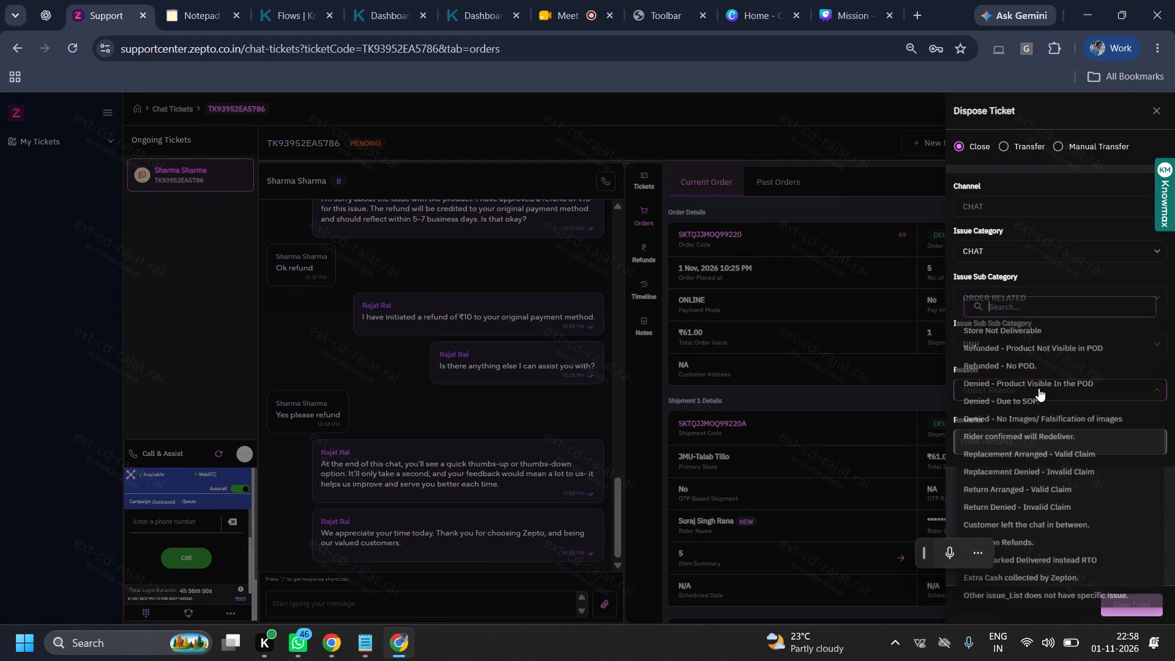
text(oth)
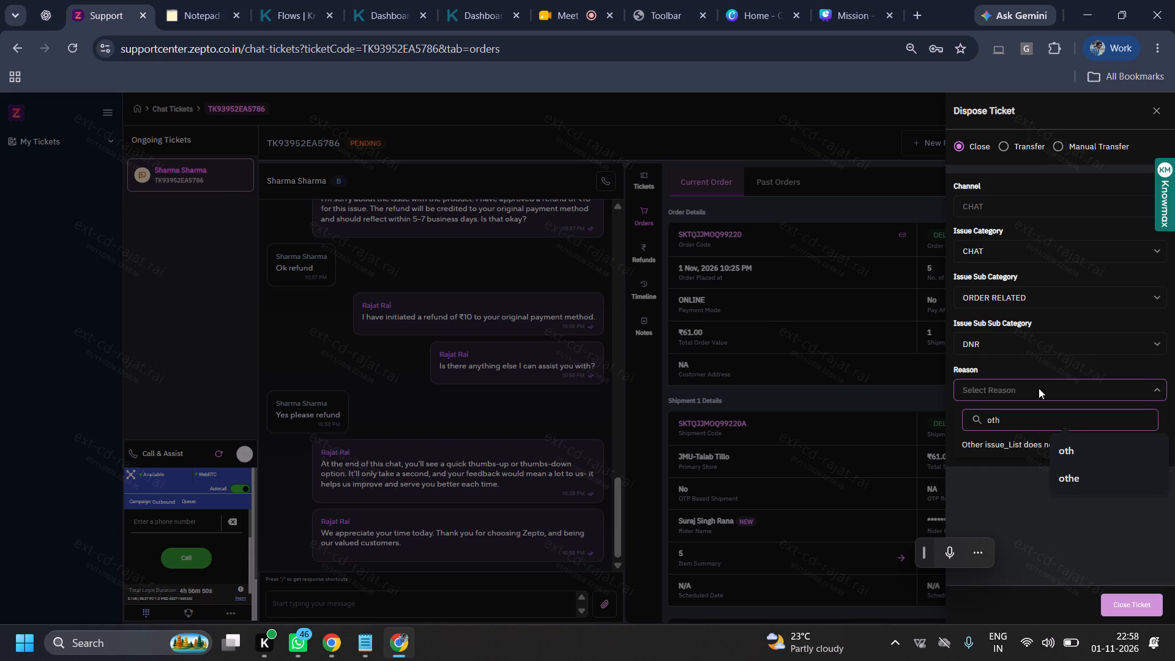
click(1019, 436)
click(1127, 600)
click(656, 393)
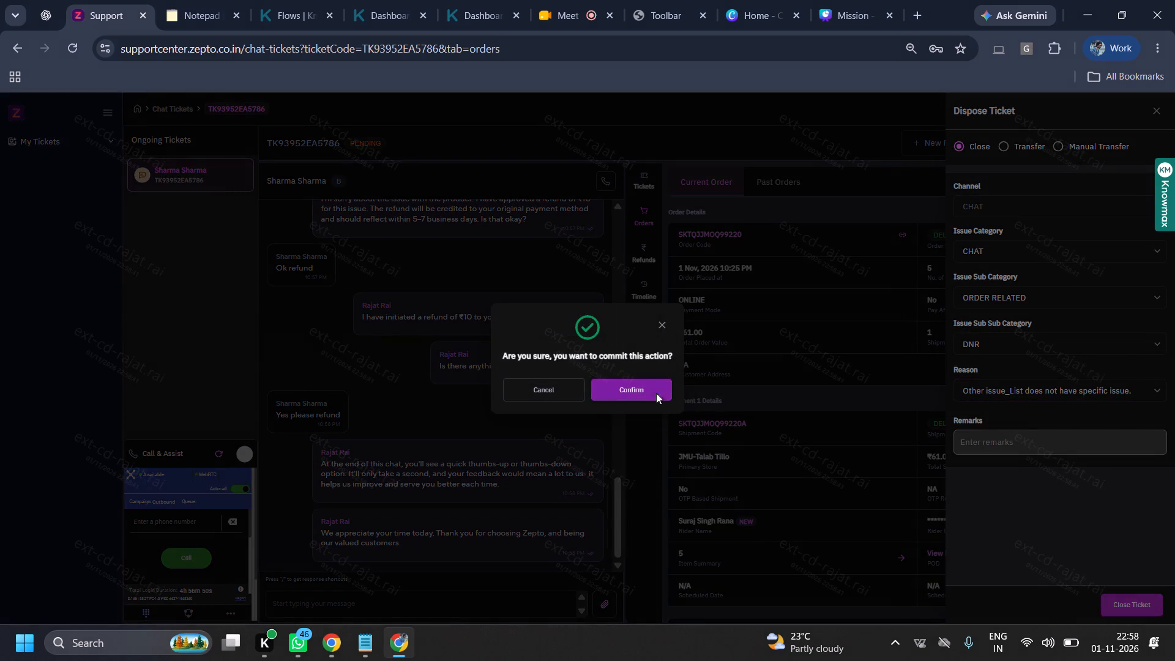
Copy the saved agent greeting from the online notepad and return to the support ticket page.
click(211, 0)
ctrl+triple_click(184, 175)
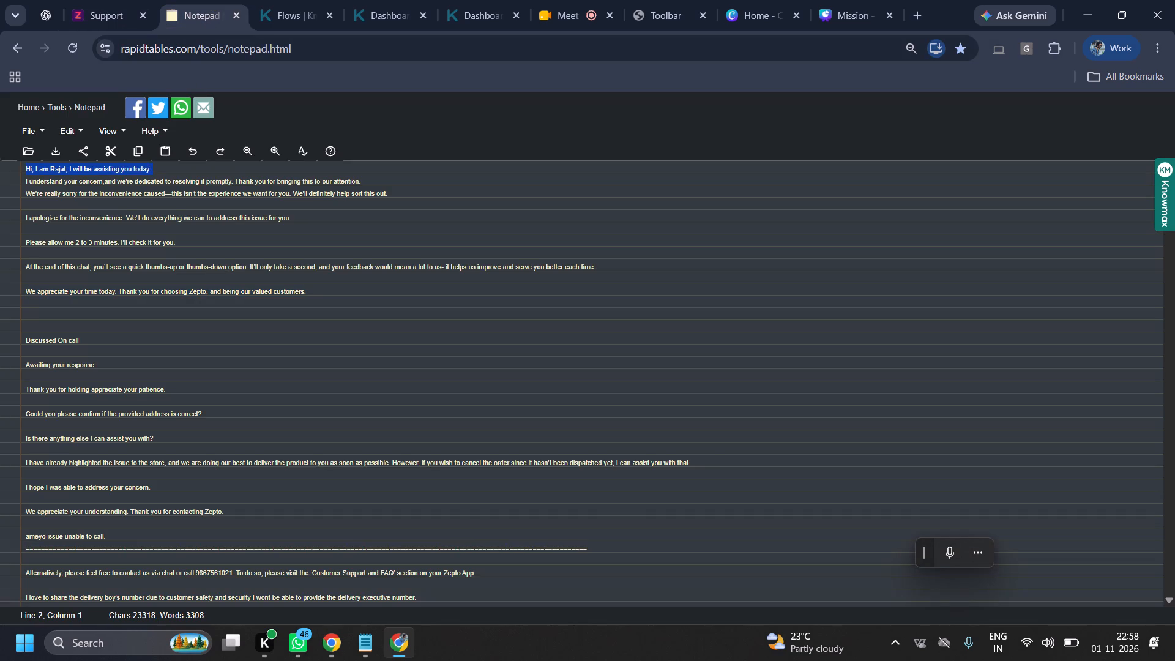
key(ctrl+c)
click(154, 0)
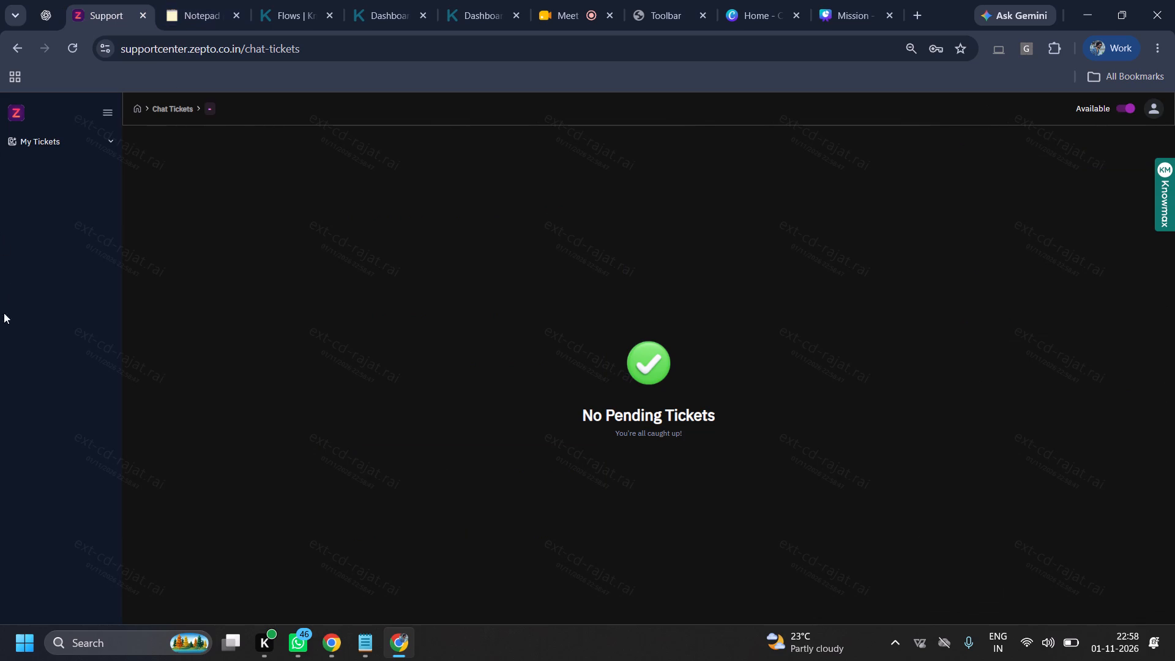
In the Canva presentation, move slide 3's orange checkered pattern lower, keeping it flush with the slide's left edge and the photo.
click(818, 0)
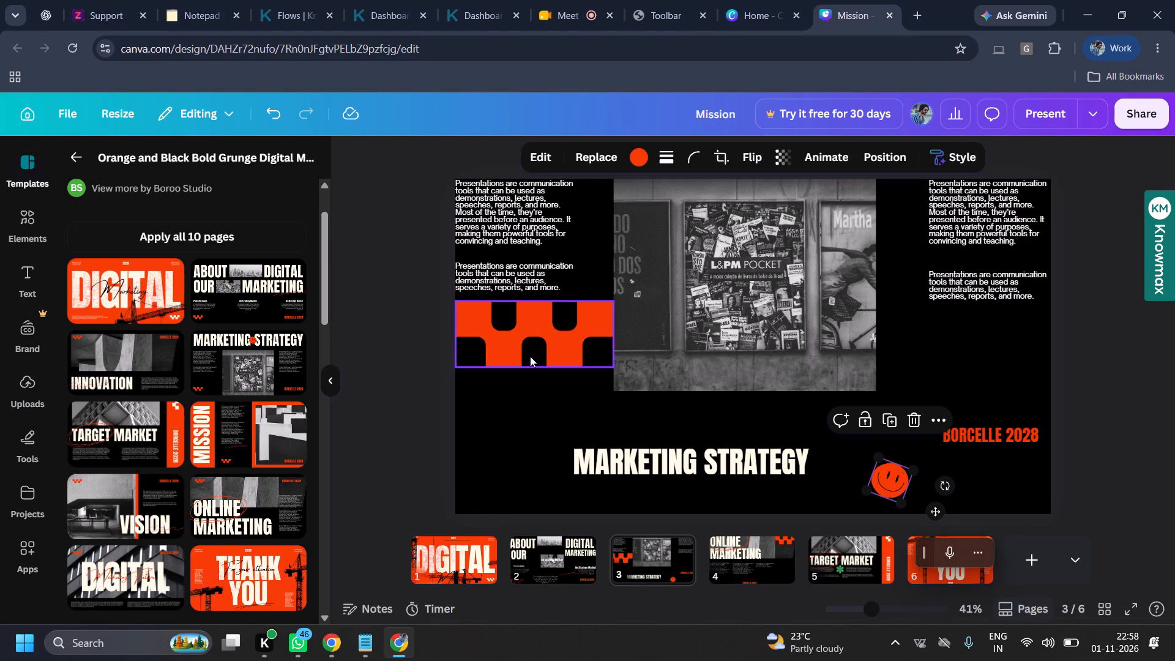
drag(530, 356, 537, 394)
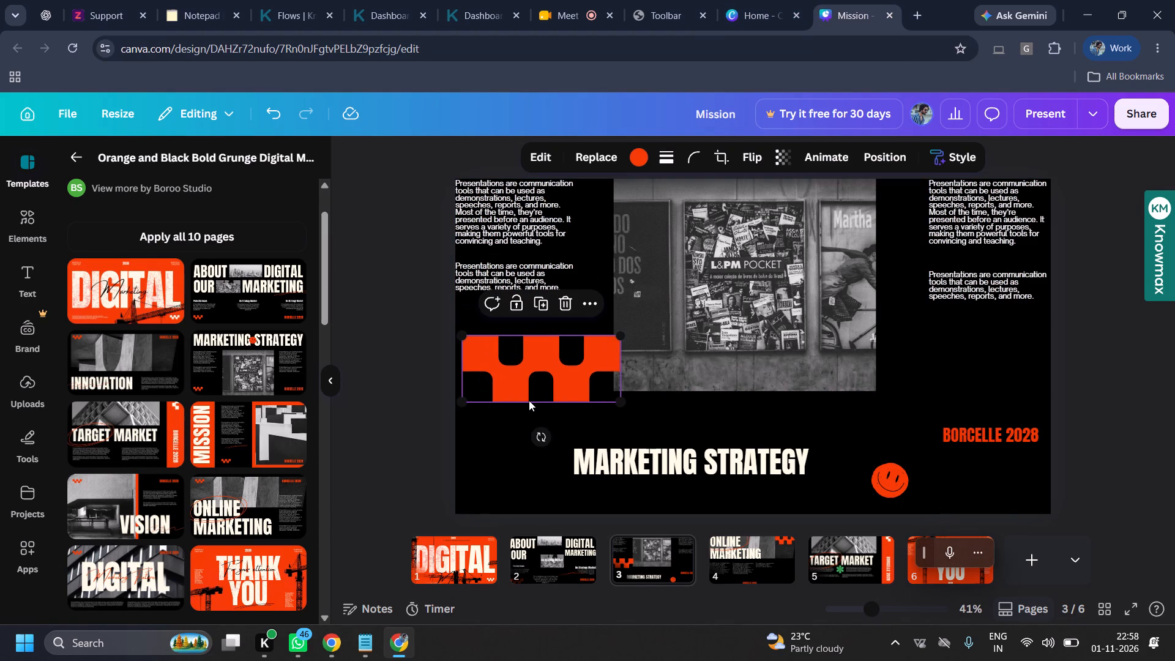
drag(476, 394, 463, 391)
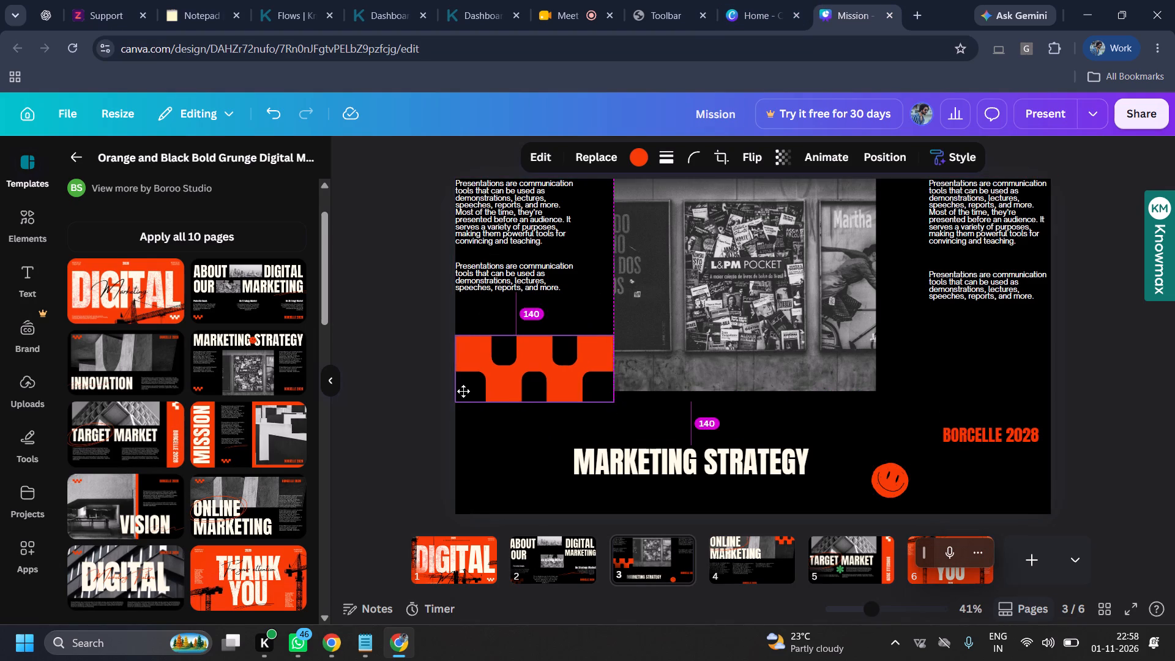
drag(463, 391, 473, 388)
drag(473, 388, 465, 388)
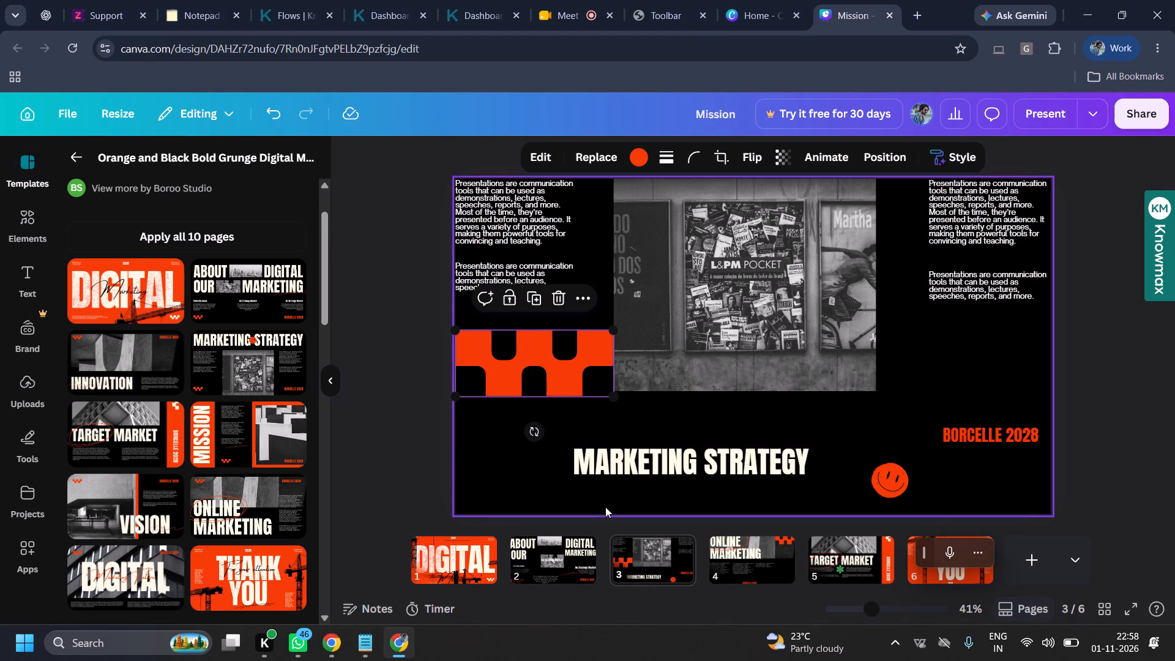
Move the "BORCELLE 2028" text on slide 3 up beside the photo, roughly level with the orange pattern.
drag(1000, 438, 988, 359)
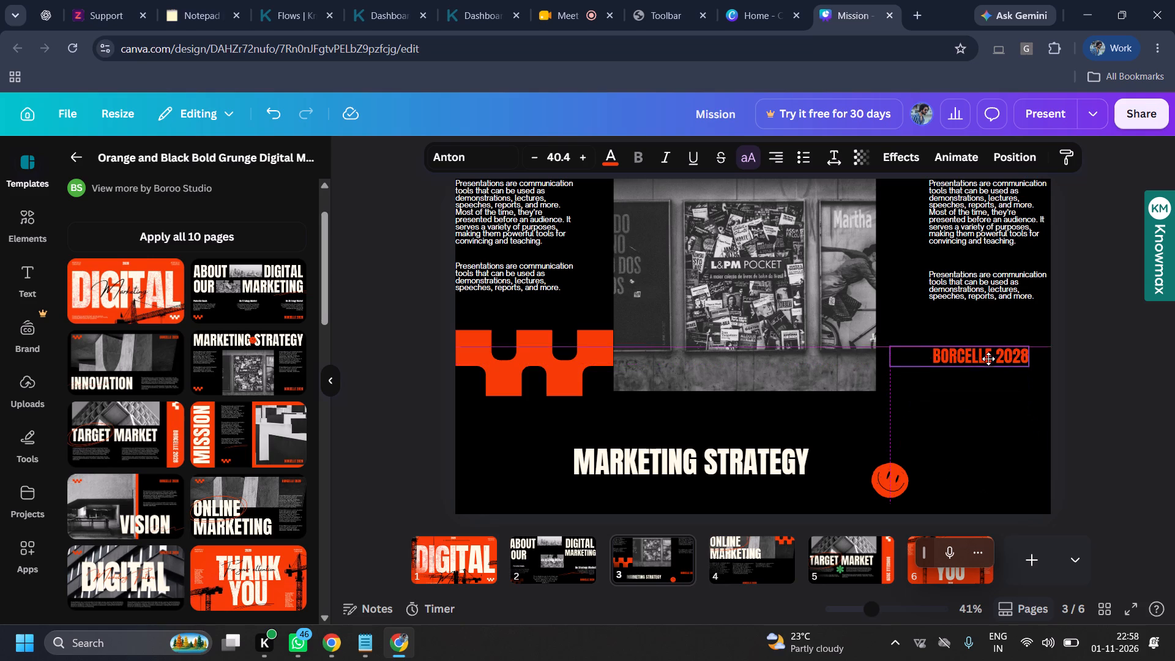
Move slide 3's "BORCELLE 2028" text directly under the right-hand paragraphs, flush with the slide's right edge, and shrink it slightly.
drag(988, 359, 1010, 326)
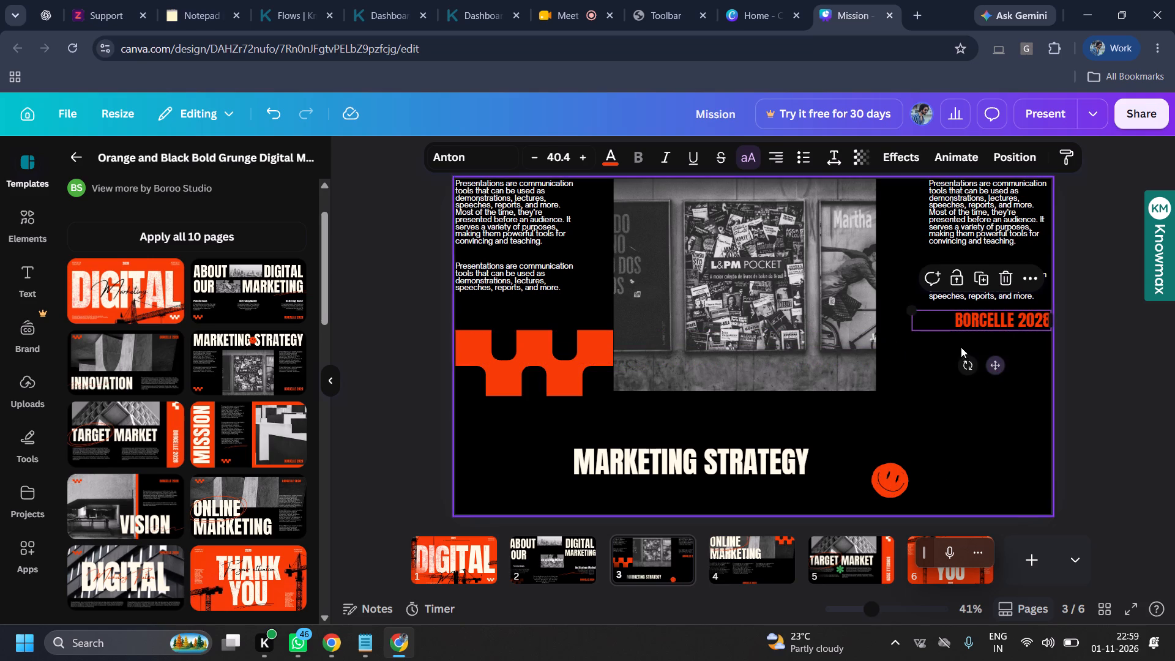
click(909, 317)
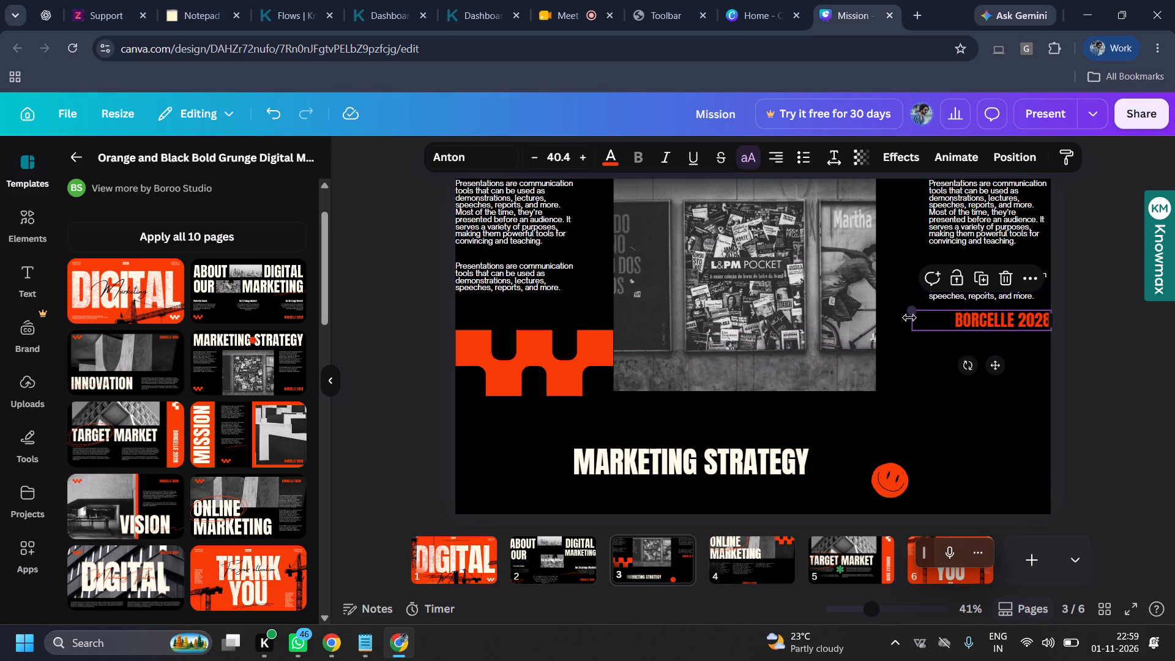
drag(914, 310, 947, 322)
Move slide 3's orange smiley up to just left of the "BORCELLE 2028" text and scale it down slightly.
drag(901, 480, 901, 463)
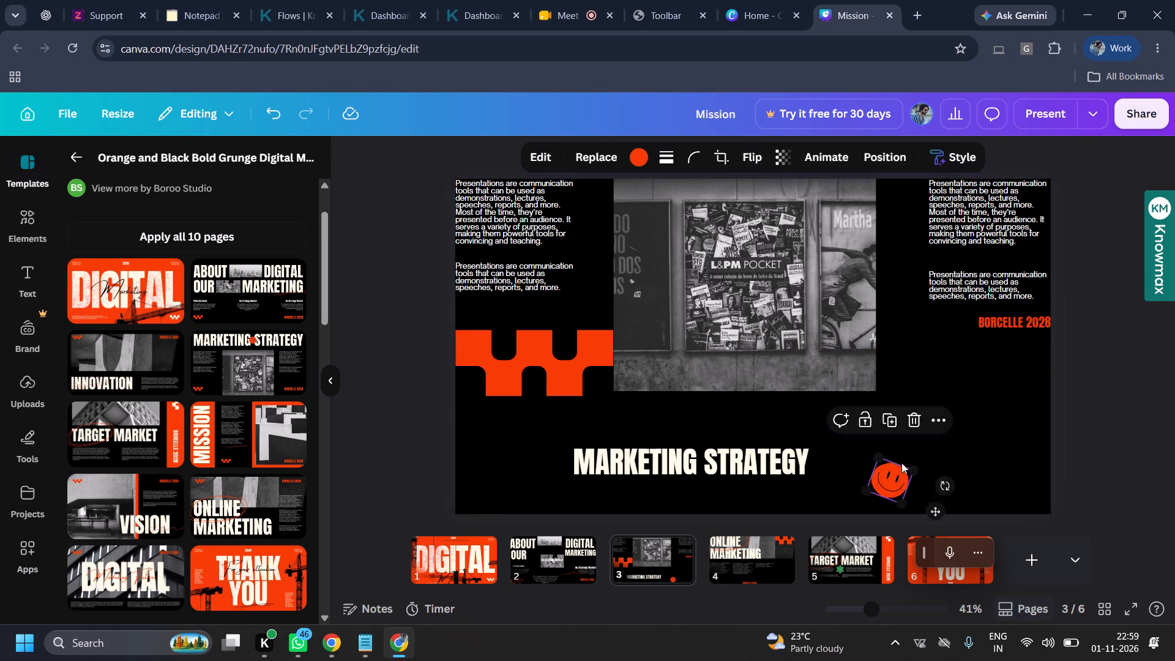
drag(901, 463, 961, 328)
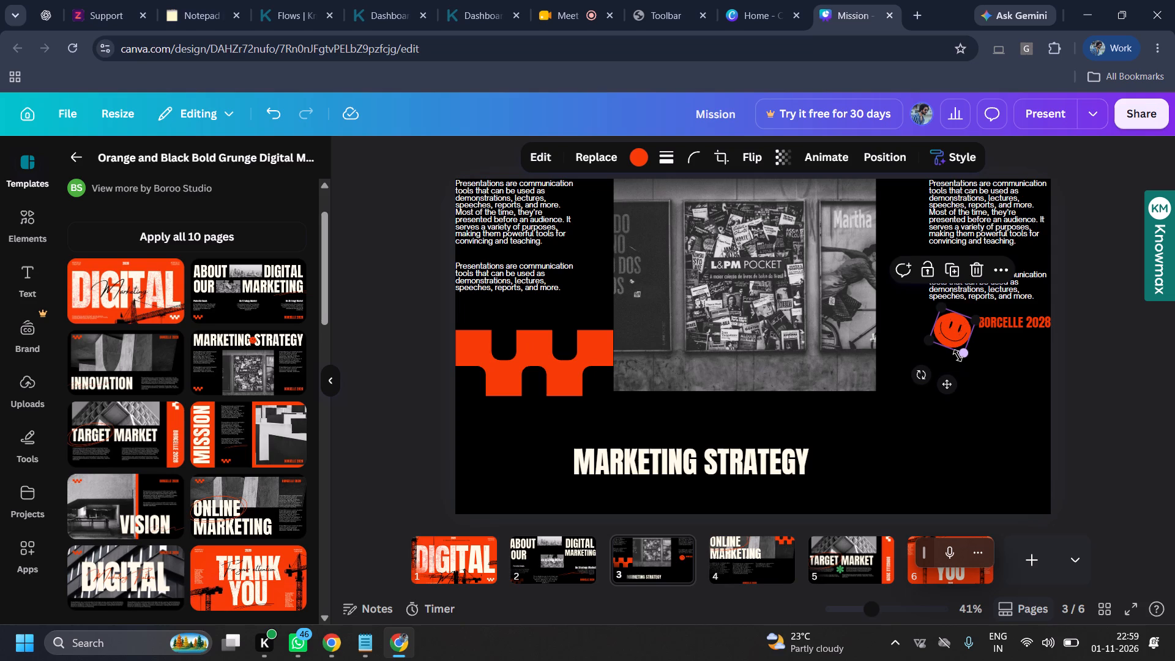
drag(958, 355, 955, 345)
drag(958, 345, 952, 341)
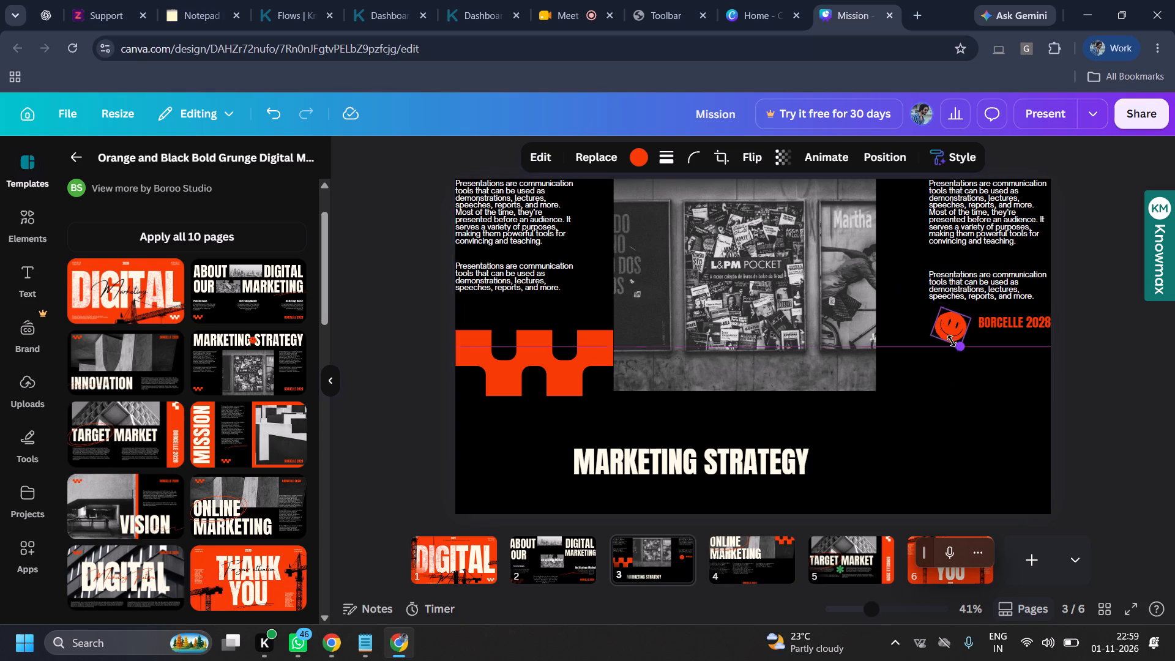
drag(952, 341, 952, 337)
drag(952, 329, 964, 326)
right_click(955, 329)
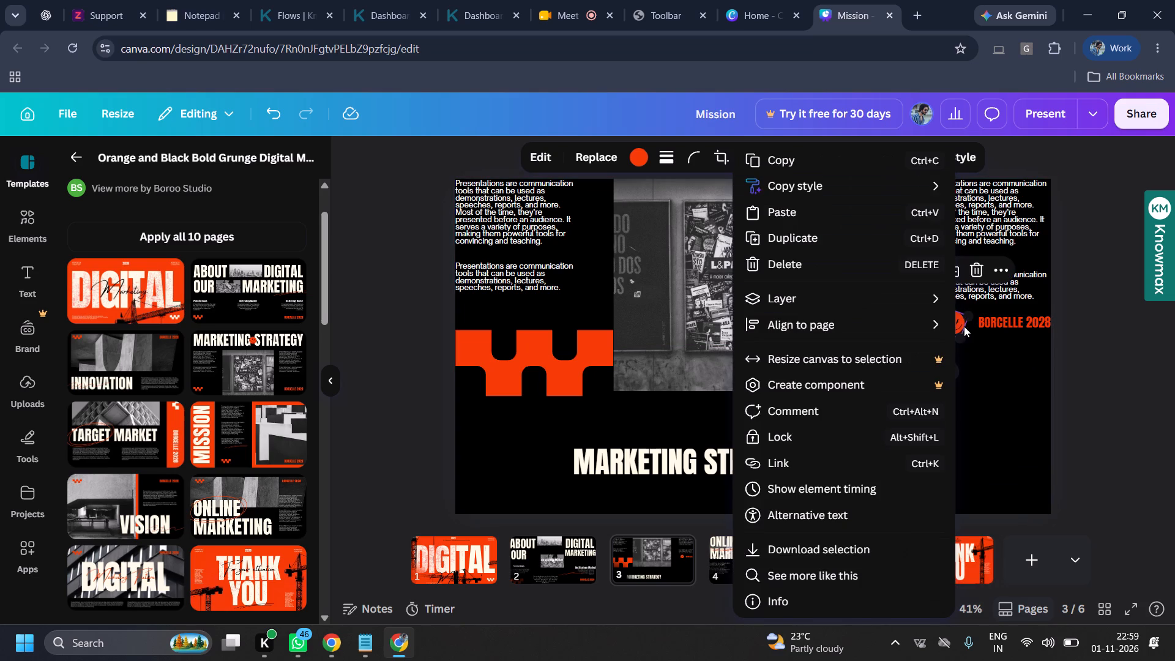
click(972, 361)
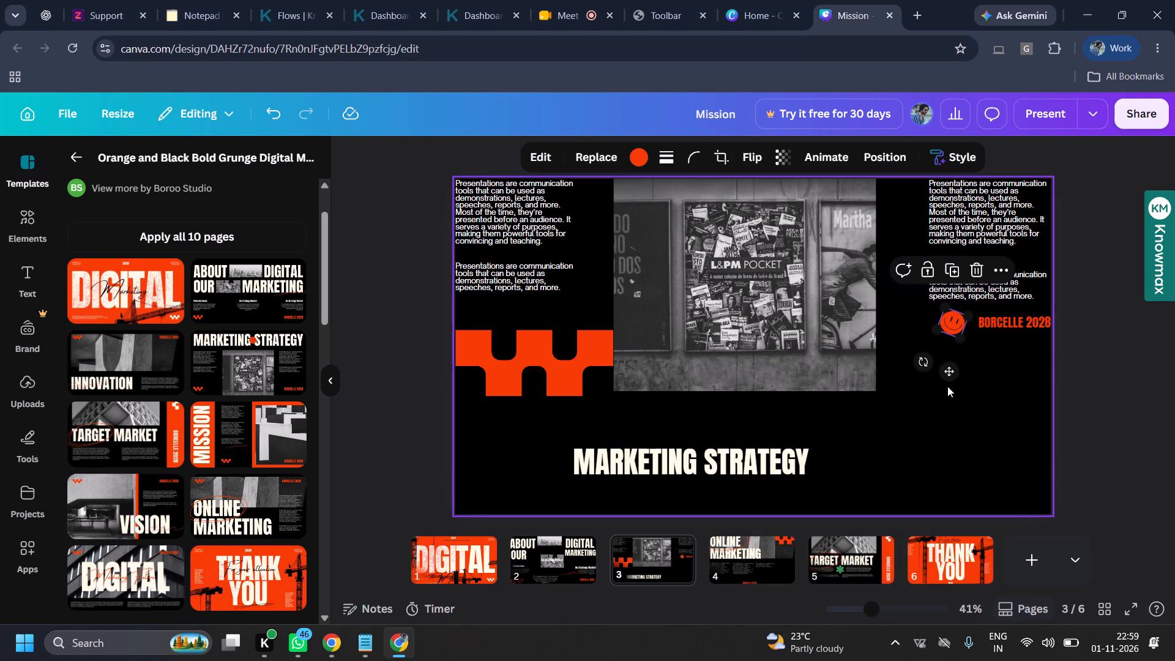
Switch to the new support ticket and send the customer the saved agent greeting from the online notepad.
click(87, 0)
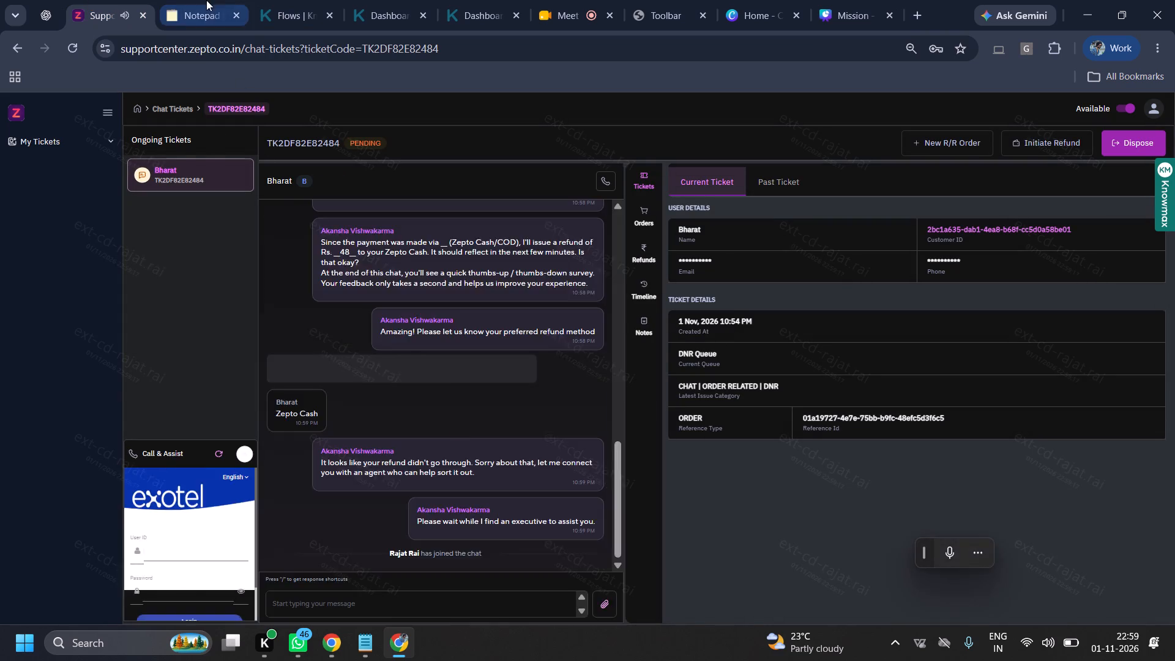
click(206, 0)
key(ctrl+c)
ctrl+click(73, 0)
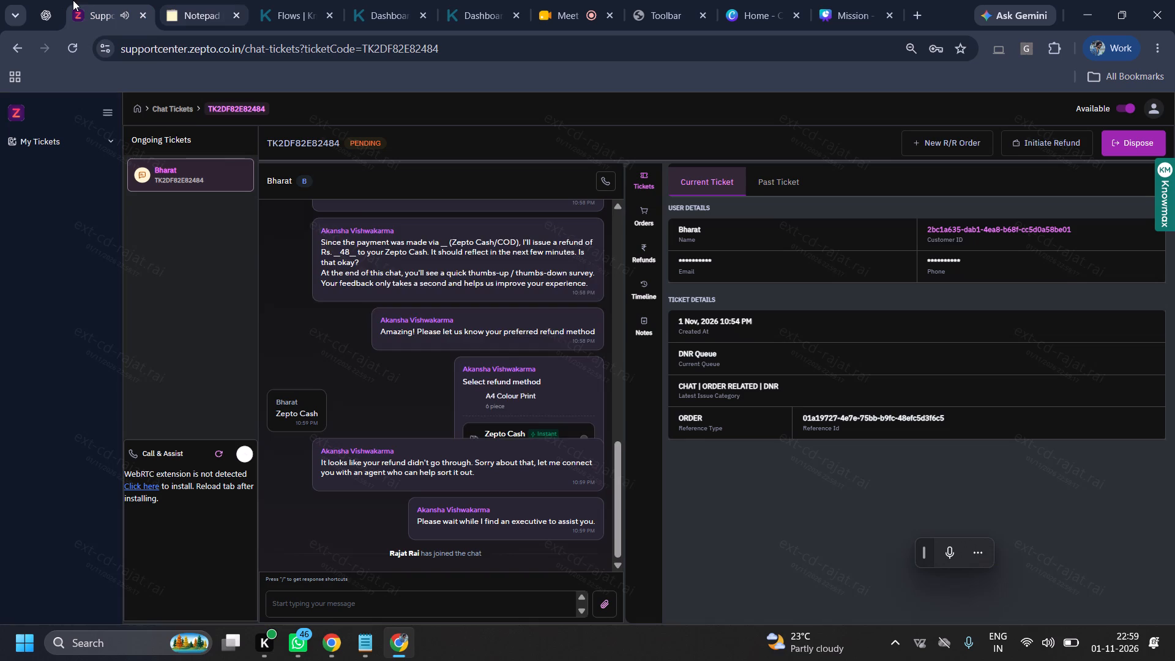
ctrl+click(370, 608)
key(ctrl+v)
key(Return)
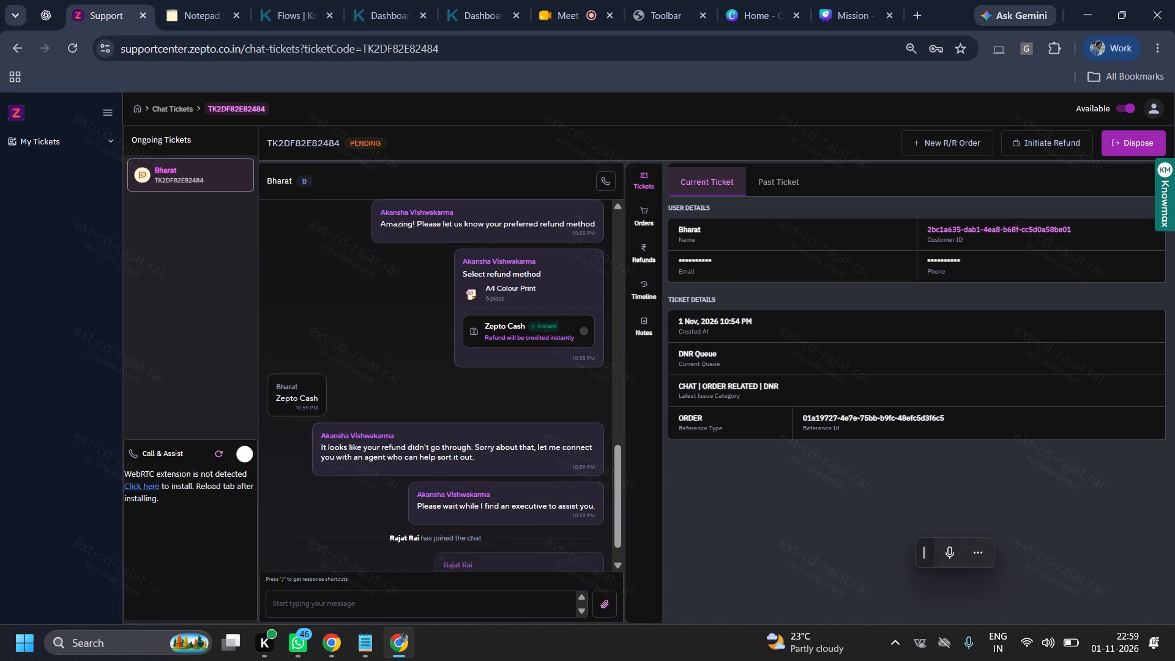
Open the ticket's order details and set outputs.pdf to a disputed quantity of 1 in the refund form.
click(636, 226)
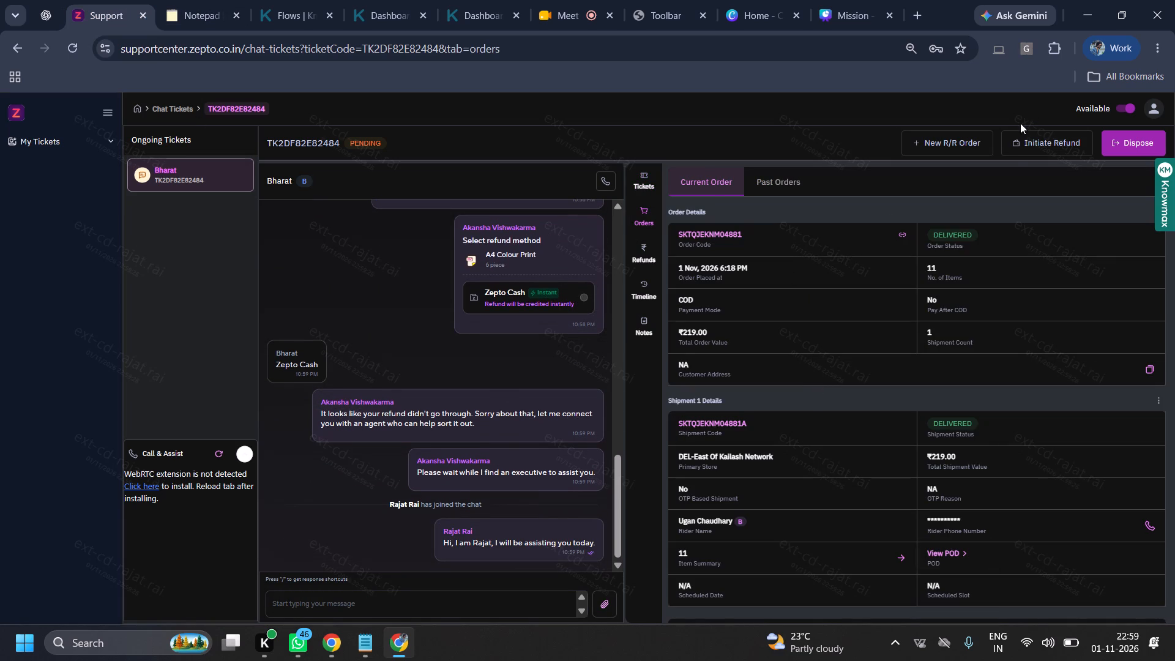
click(1023, 148)
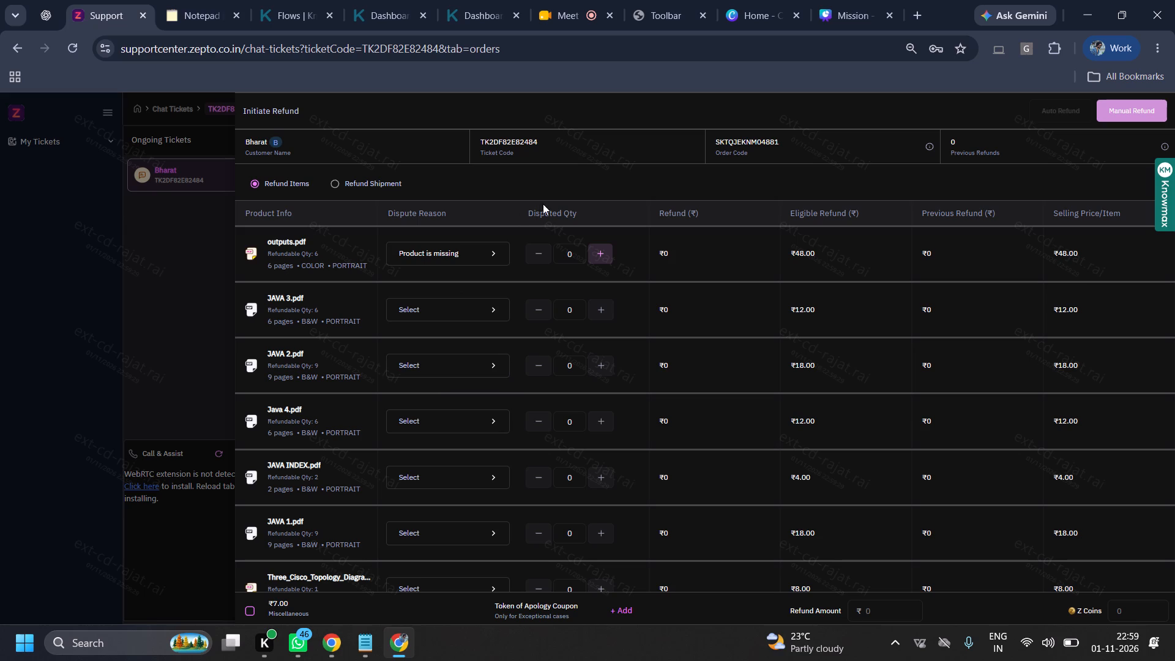
click(592, 260)
click(592, 260)
scroll(411, 411, down, 5)
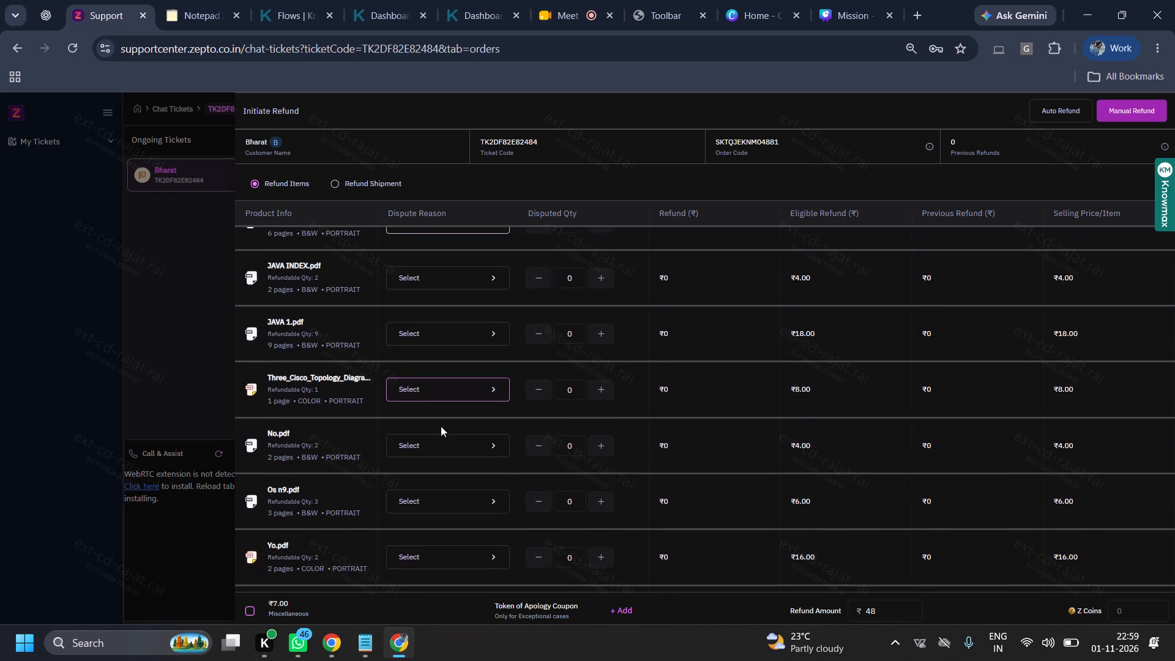
scroll(441, 426, down, 12)
click(154, 334)
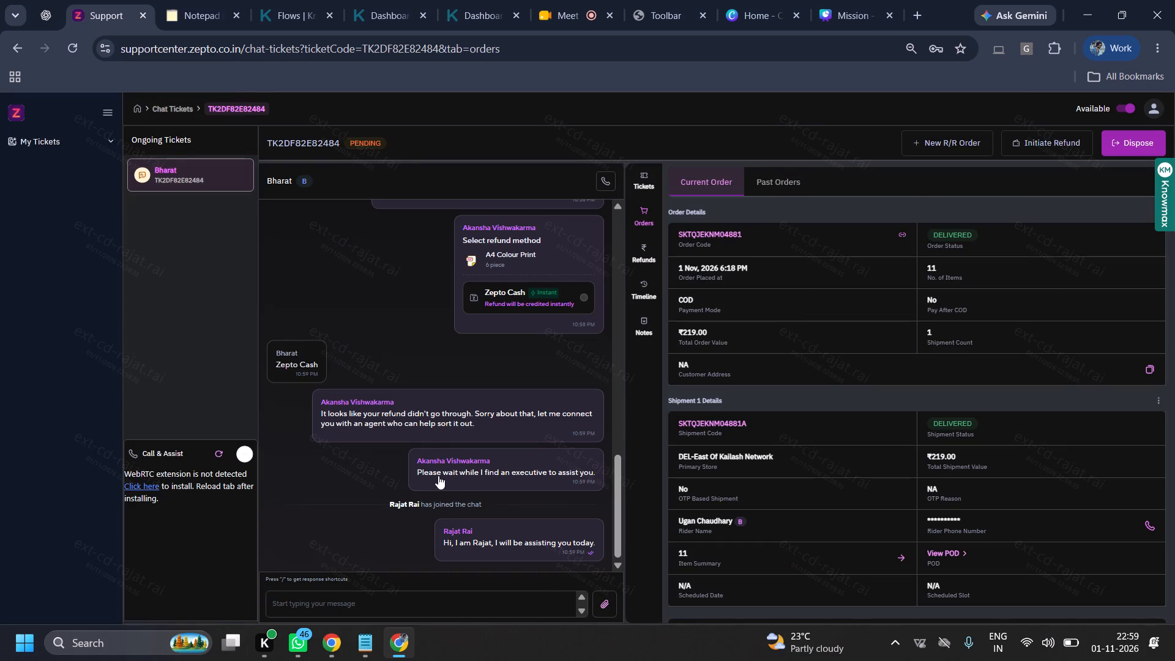
Review the earlier chat conversation and the order's payment details for the reported missing page and preferred refund method.
scroll(430, 448, up, 6)
scroll(431, 449, down, 2)
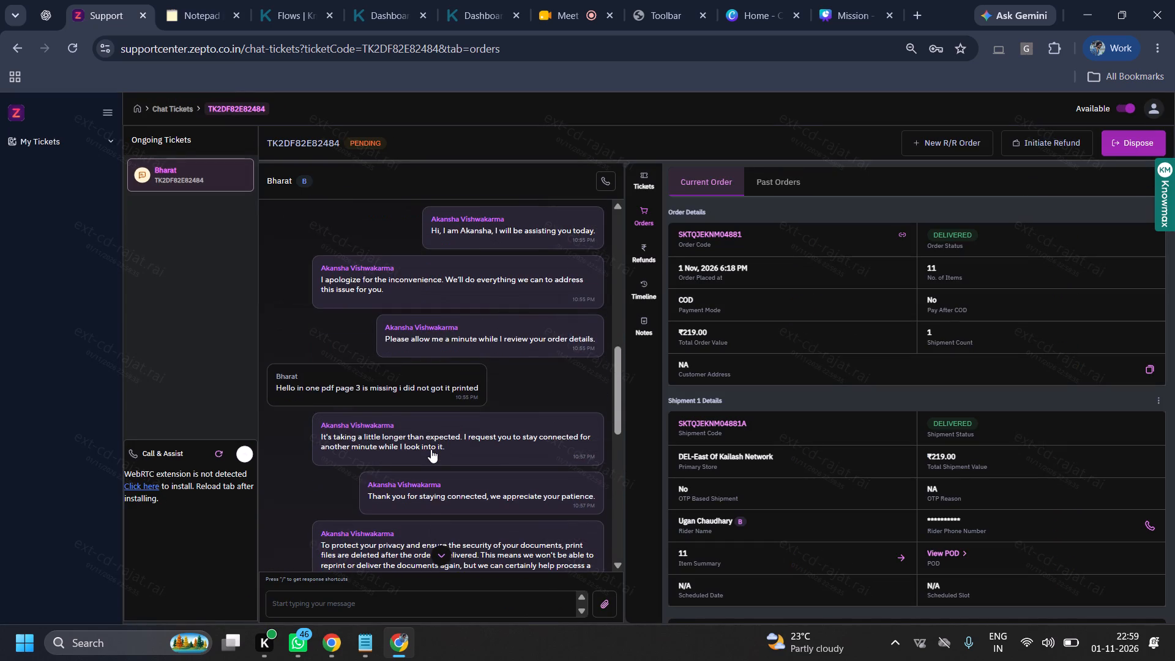
scroll(431, 449, down, 3)
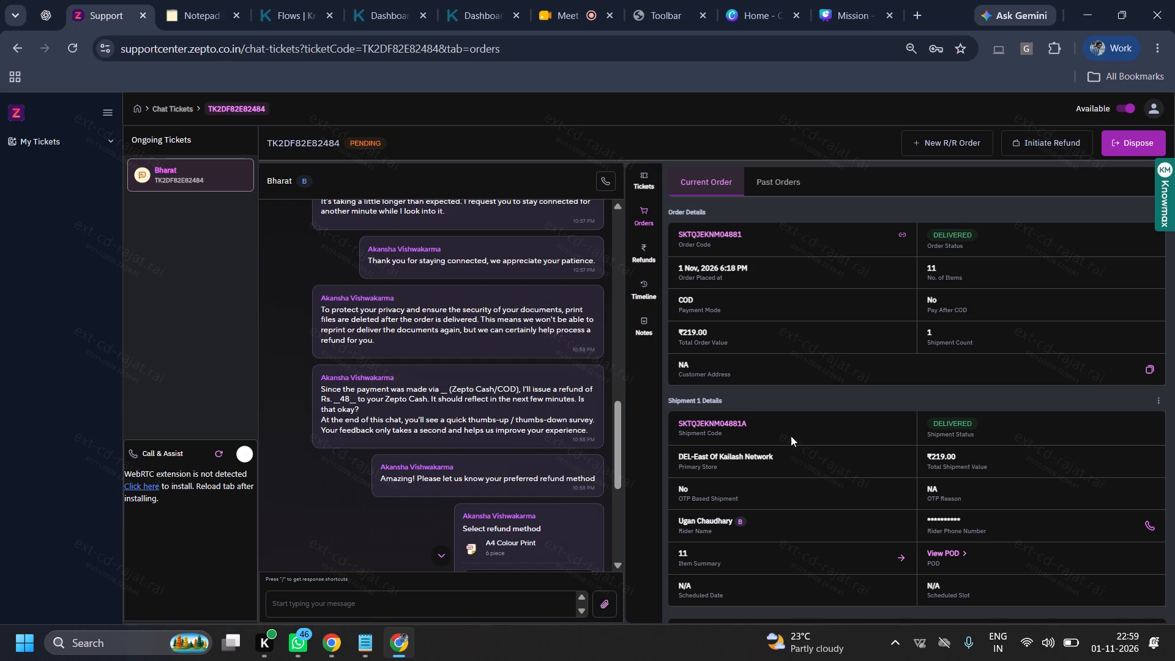
scroll(785, 422, down, 4)
scroll(628, 449, down, 3)
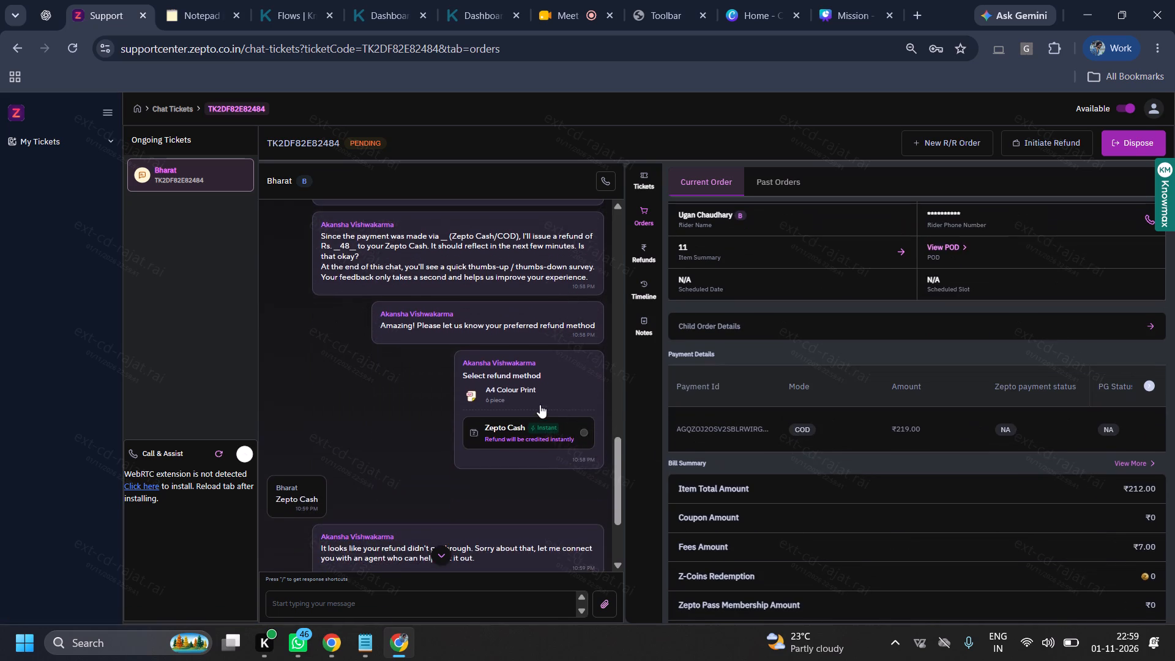
scroll(540, 405, down, 6)
Issue the manual refund of ₹48 for outputs.pdf to the customer's Zepto Wallet.
click(1021, 140)
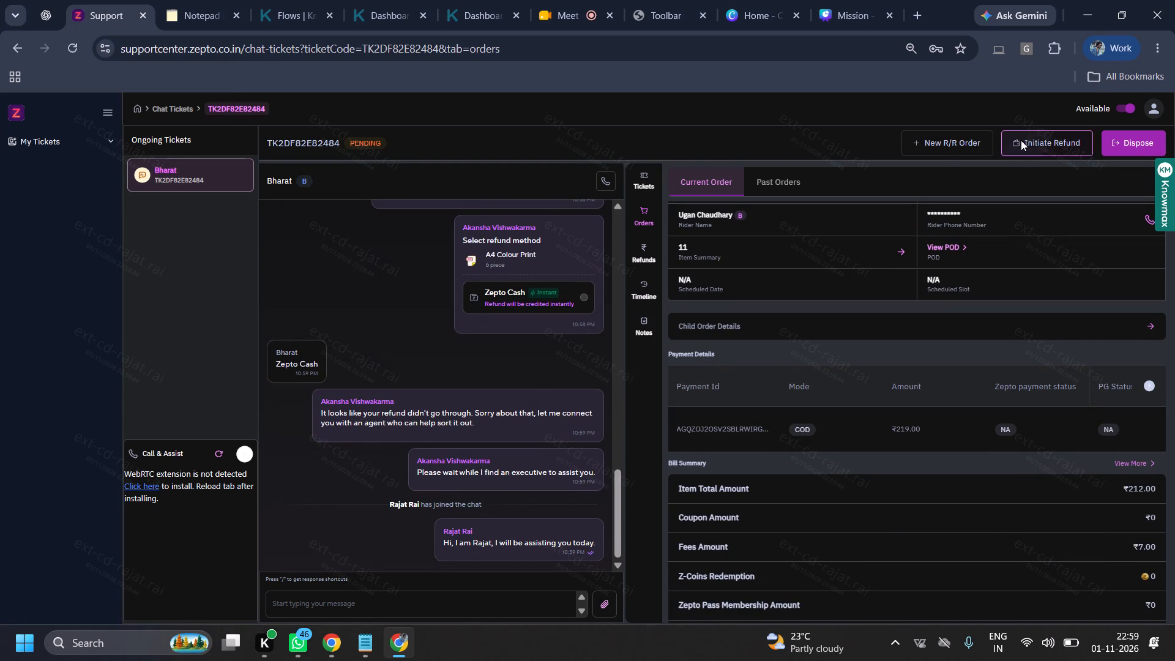
click(1143, 118)
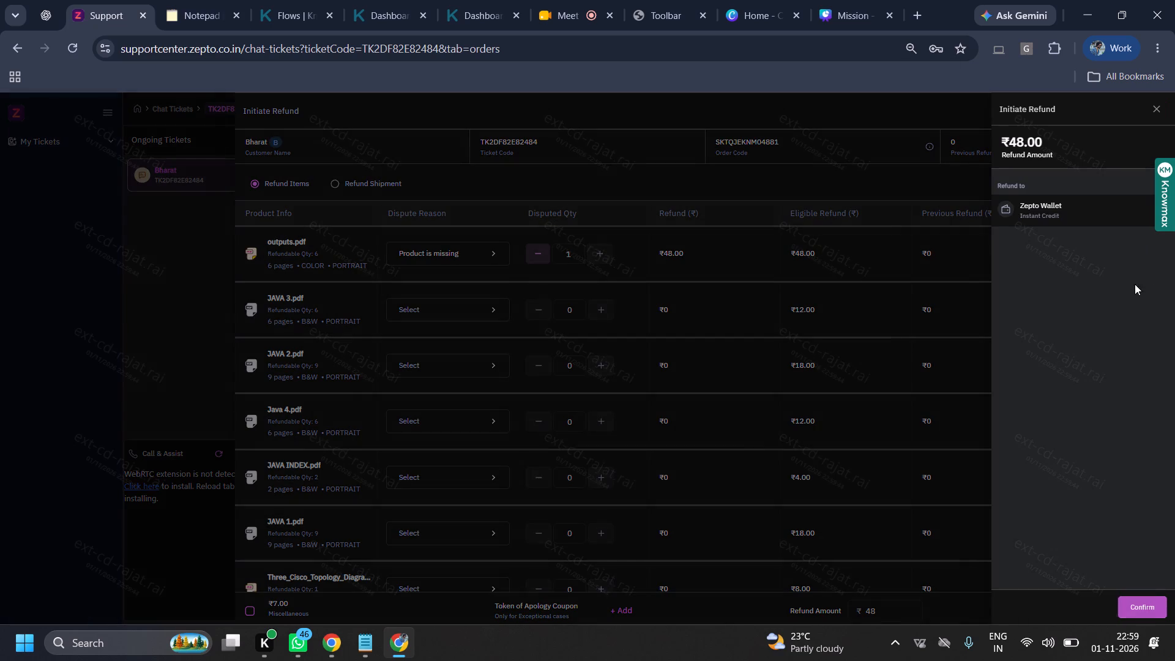
click(1142, 604)
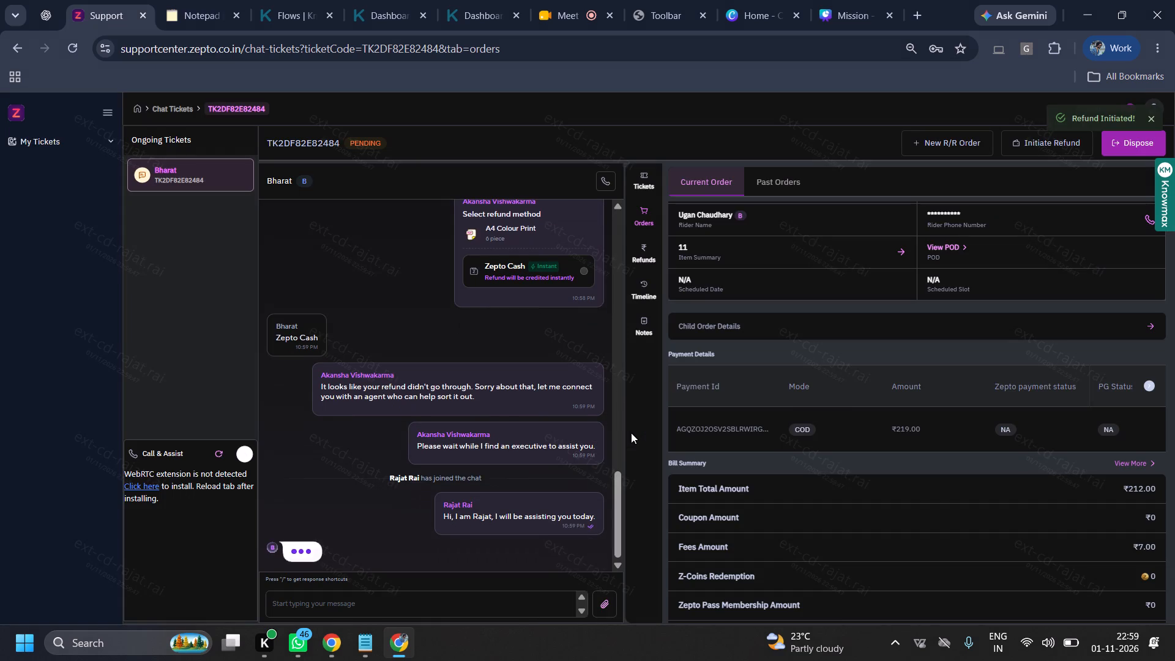
Dictate and send the reply "as I have checked the details, the refund is already been processed," in the customer chat.
click(345, 613)
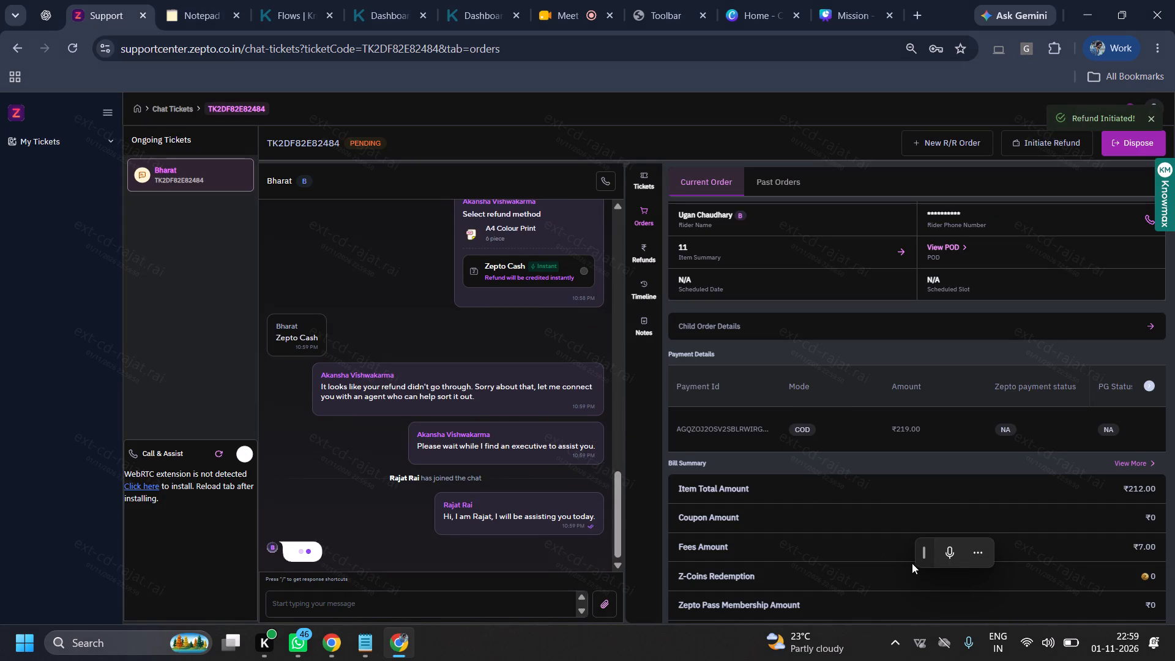
click(945, 555)
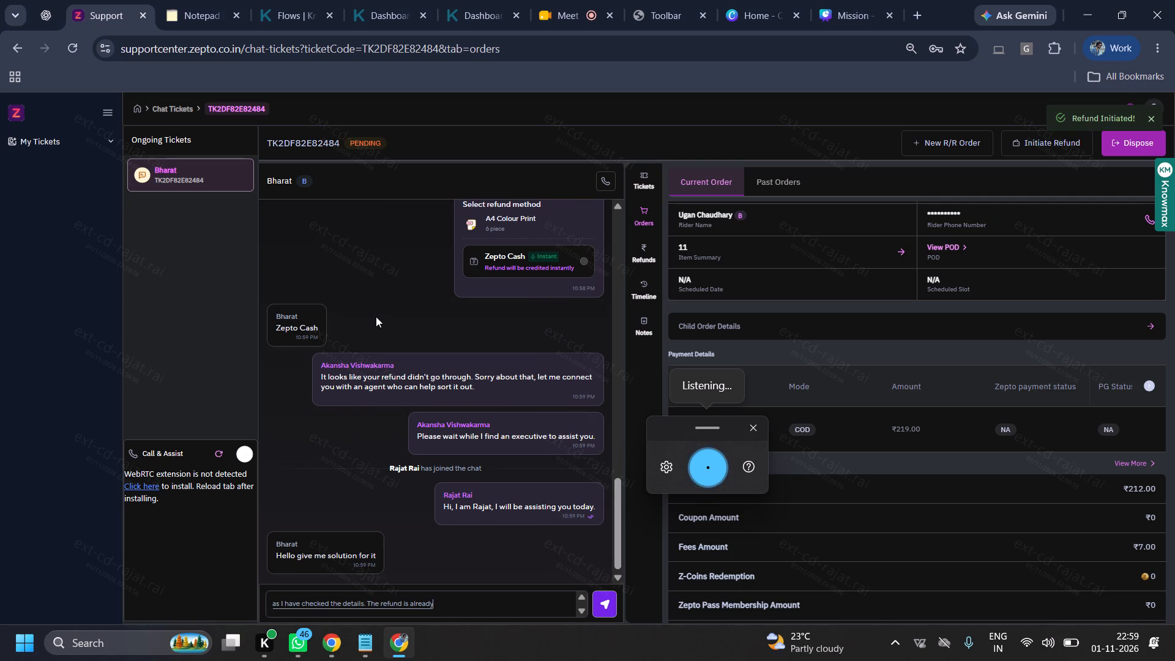
key(space)
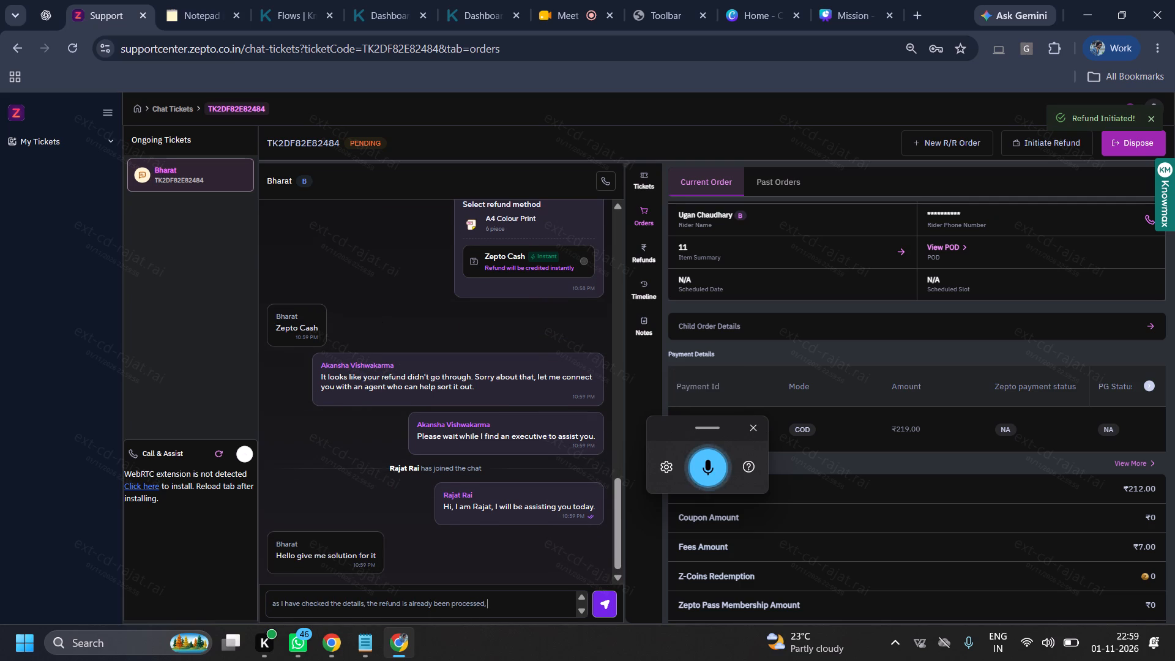
key(Return)
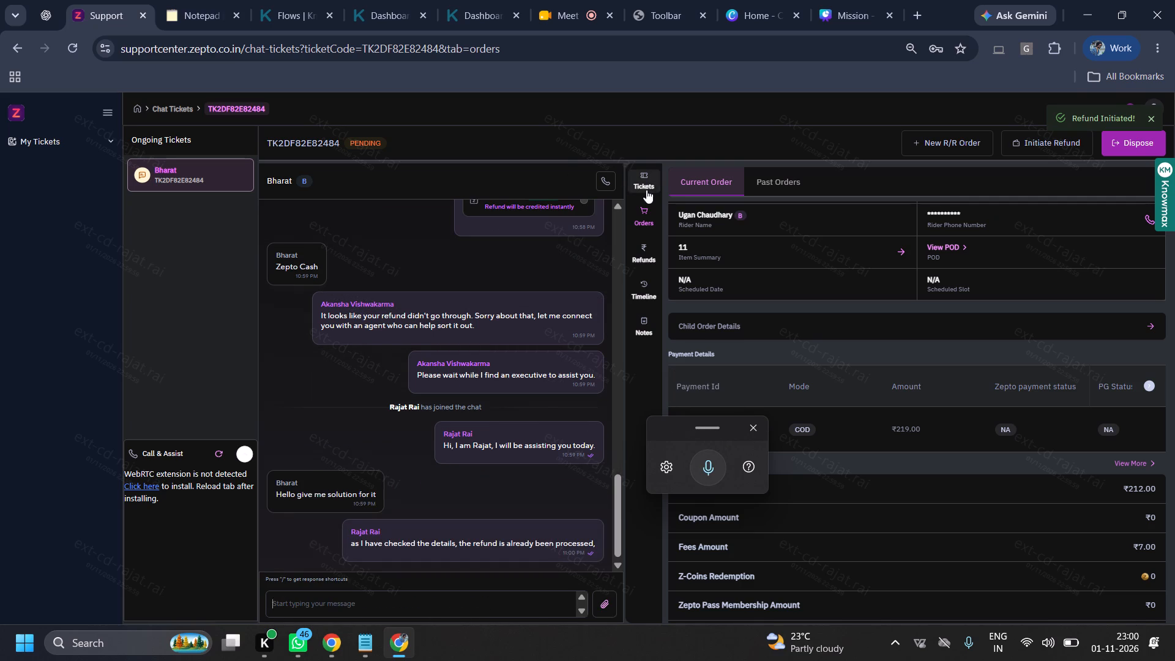
Check the customer's refund records in the admin panel's customer details, then close that page.
click(646, 190)
click(1037, 222)
click(1043, 237)
click(1038, 228)
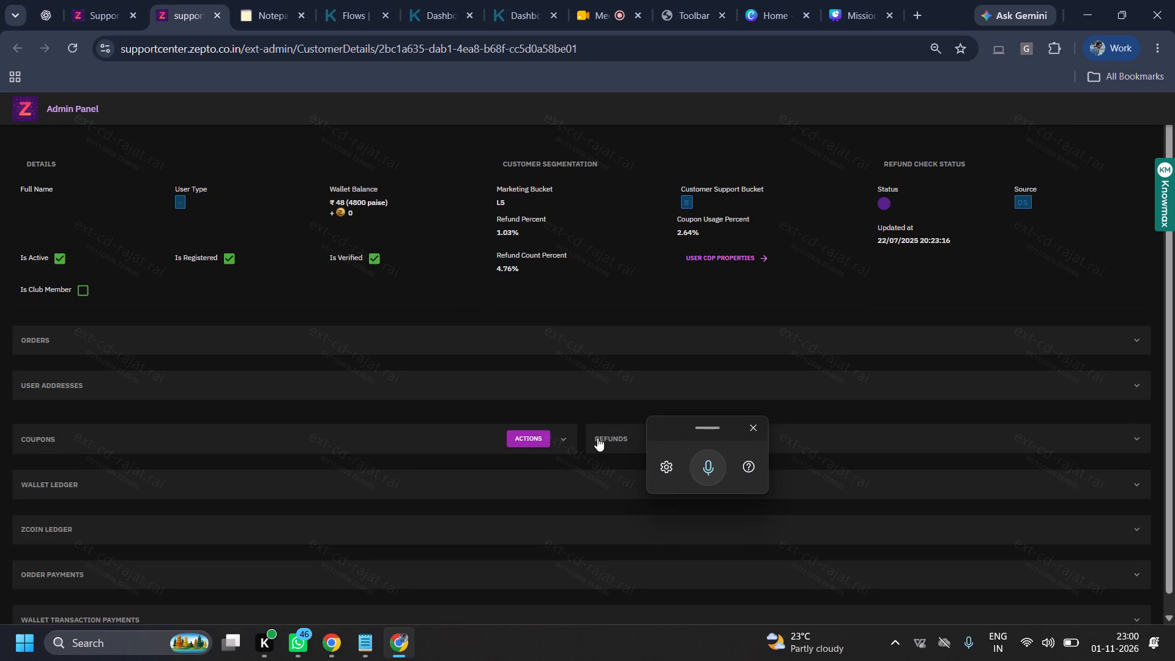
click(597, 438)
click(753, 420)
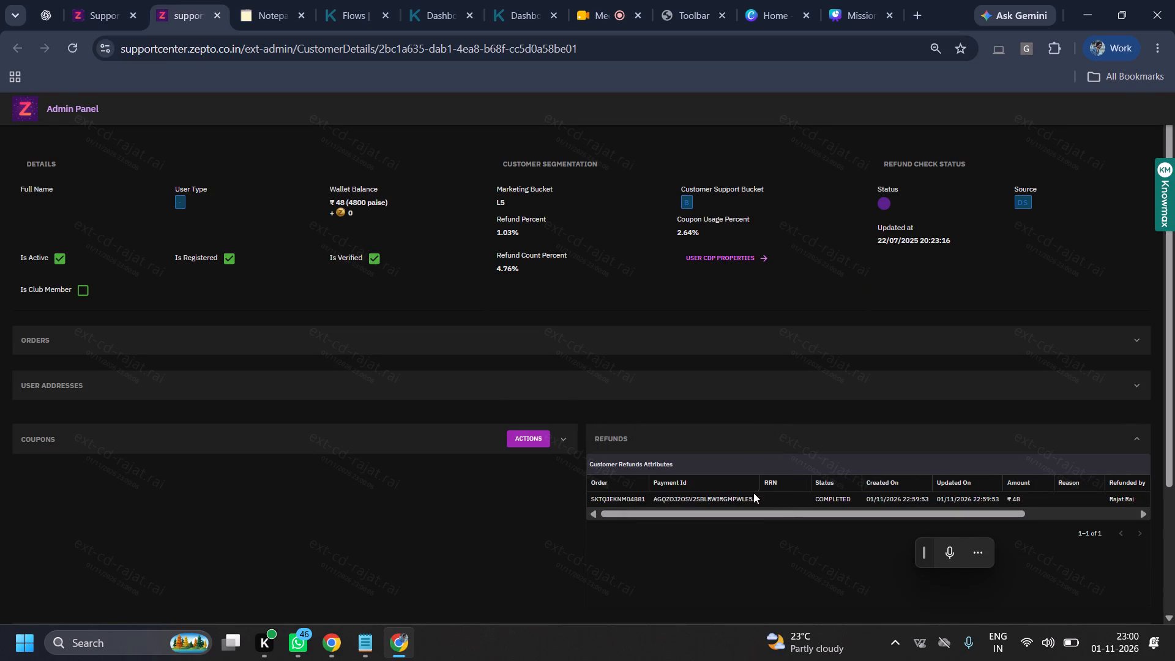
click(220, 15)
Copy "Is there anything else I can assist you with?" from the online notepad and send it in the customer chat.
click(196, 0)
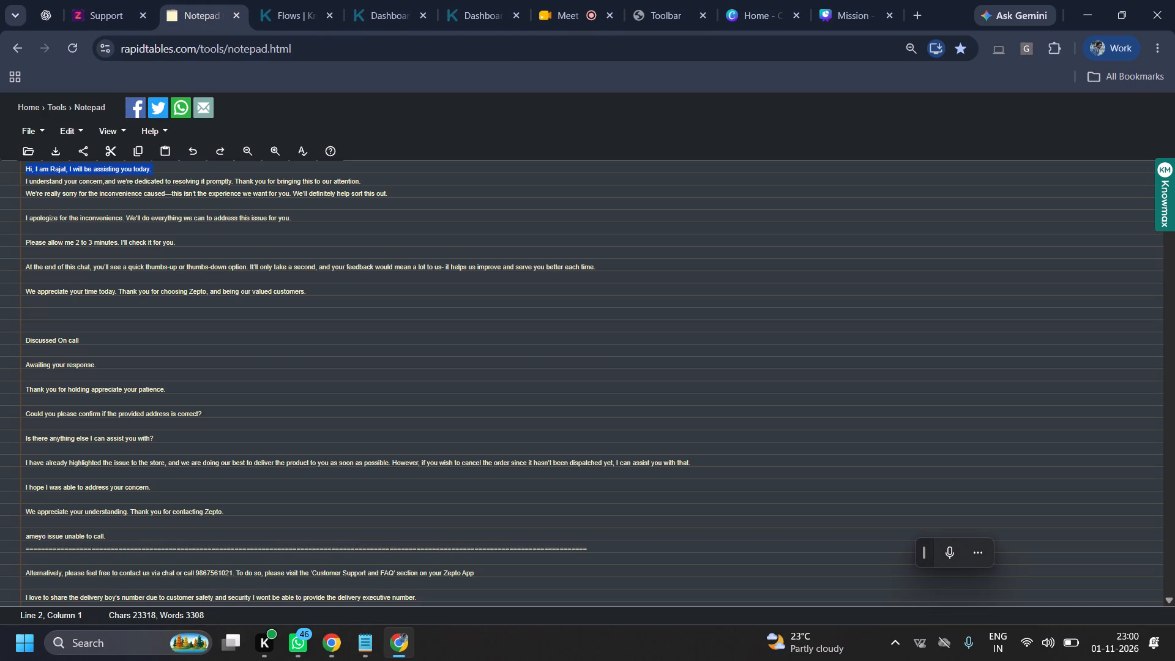
ctrl+triple_click(147, 439)
key(ctrl+c)
ctrl+click(120, 0)
ctrl+click(361, 618)
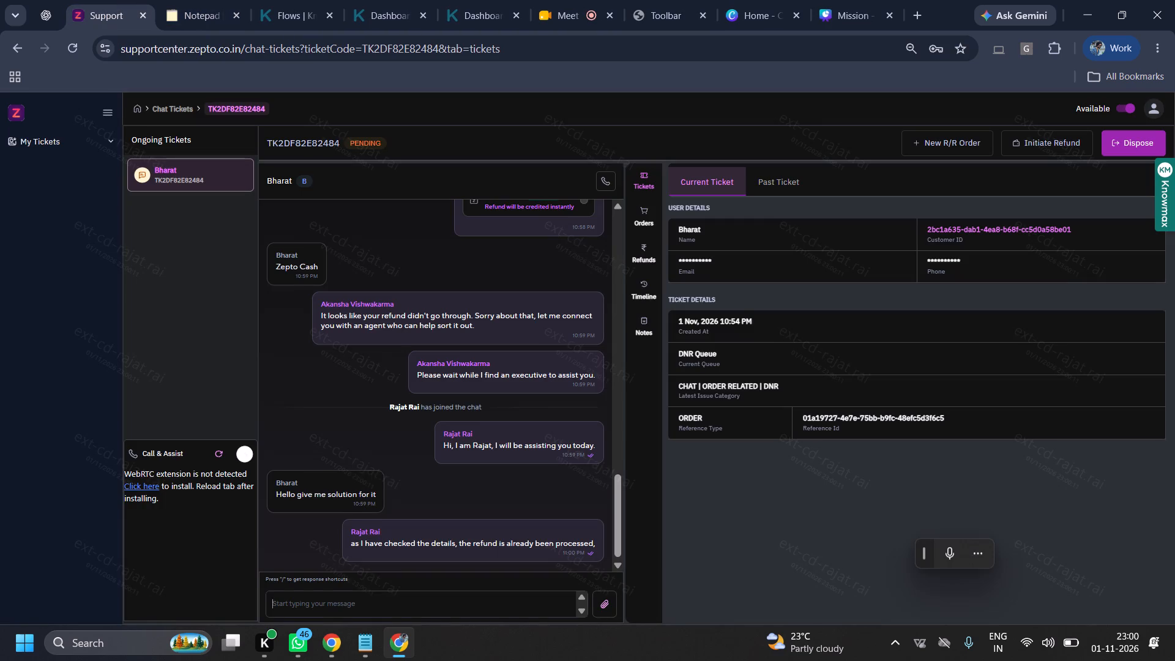
key(ctrl+v)
key(Return)
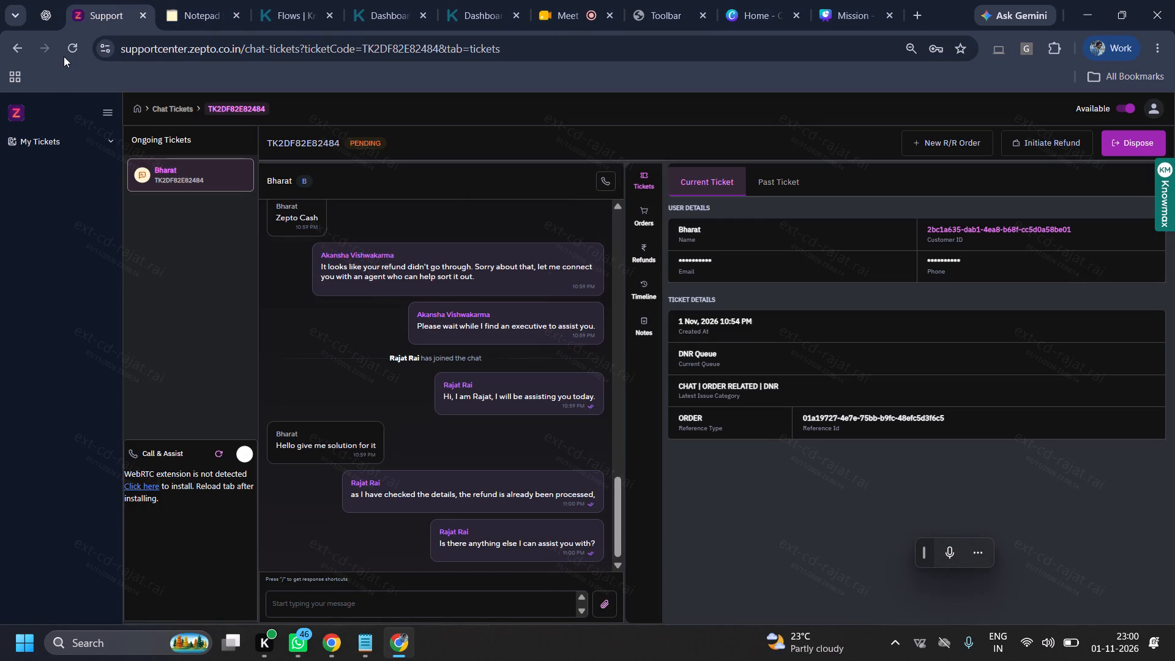
Reload the support ticket page.
click(72, 48)
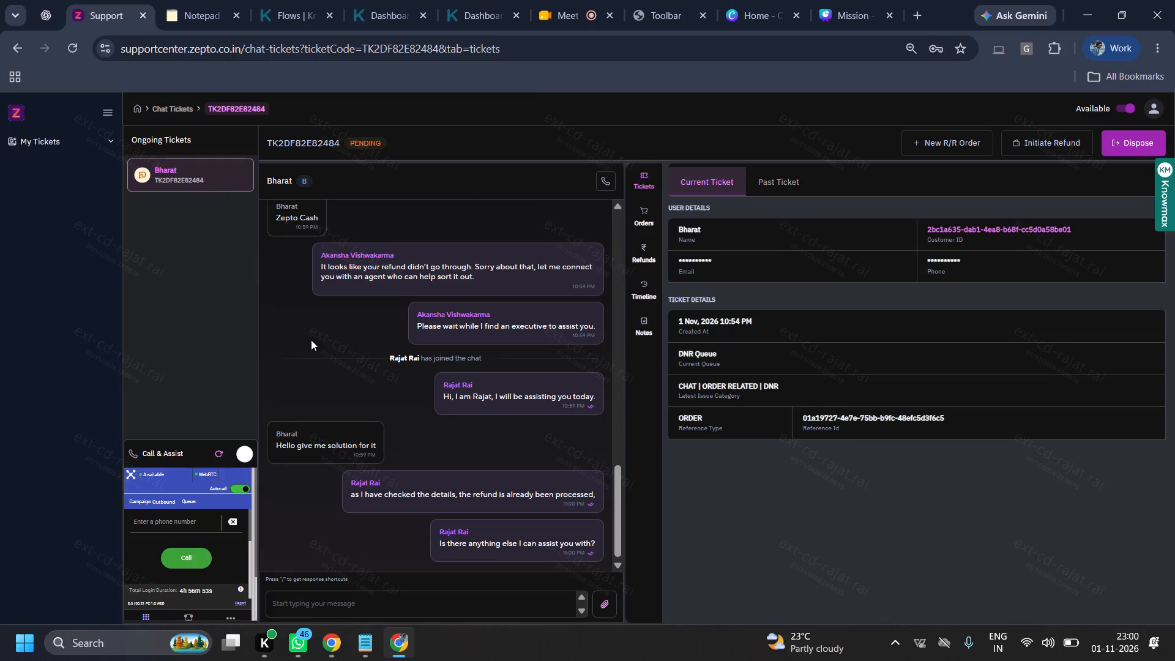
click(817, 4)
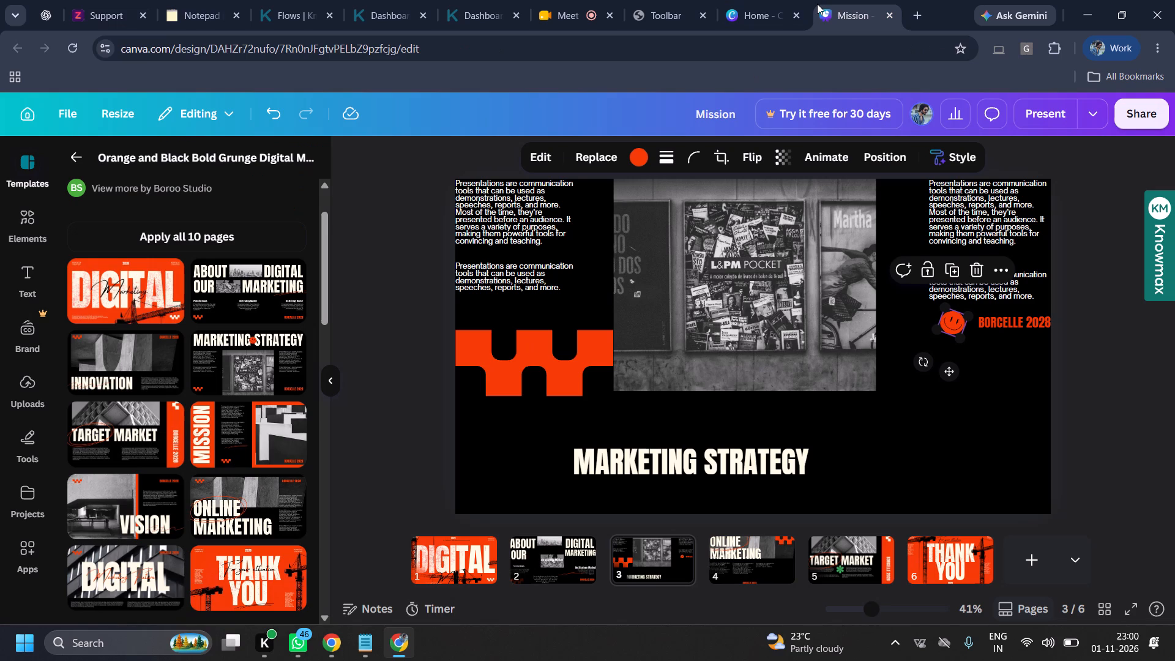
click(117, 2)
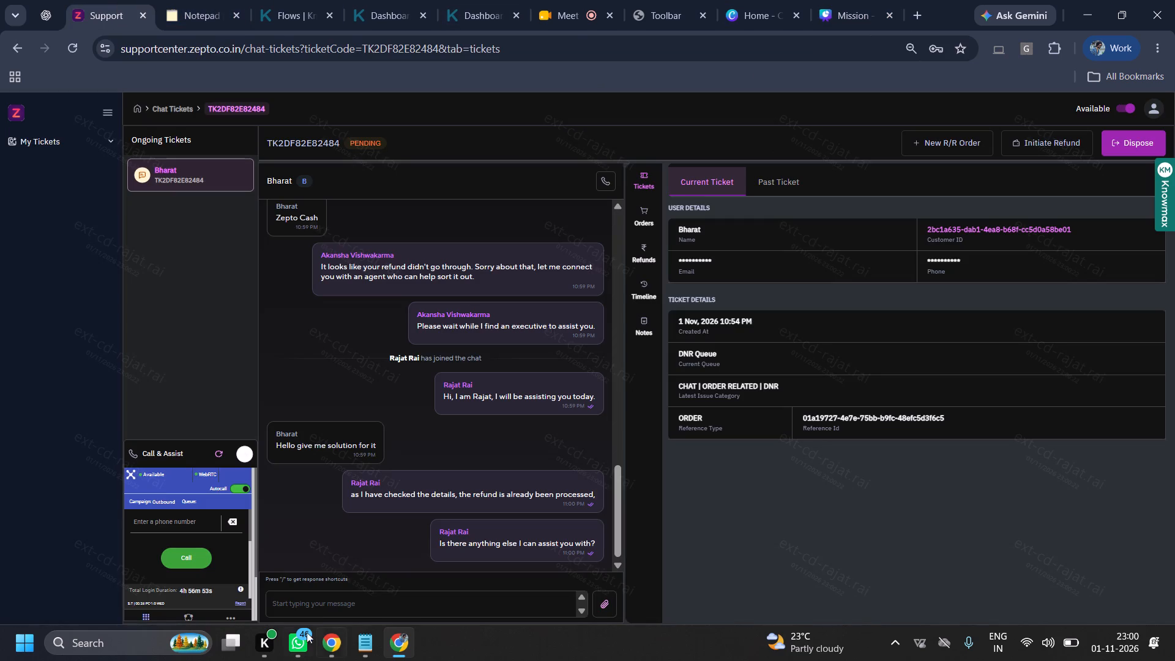
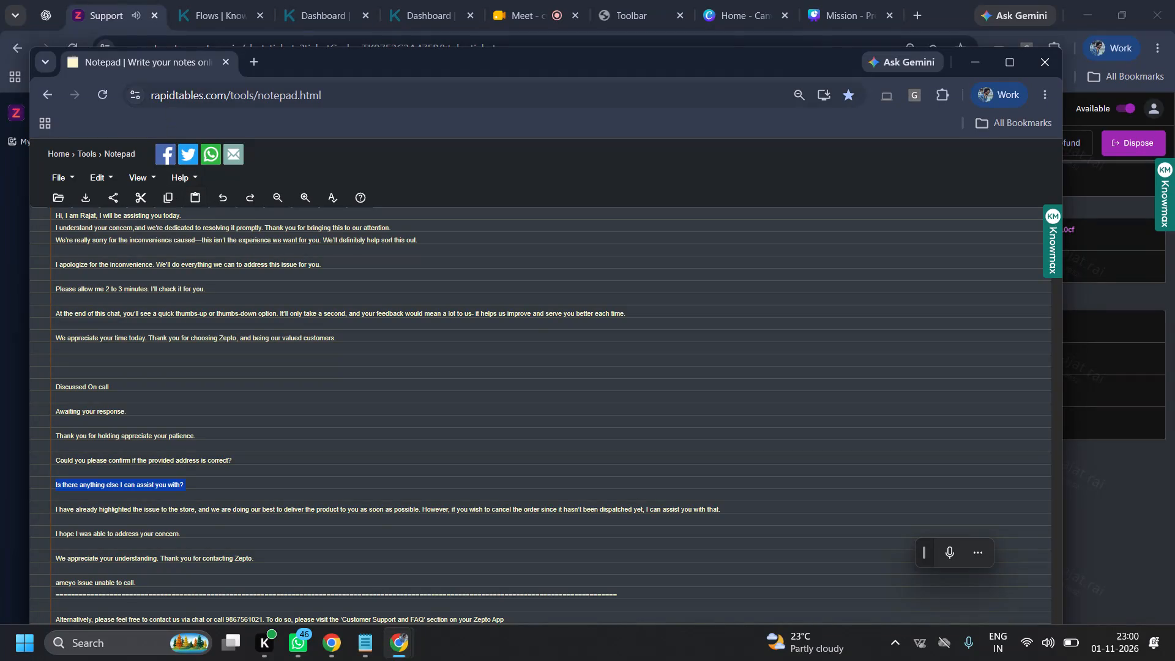
Dock the separate online notepad window back into the main browser window as a tab beside the support page.
drag(170, 83, 227, 39)
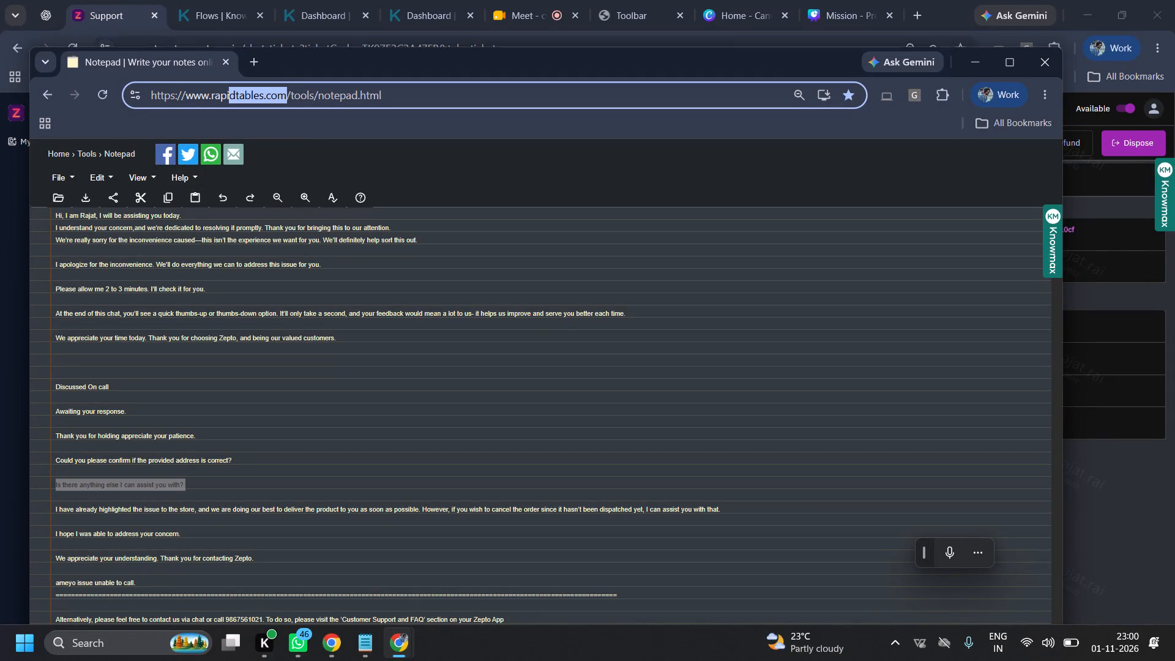
drag(146, 62, 194, 1)
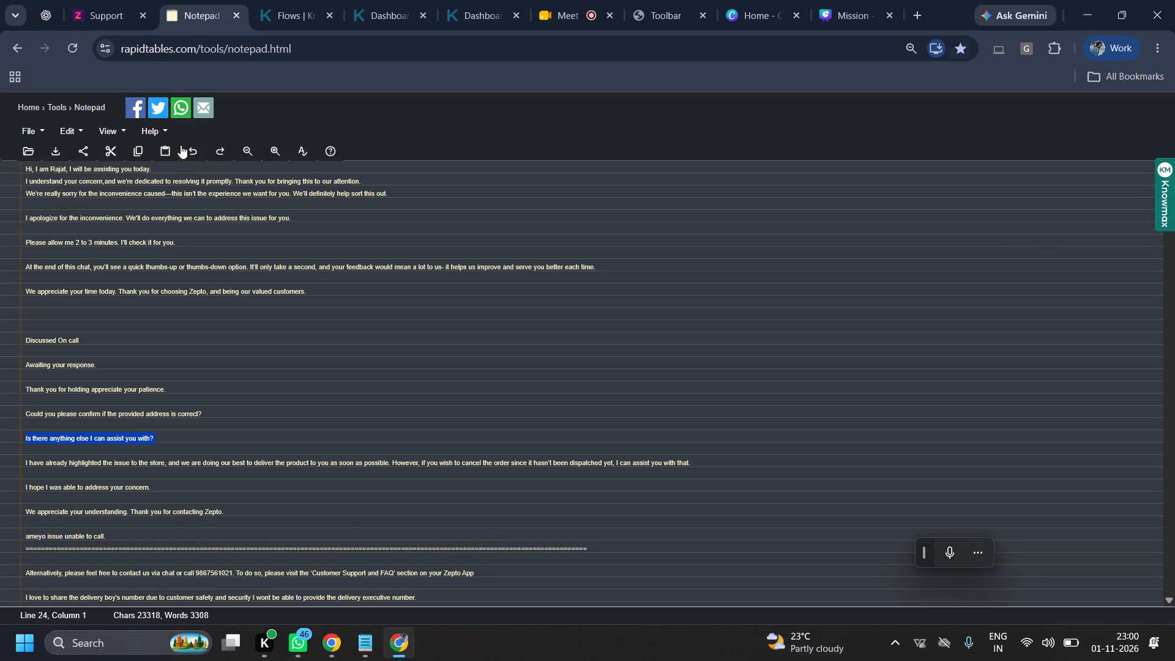
ctrl+triple_click(179, 171)
key(ctrl+c)
ctrl+click(122, 0)
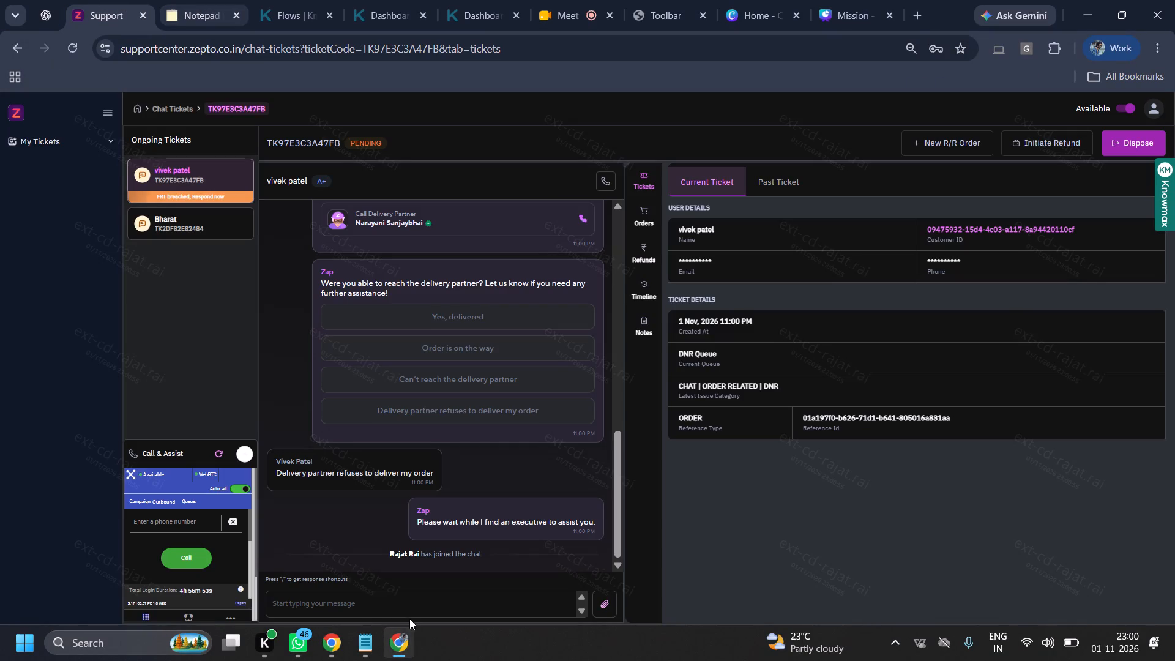
ctrl+click(409, 613)
key(ctrl+v)
key(Return)
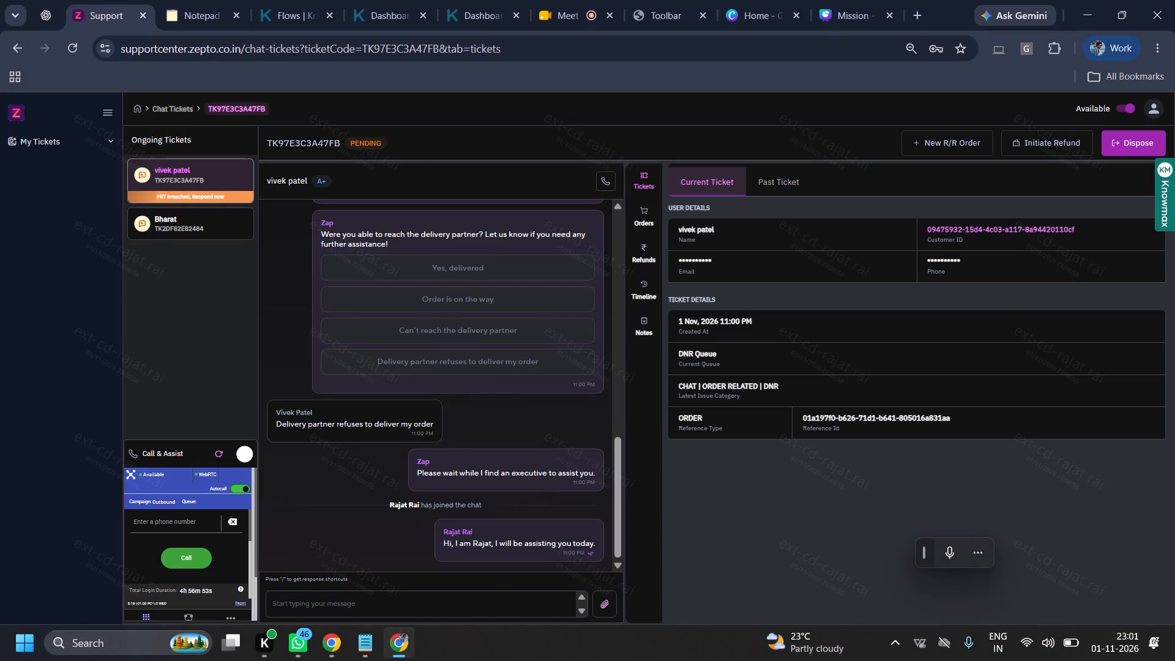
Copy the saved "We're really sorry for the inconvenience caused" reply into the chat's message draft, and switch to the refund notes in Notepad.
ctrl+click(229, 0)
ctrl+triple_click(304, 192)
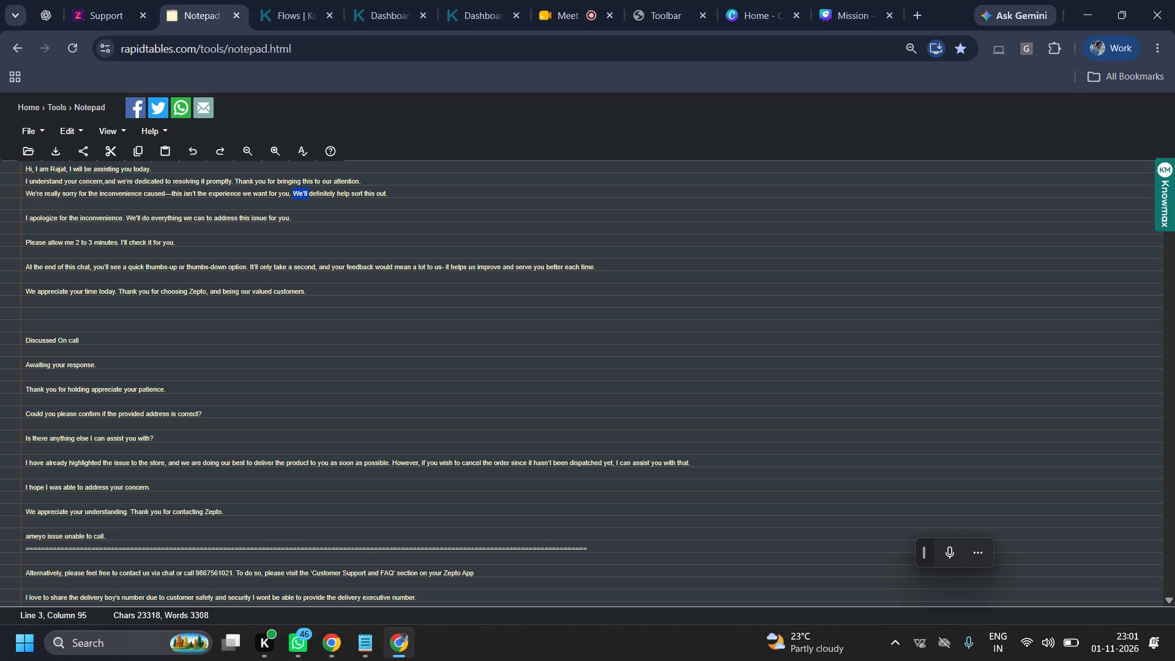
key(ctrl+c)
ctrl+click(106, 0)
ctrl+click(331, 600)
key(ctrl+v)
click(373, 649)
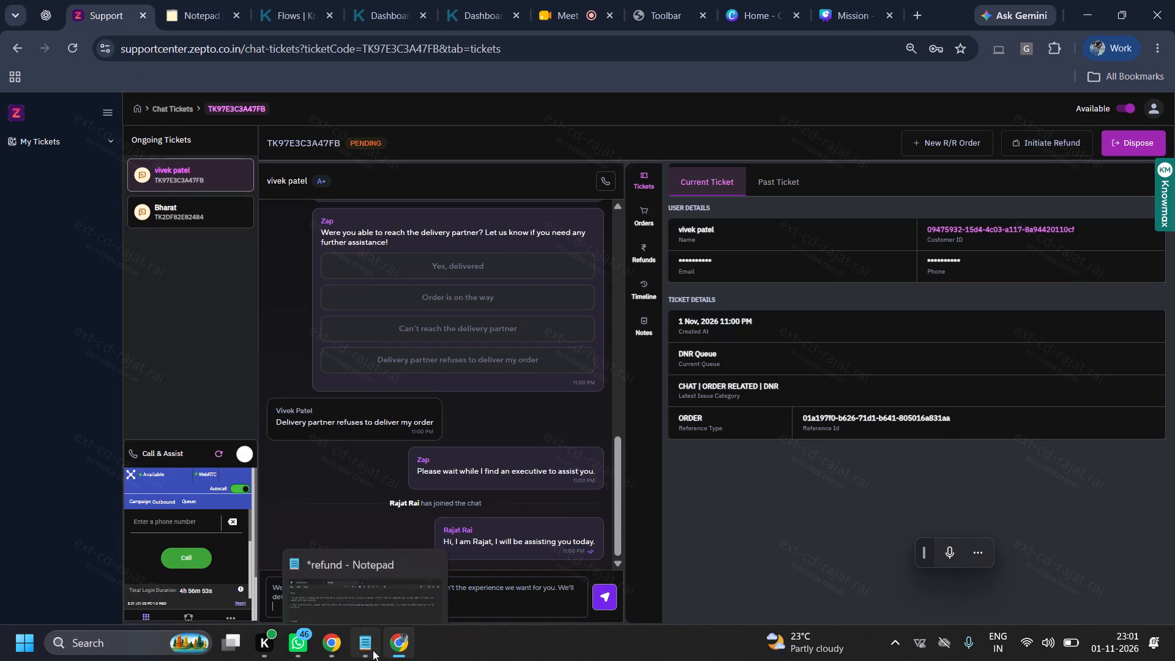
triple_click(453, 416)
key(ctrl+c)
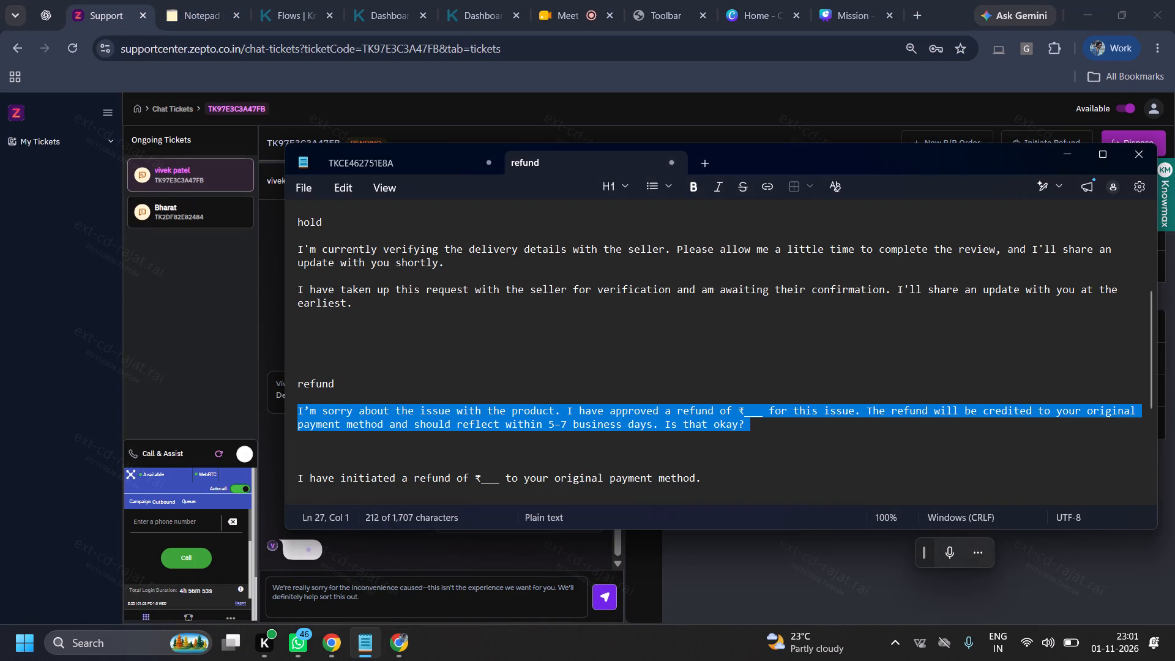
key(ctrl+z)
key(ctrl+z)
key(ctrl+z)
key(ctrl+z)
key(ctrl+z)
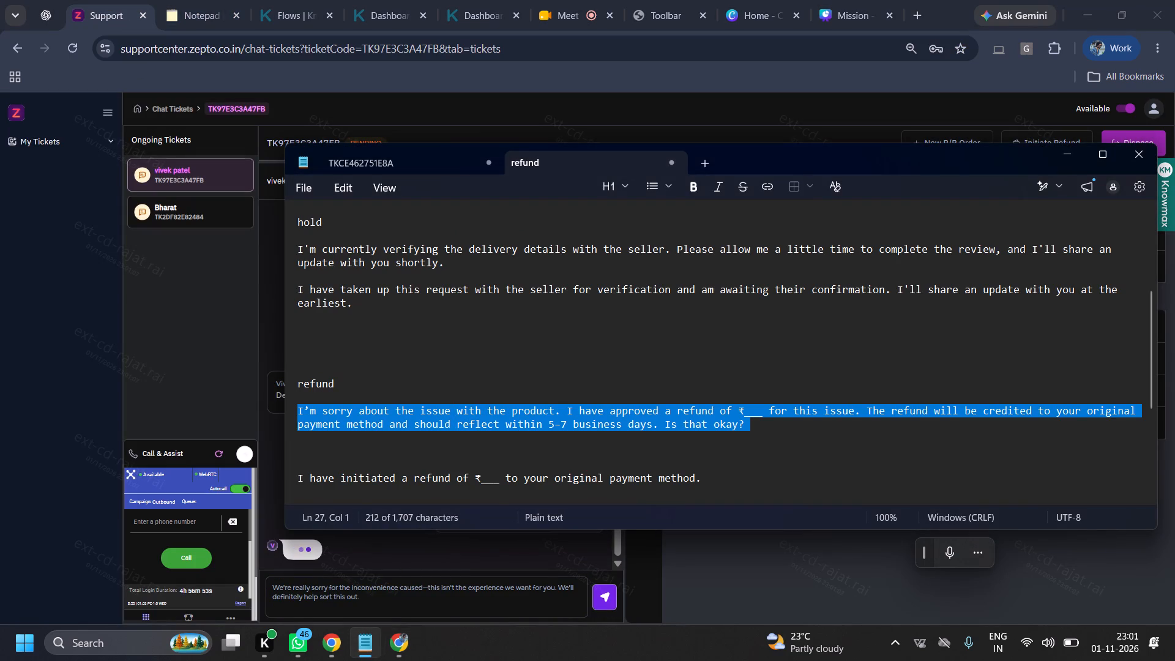
Copy the address confirmation request from the refund notes, send the drafted apology, and send the address request in the same chat.
scroll(444, 365, up, 3)
ctrl+click(444, 365)
click(445, 276)
ctrl+triple_click(446, 294)
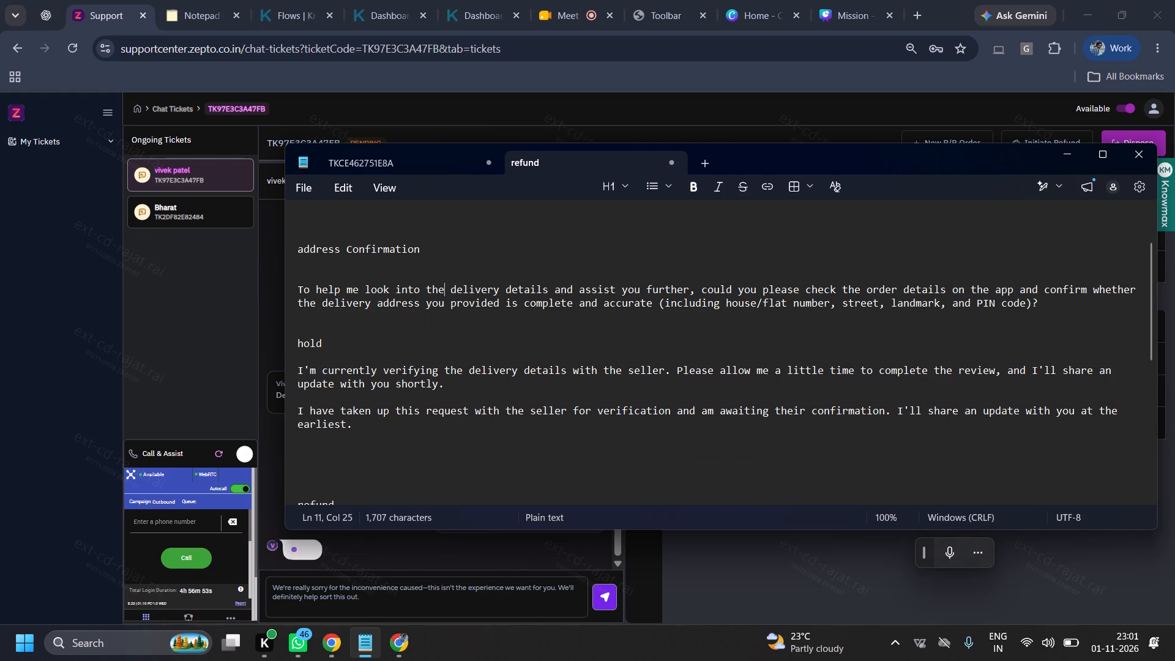
key(ctrl+c)
ctrl+click(187, 327)
ctrl+click(409, 602)
key(ctrl+Return)
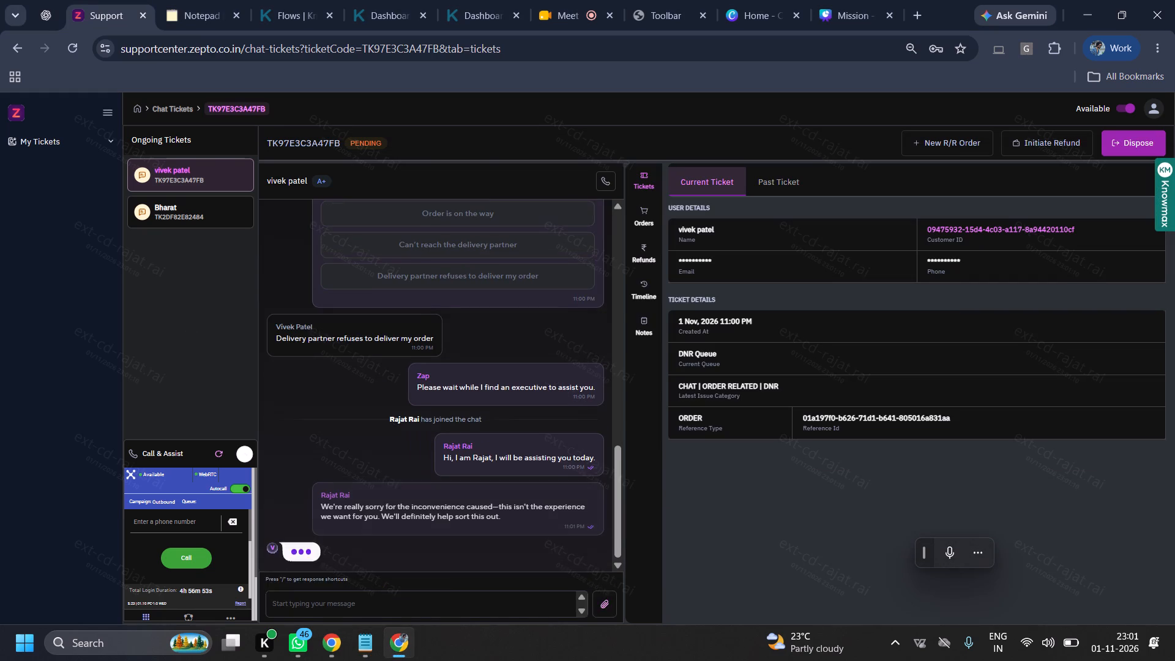
key(ctrl+v)
key(ctrl+Return)
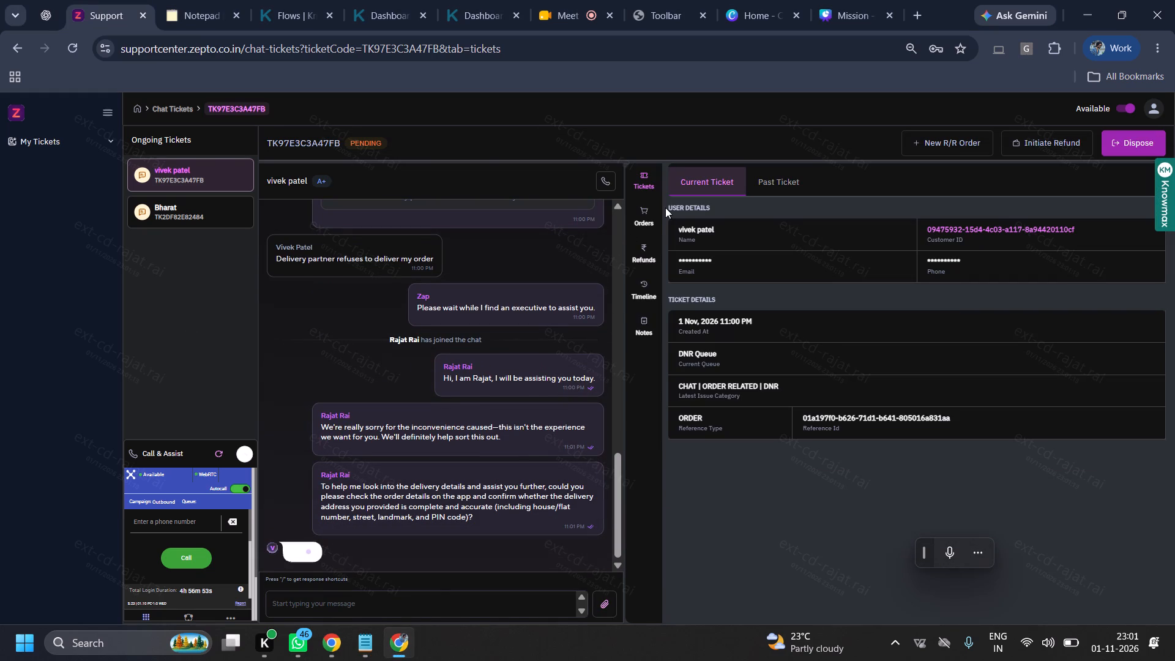
Open the ticket's order details and try to call the rider of shipment 1.
click(665, 207)
click(660, 211)
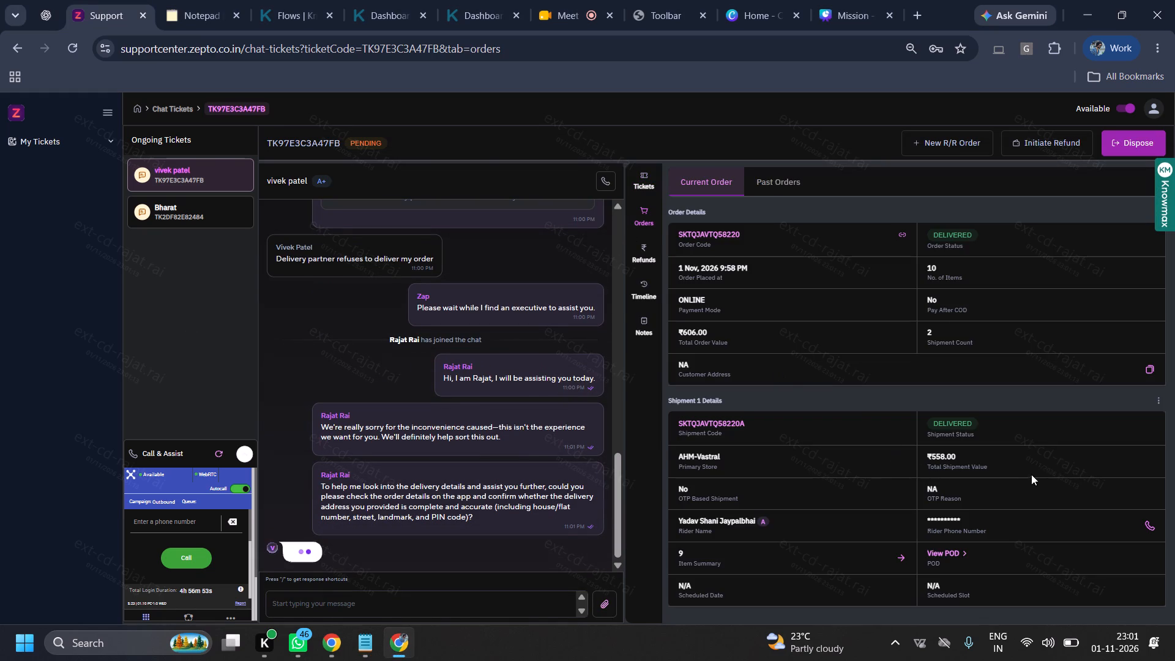
click(1149, 528)
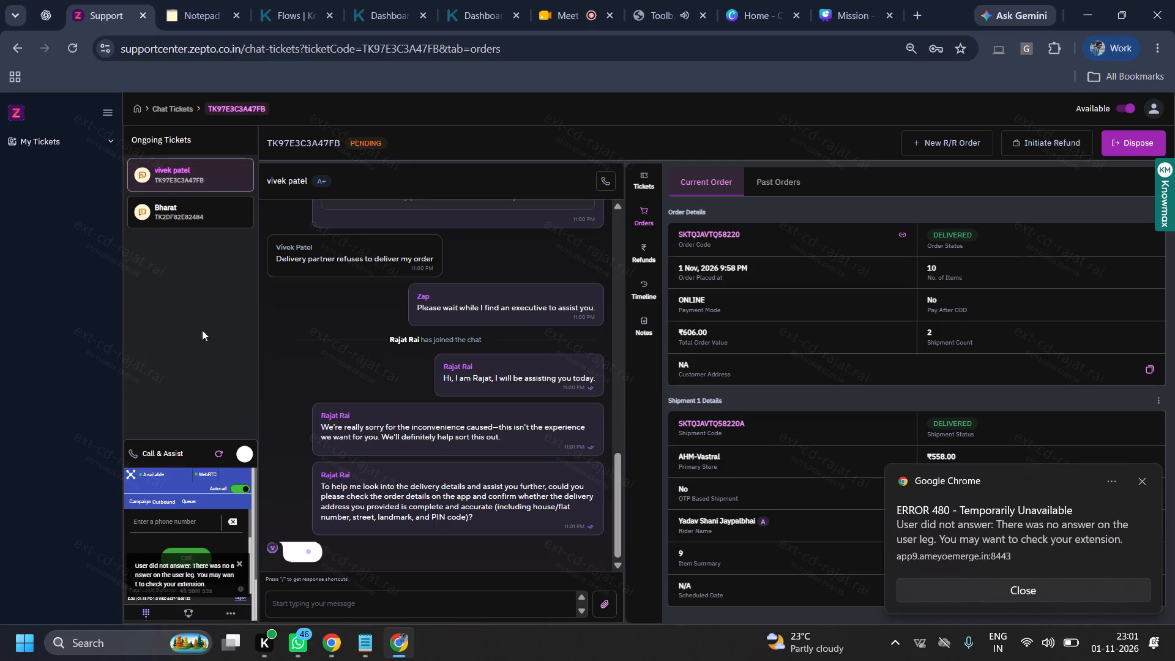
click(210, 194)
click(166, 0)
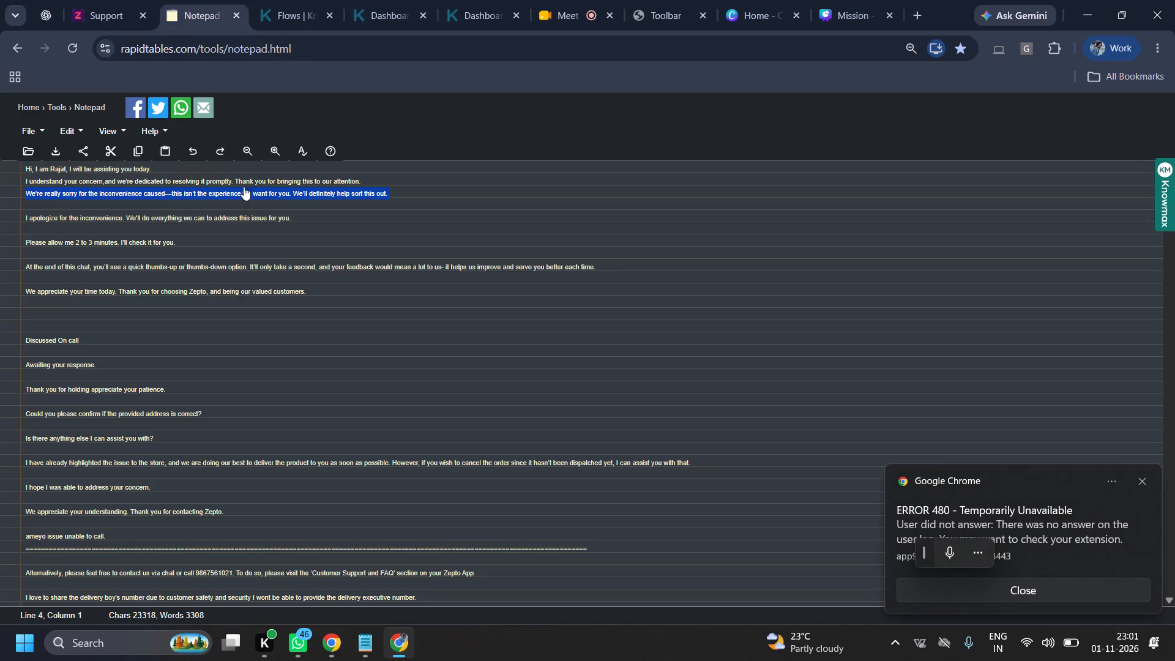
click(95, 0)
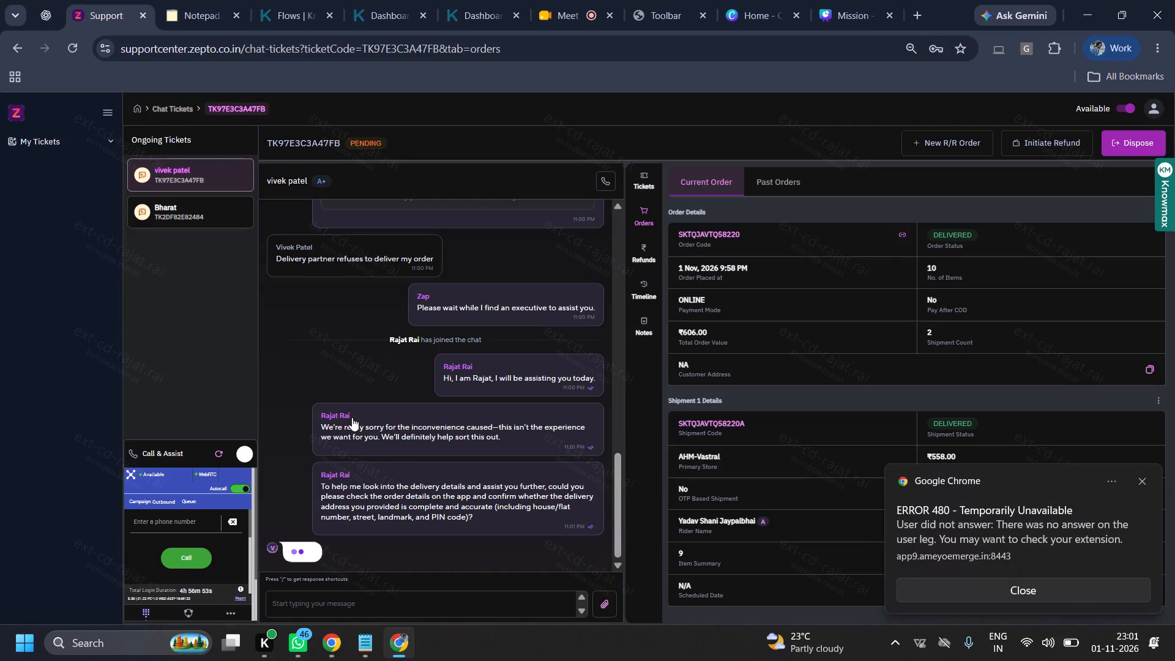
click(195, 225)
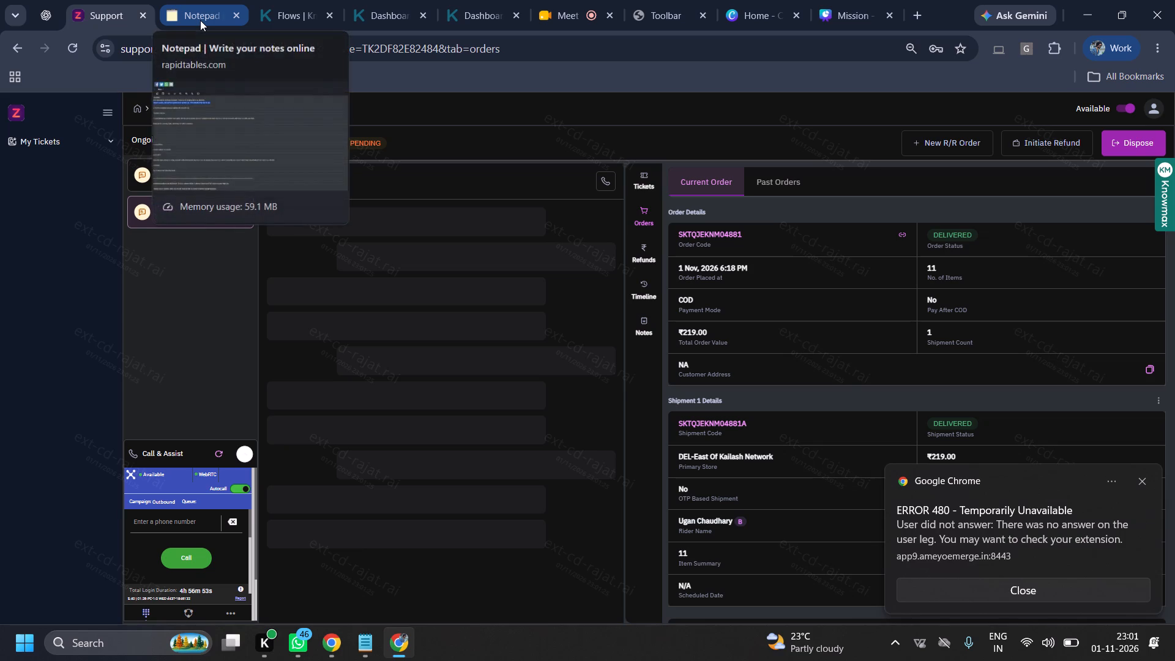
click(239, 0)
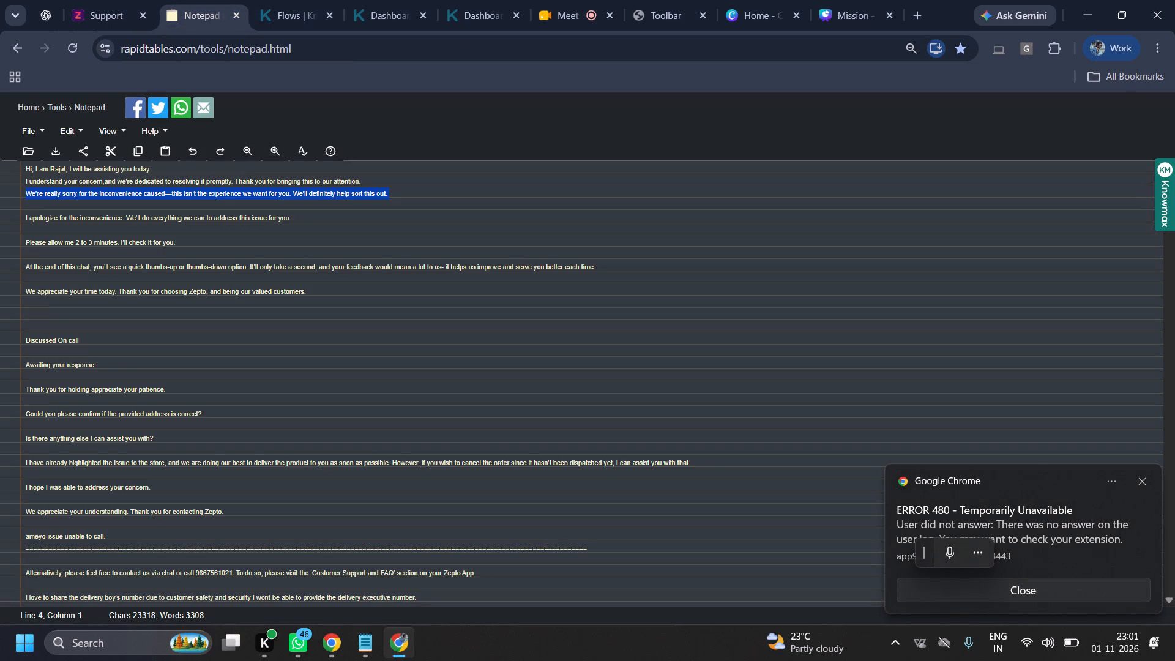
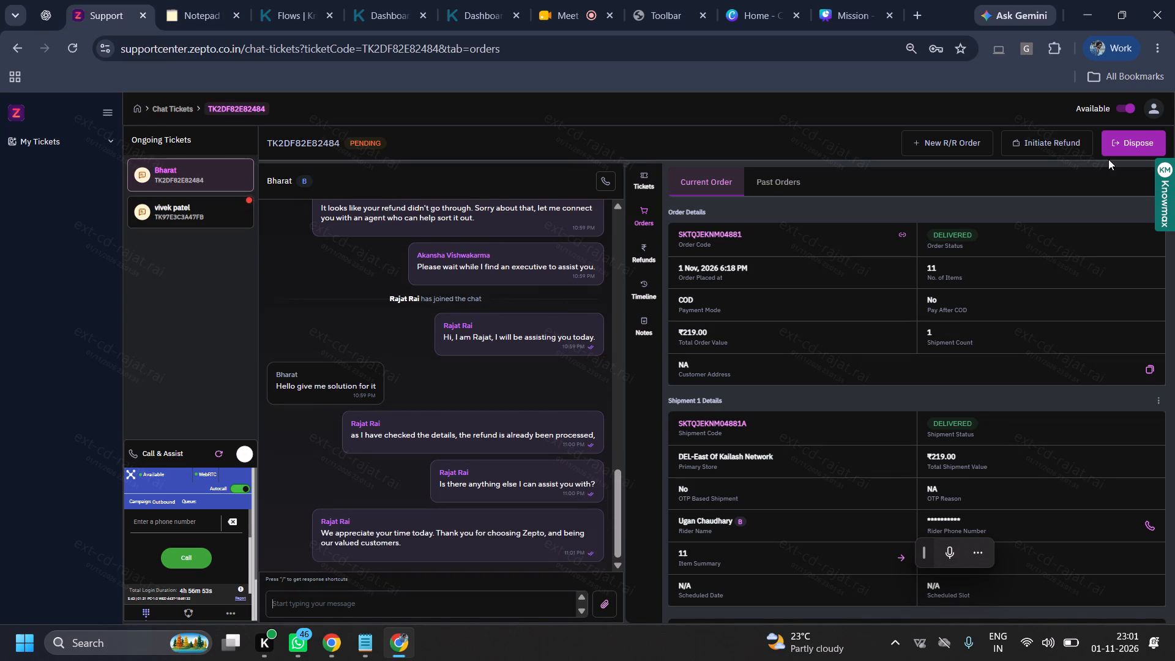
click(1103, 155)
click(956, 151)
click(1046, 399)
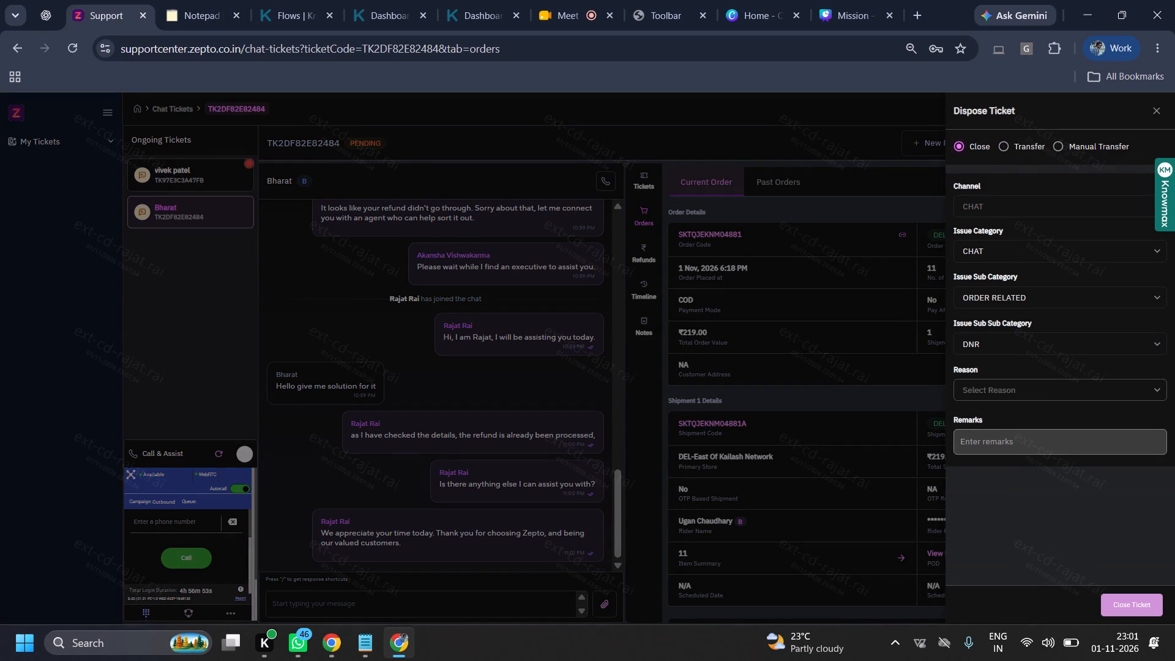
click(1040, 394)
text(oth)
click(990, 448)
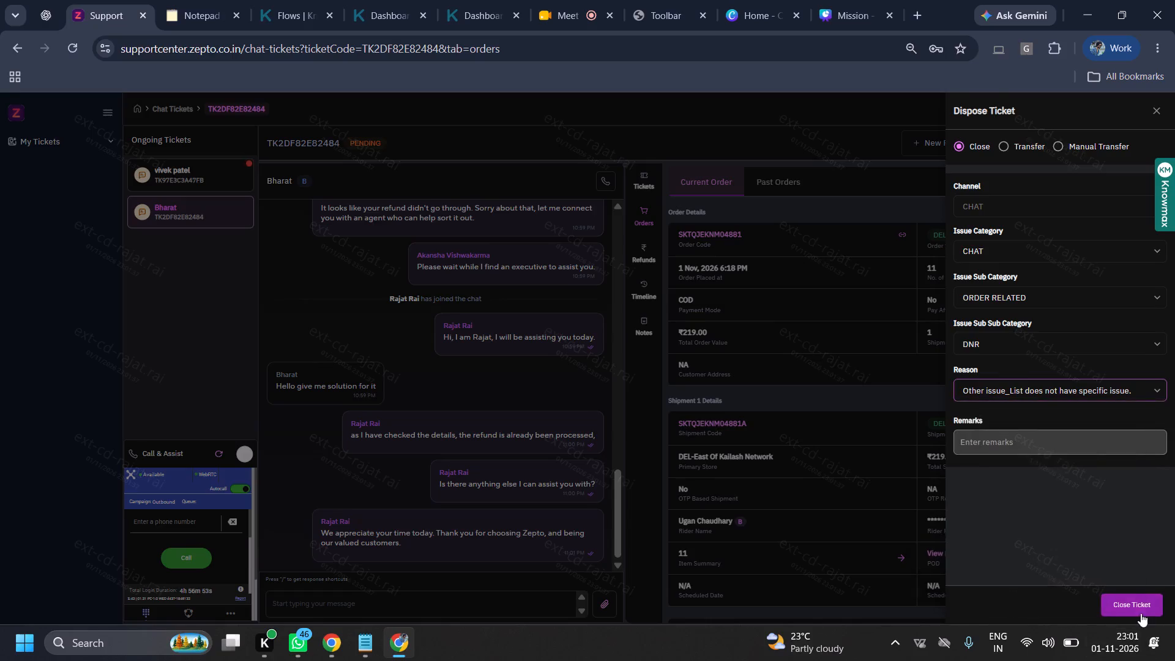
click(1141, 613)
click(635, 392)
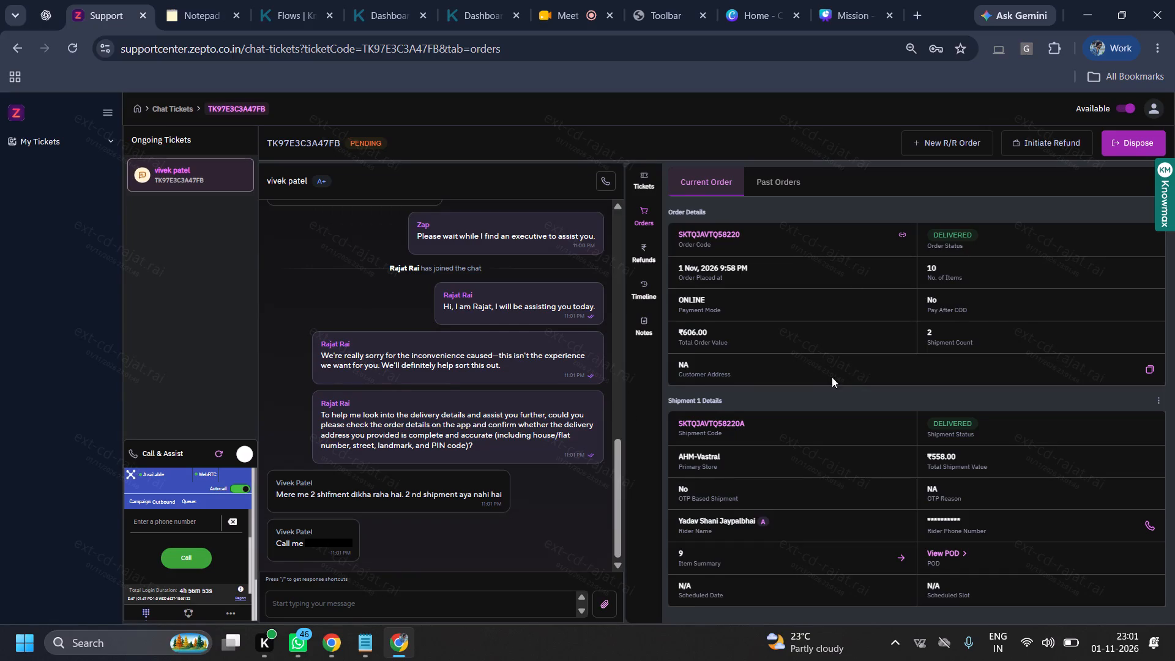
scroll(829, 381, down, 3)
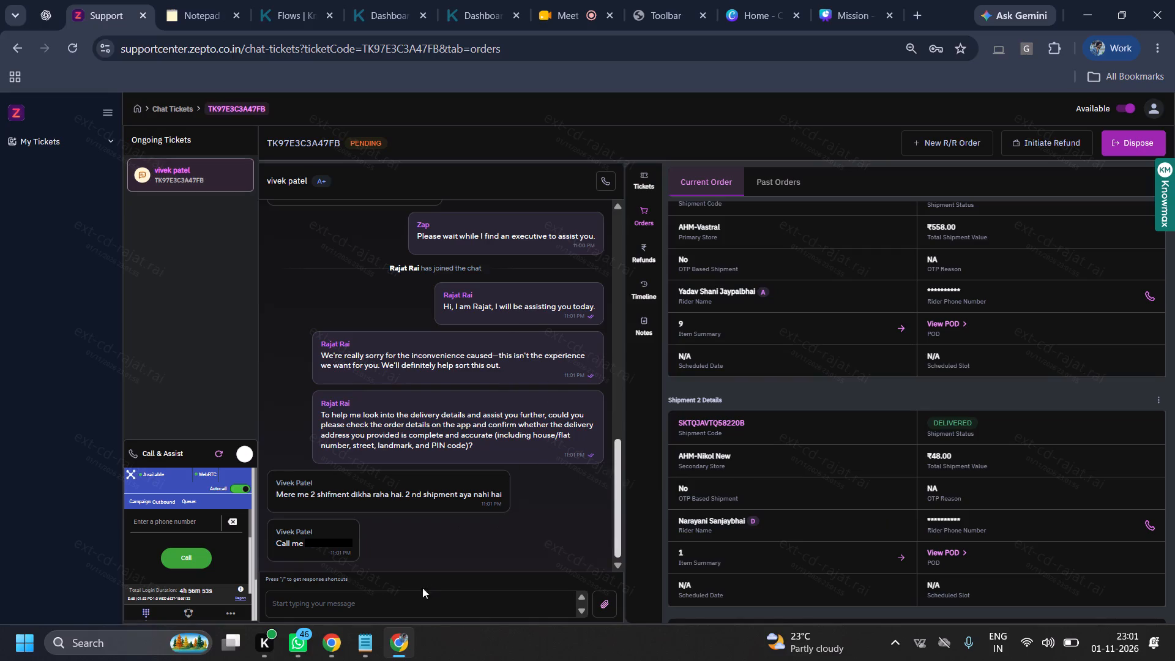
click(371, 651)
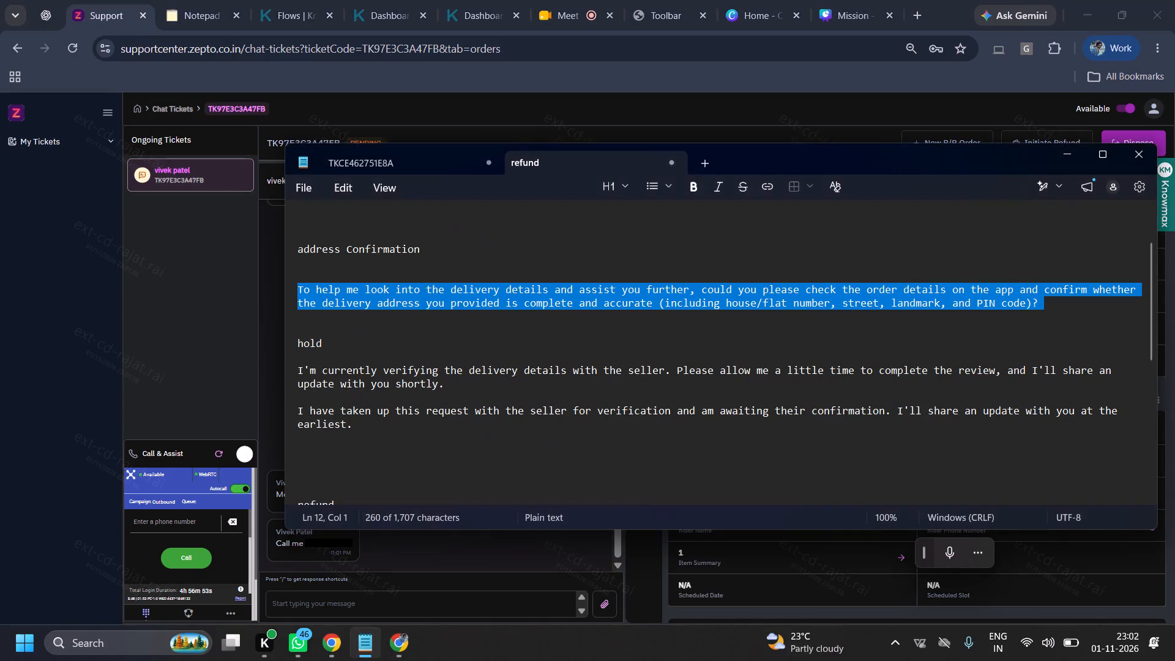
ctrl+double_click(490, 366)
key(ctrl+c)
ctrl+double_click(454, 370)
key(ctrl+c)
ctrl+click(420, 363)
ctrl+double_click(416, 363)
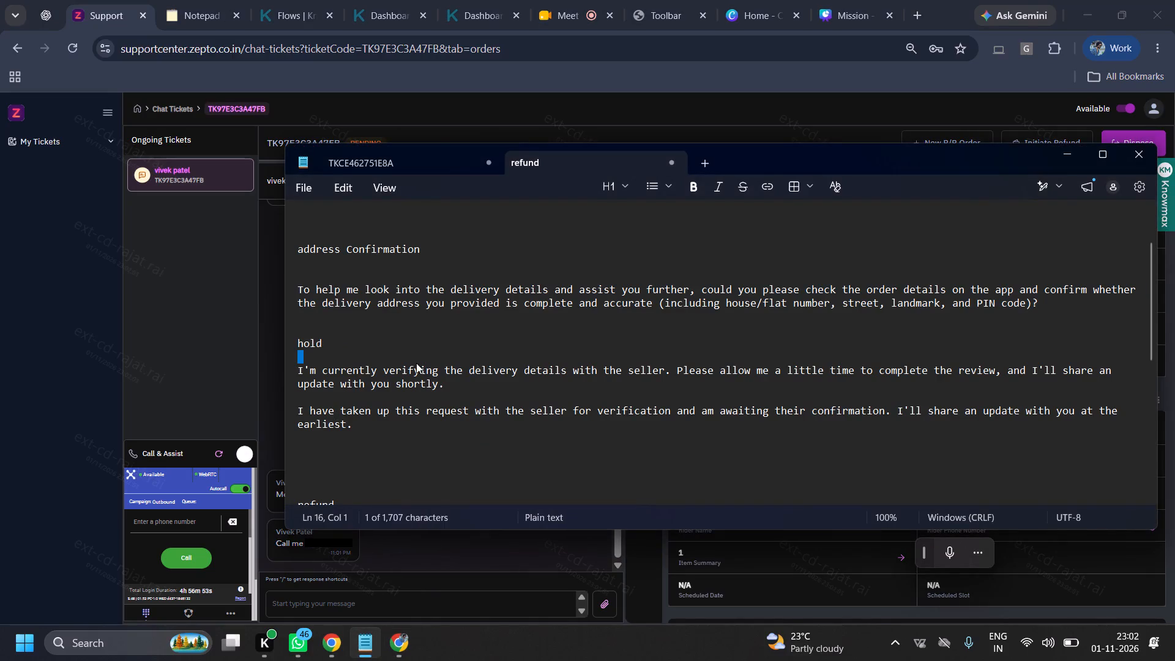
ctrl+triple_click(414, 367)
key(ctrl+c)
ctrl+click(177, 363)
ctrl+click(390, 613)
key(ctrl+v)
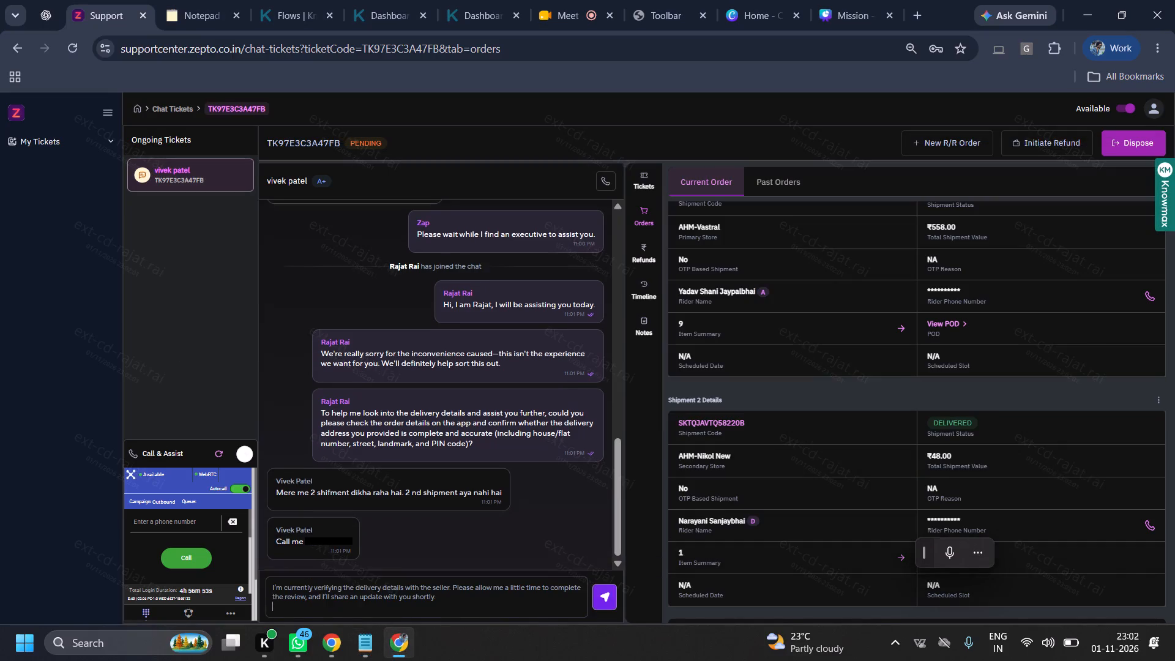
key(Return)
scroll(747, 398, up, 2)
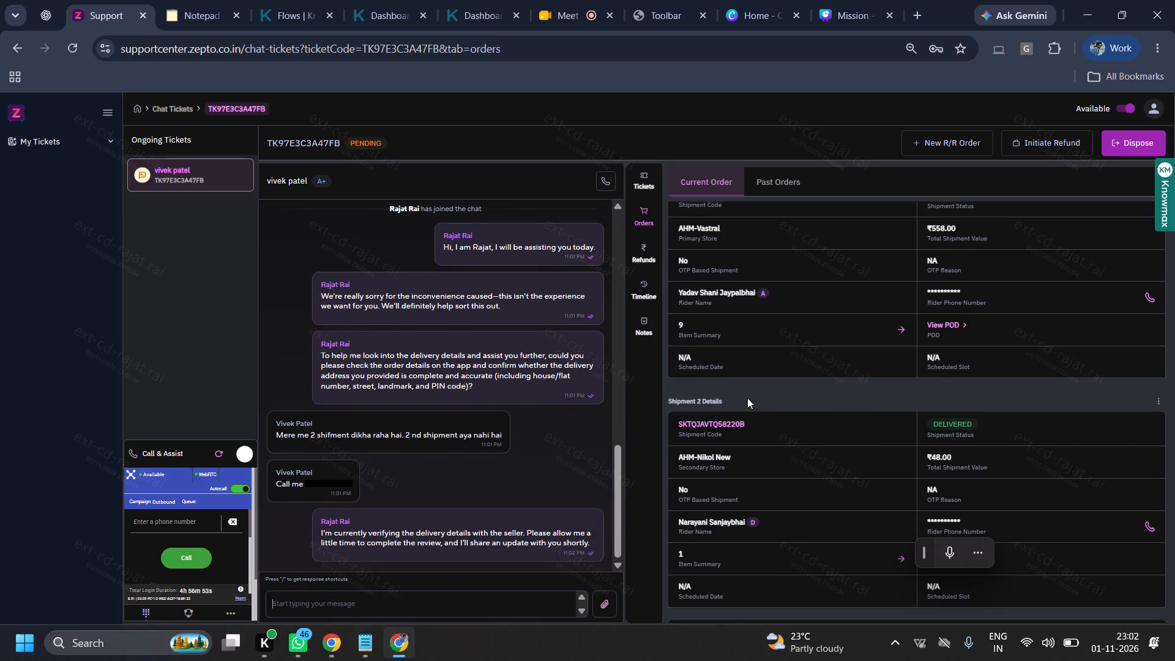
scroll(747, 398, up, 7)
click(641, 181)
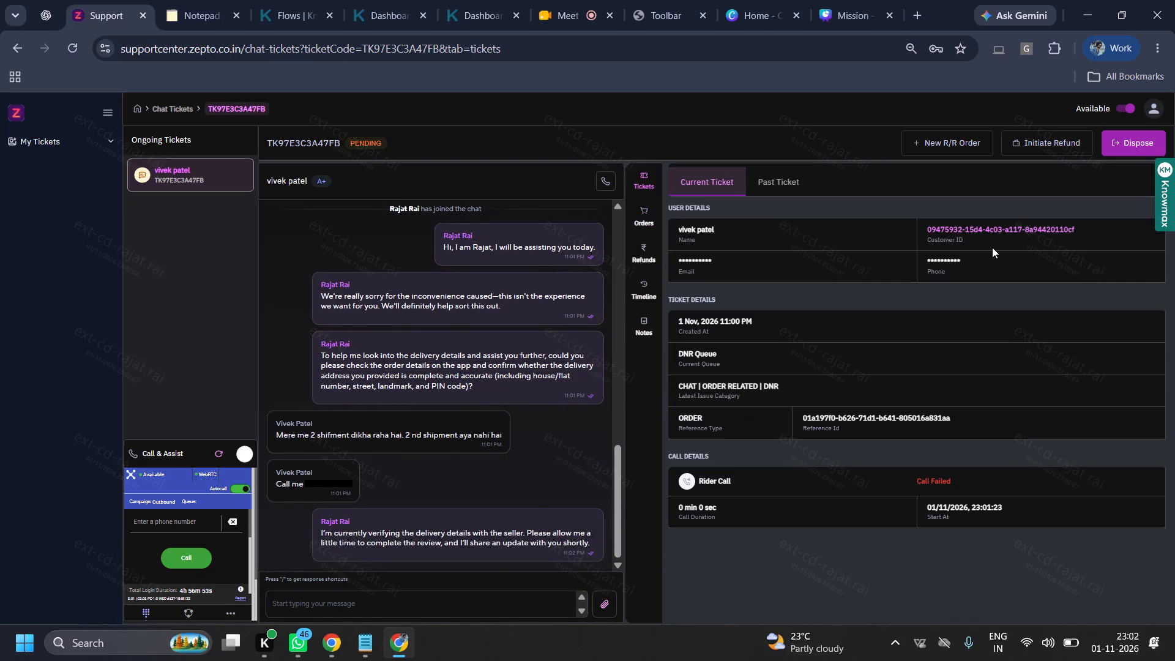
Switch to the Mission presentation in Canva and place the "MARKETING STRATEGY" heading just below the photo on page 3.
click(822, 0)
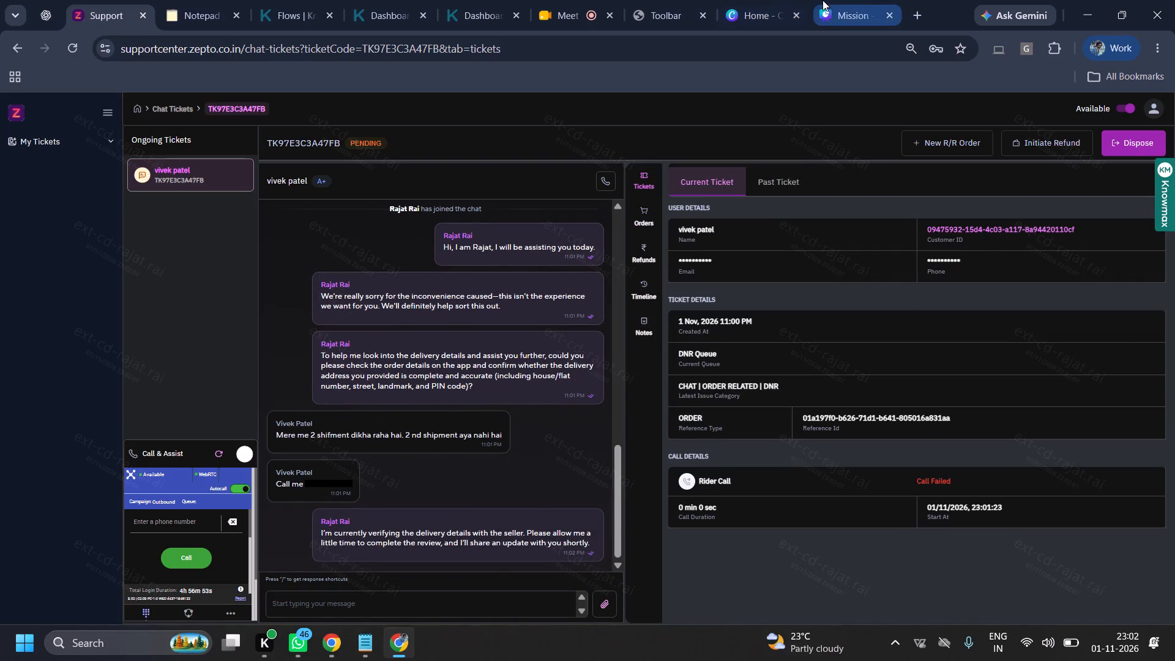
drag(739, 468, 798, 416)
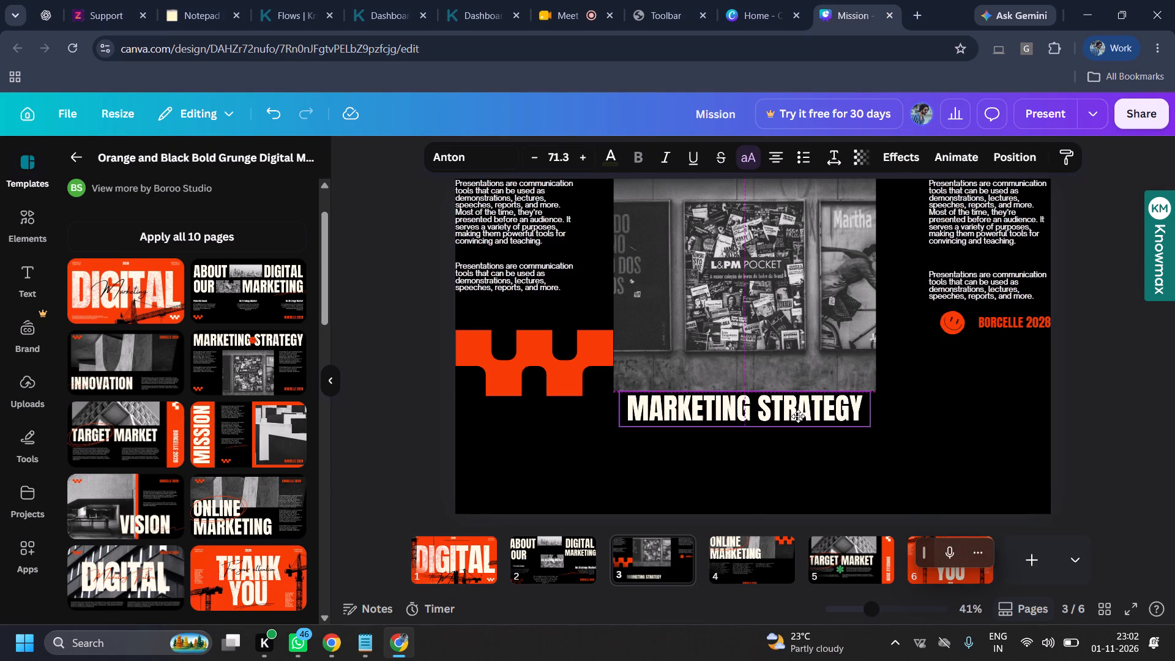
drag(798, 416, 791, 425)
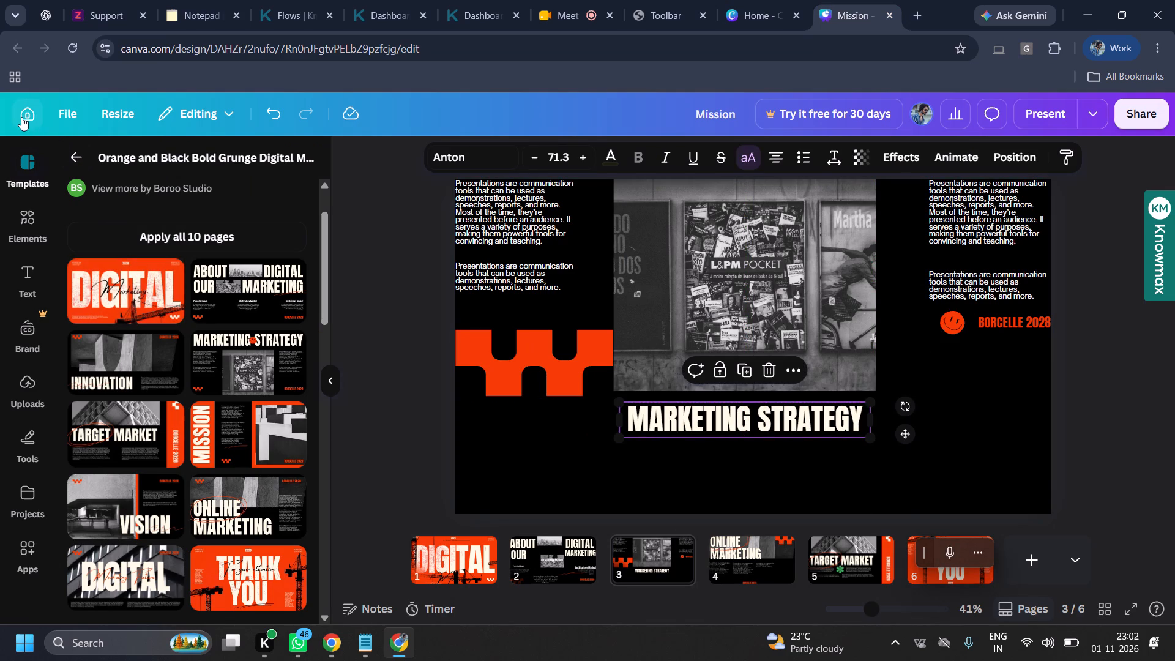
Return to the Canva home page and create a new blank presentation.
click(21, 117)
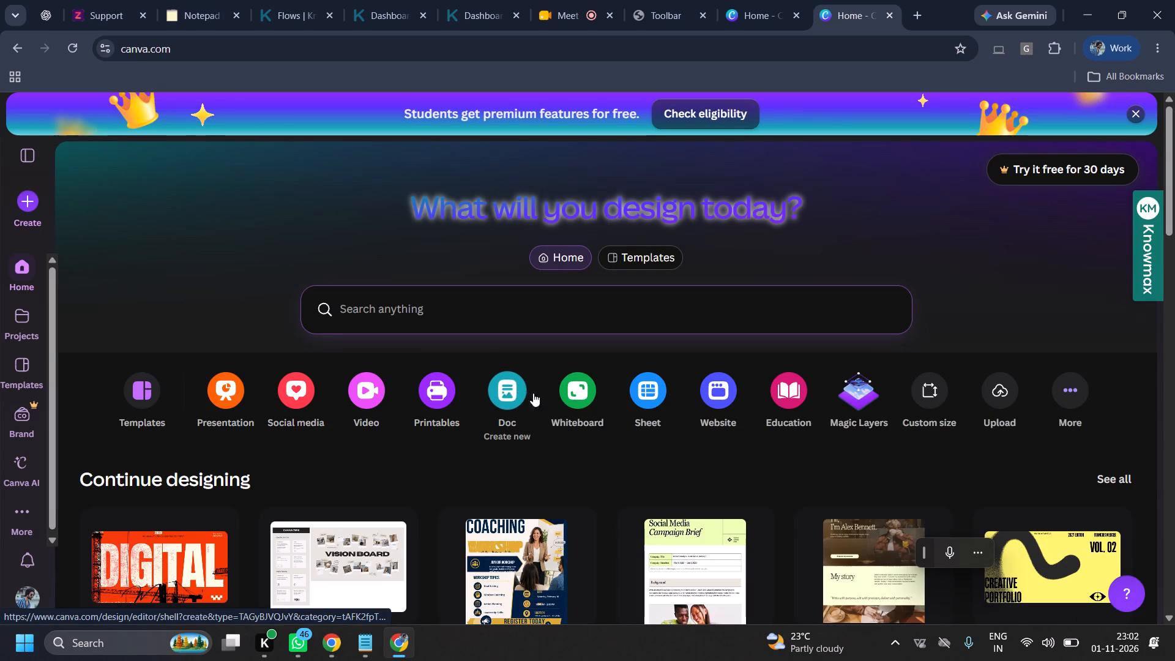
scroll(542, 406, down, 2)
scroll(499, 379, up, 3)
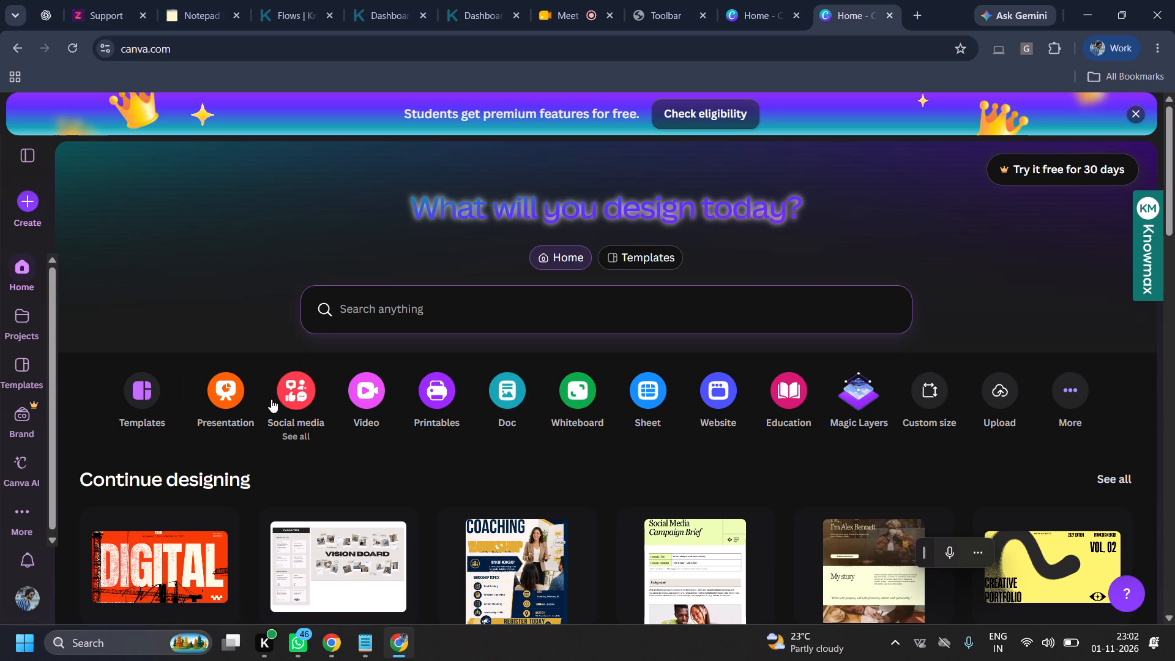
click(232, 397)
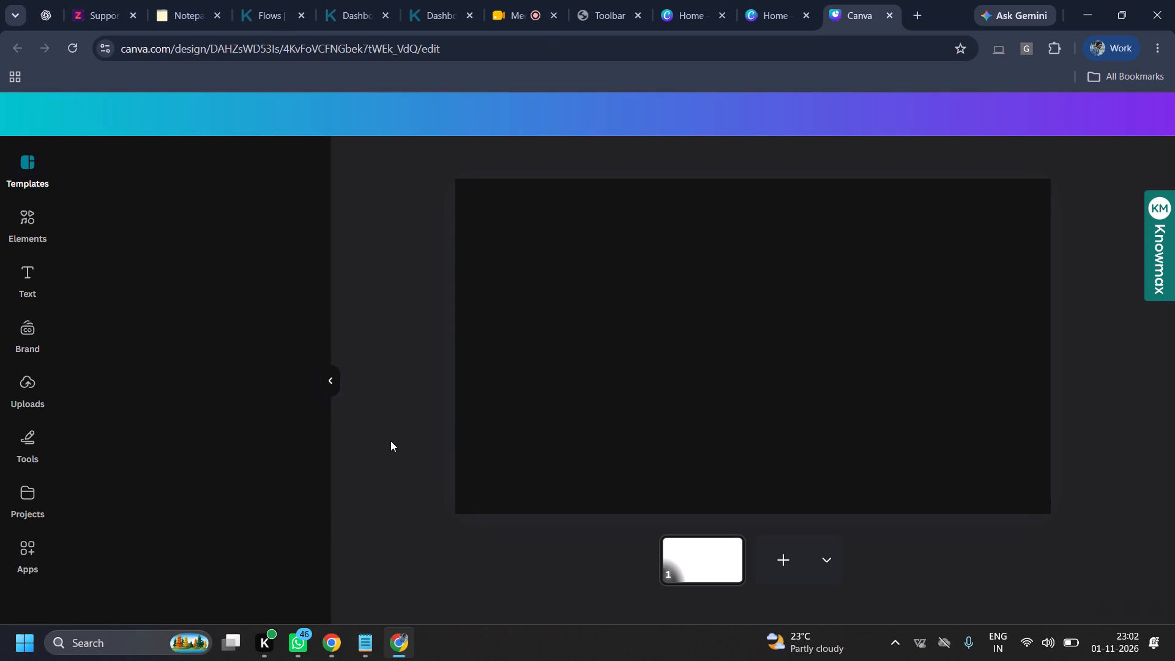
Add blank pages to the new presentation until it has six pages.
triple_click(787, 554)
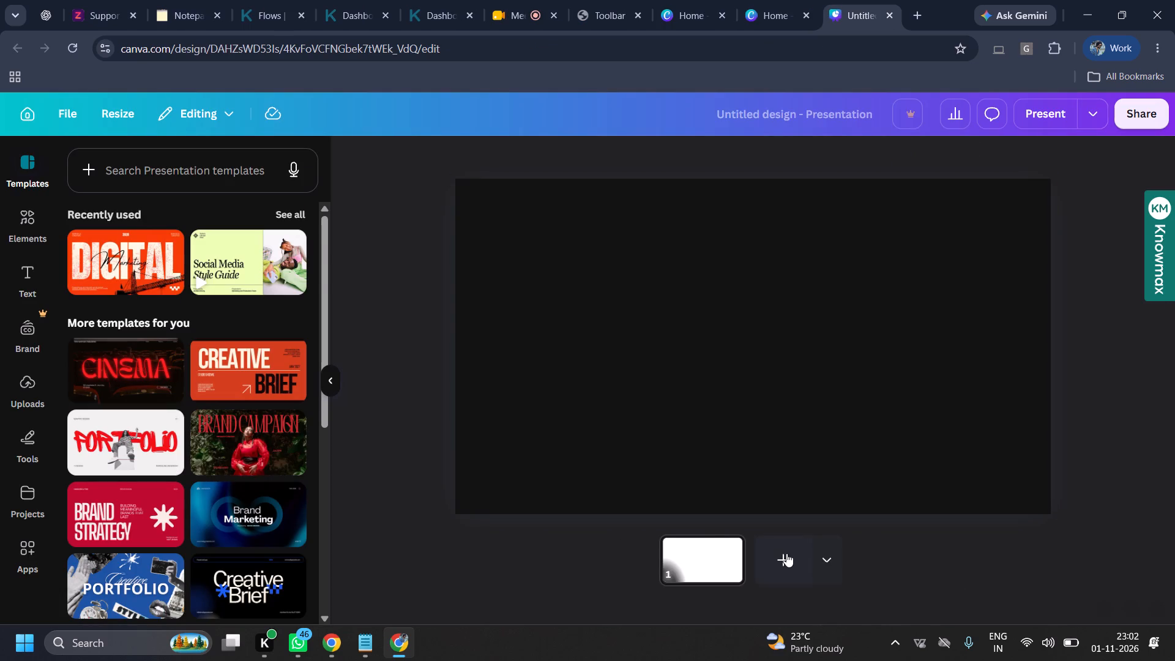
click(838, 566)
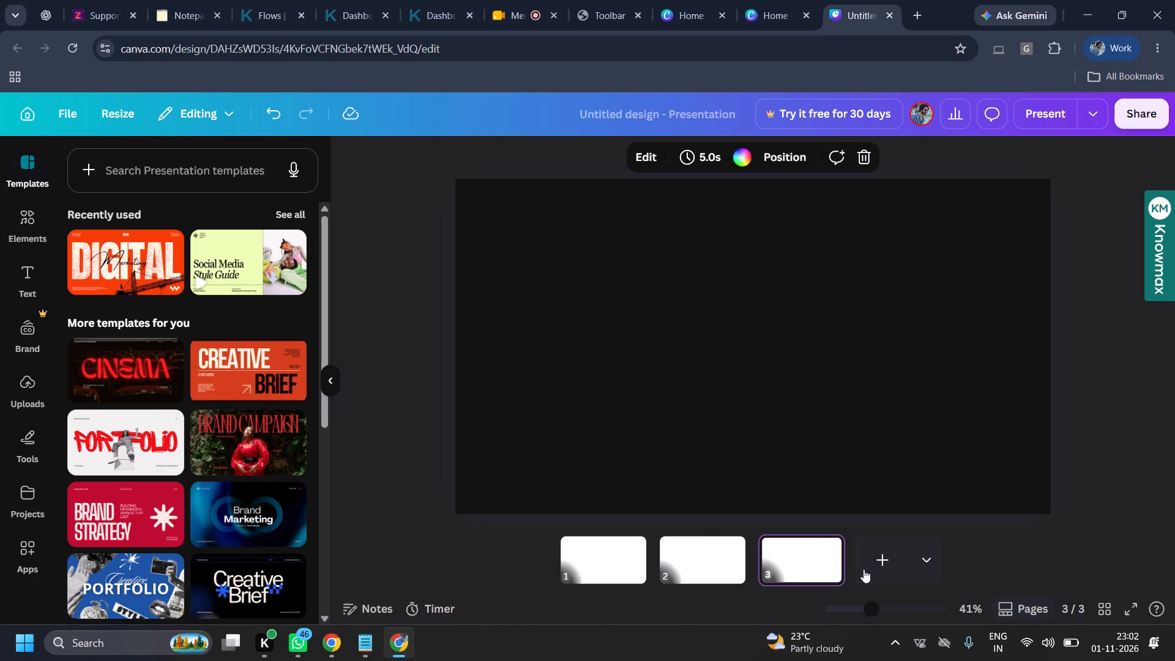
click(865, 569)
click(927, 563)
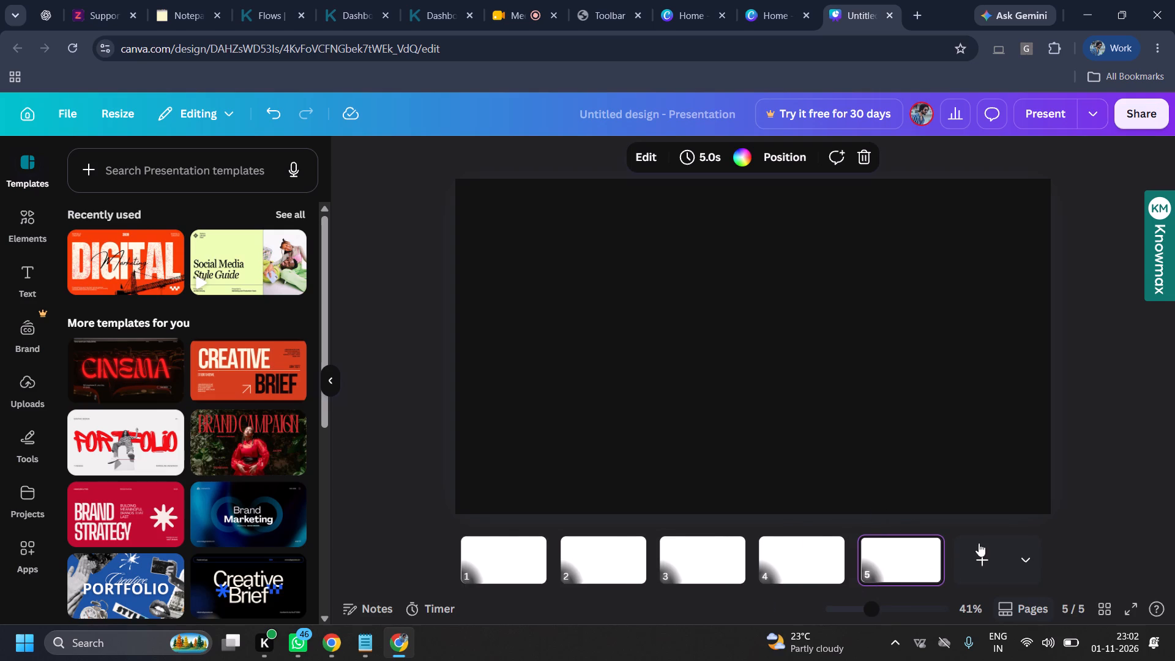
click(988, 539)
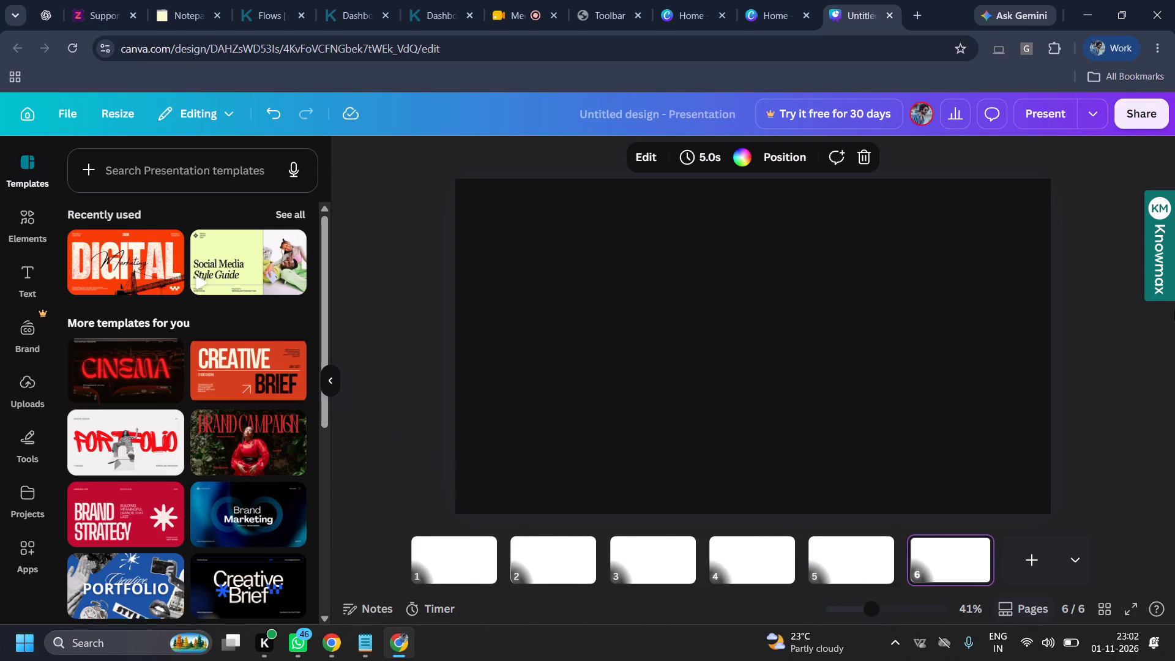
Apply the CINEMA cover page from the Red Black Neon Cinema Presentation template to page 6.
click(132, 364)
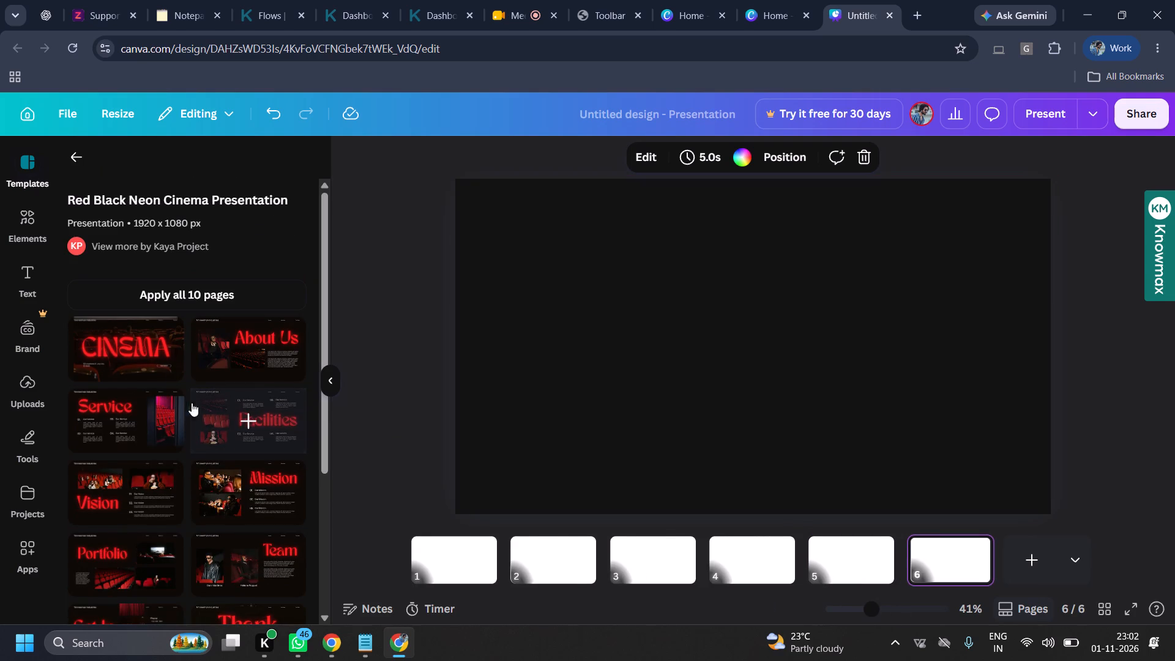
click(130, 348)
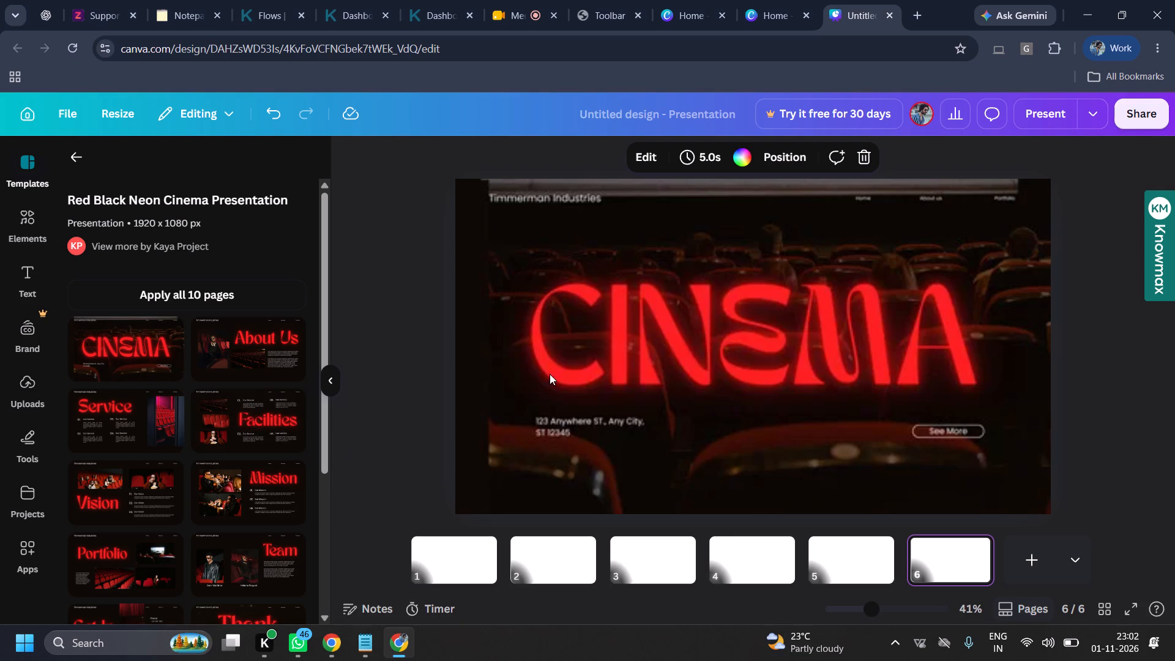
Move the "CINEMA" title up on page 6, shrink it to about font size 221, and shift it slightly right.
drag(668, 348, 678, 325)
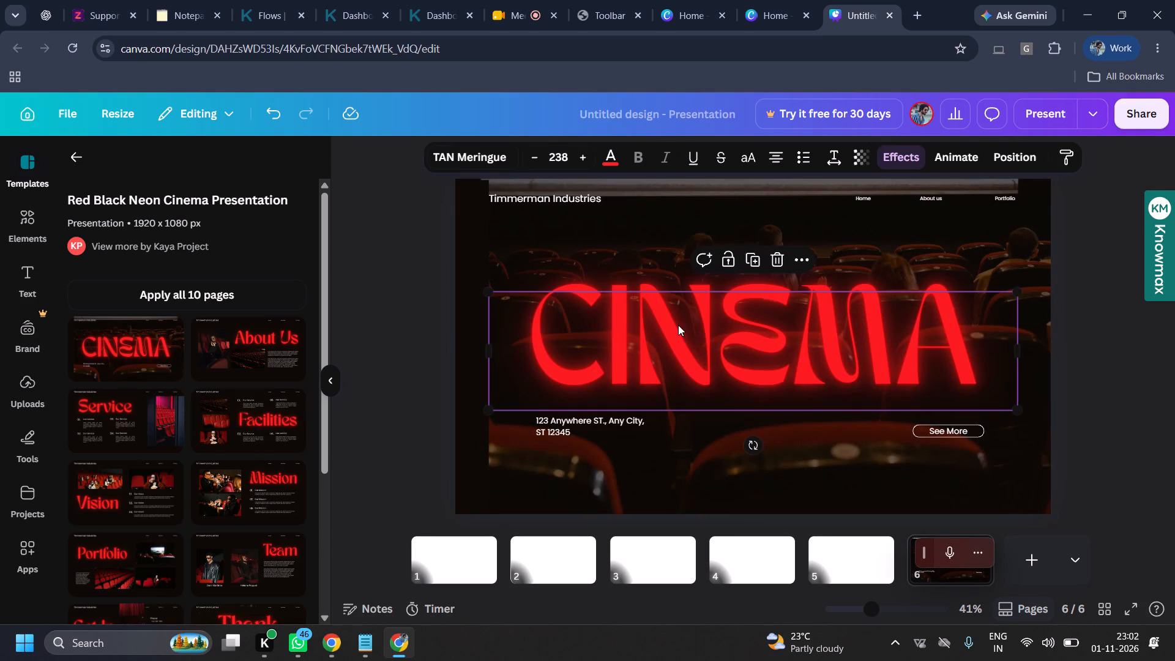
drag(678, 325, 663, 299)
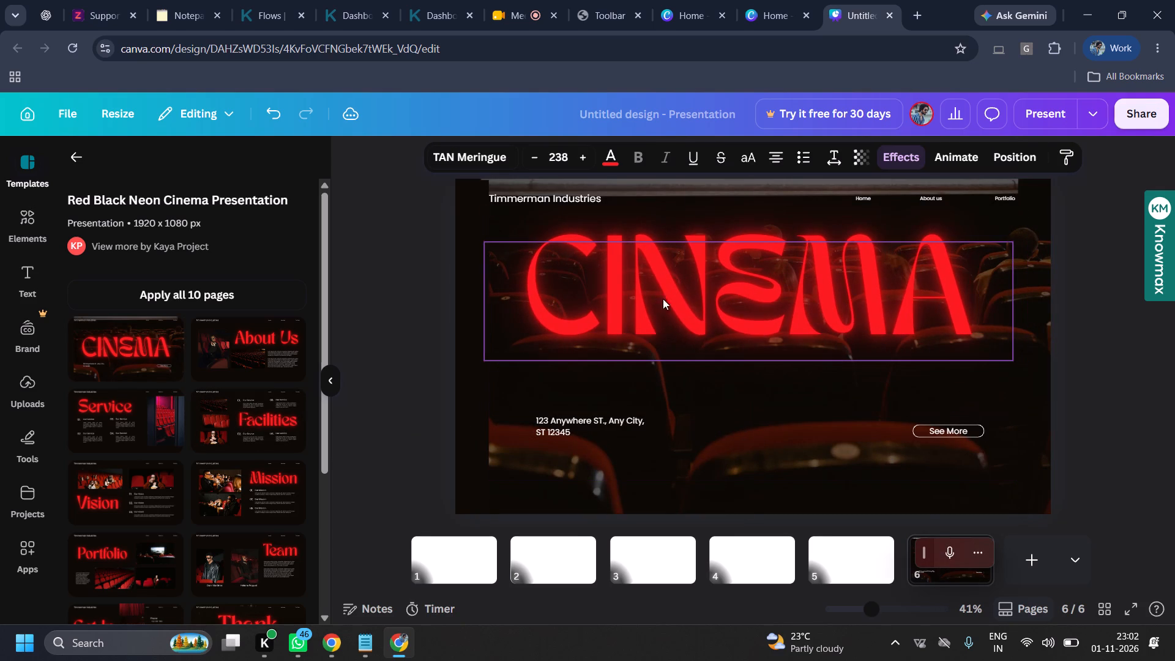
drag(1012, 357, 1005, 357)
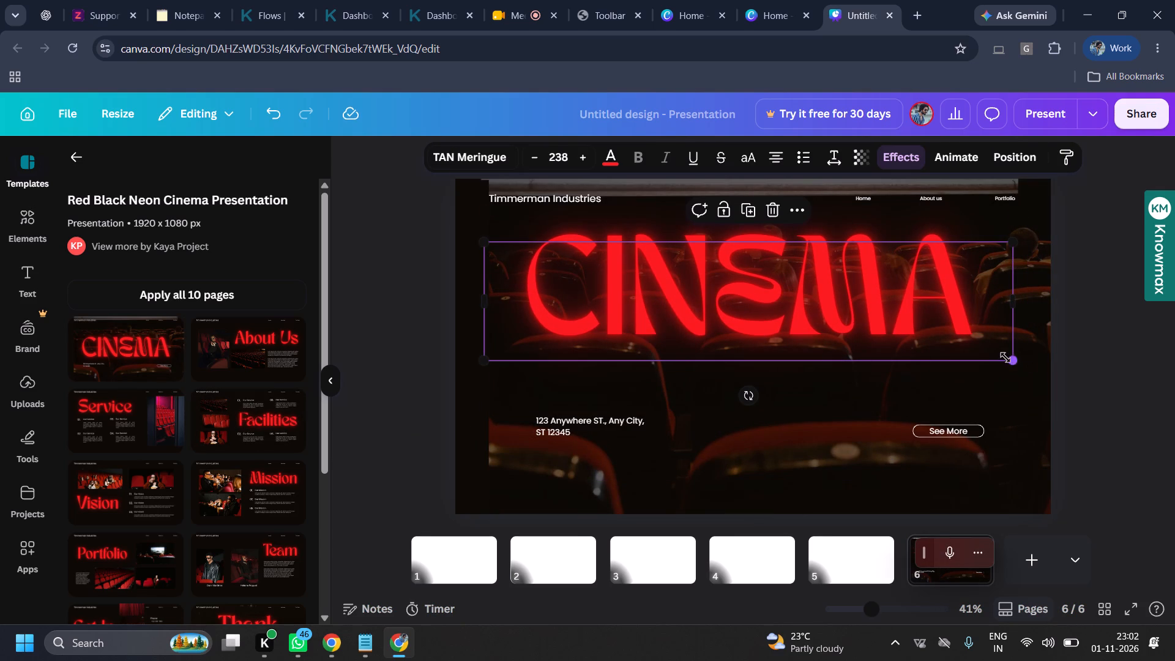
drag(1005, 357, 972, 338)
drag(644, 267, 698, 267)
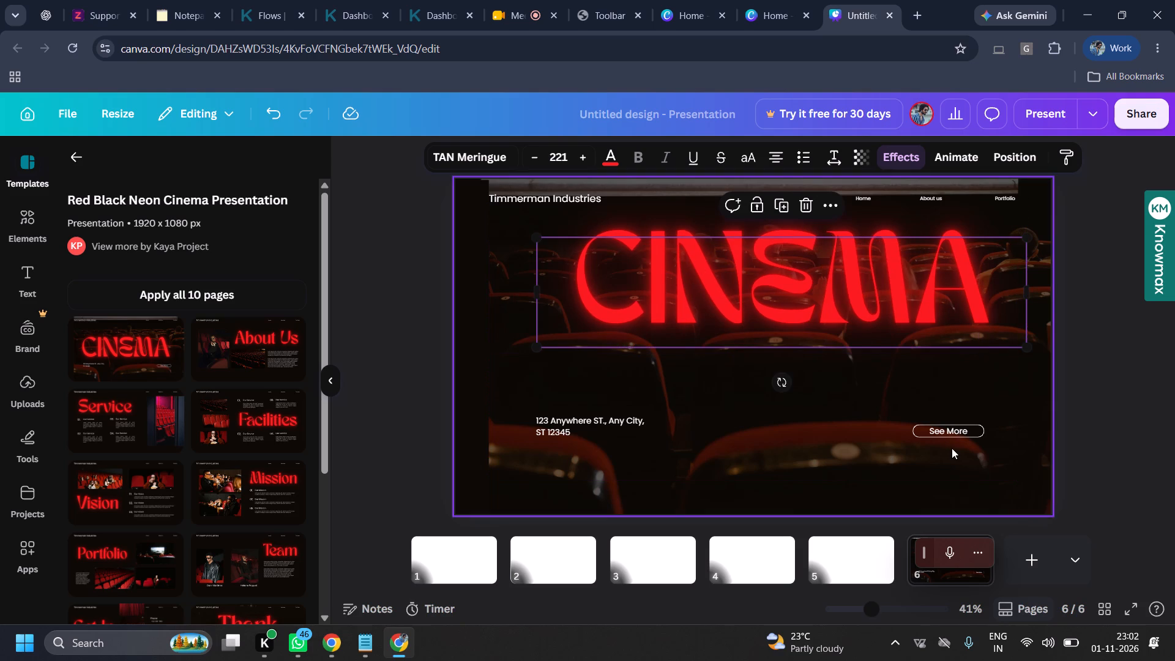
Enlarge the "See More" text on page 6 to about font size 49.4.
click(950, 419)
click(944, 425)
click(944, 433)
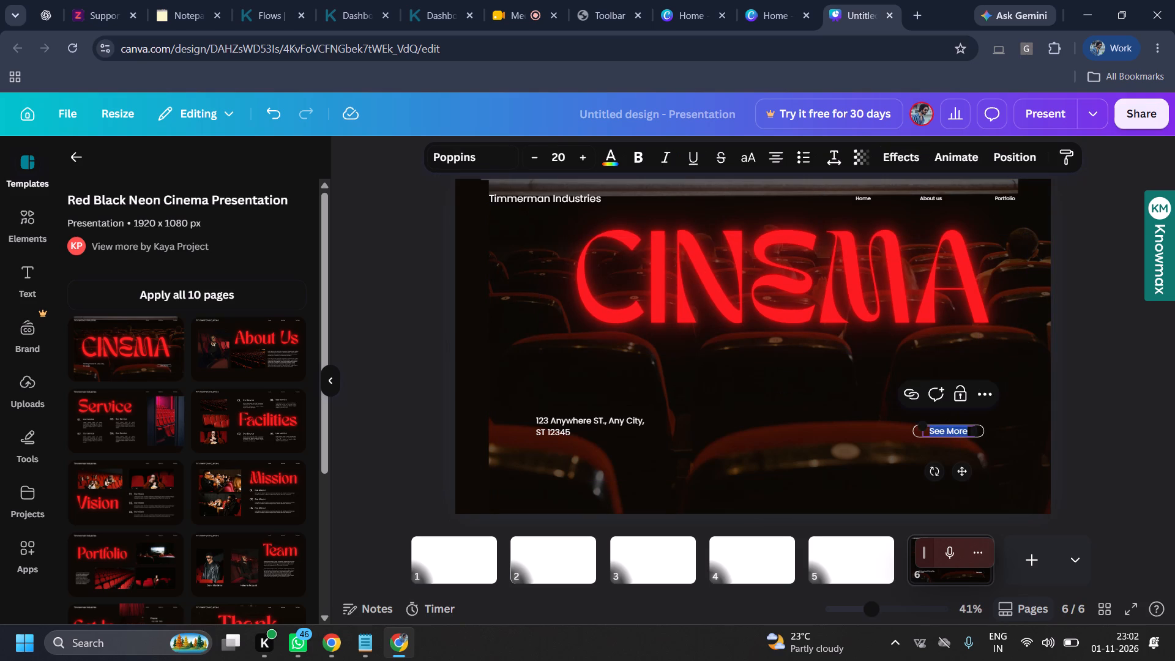
drag(925, 426, 822, 383)
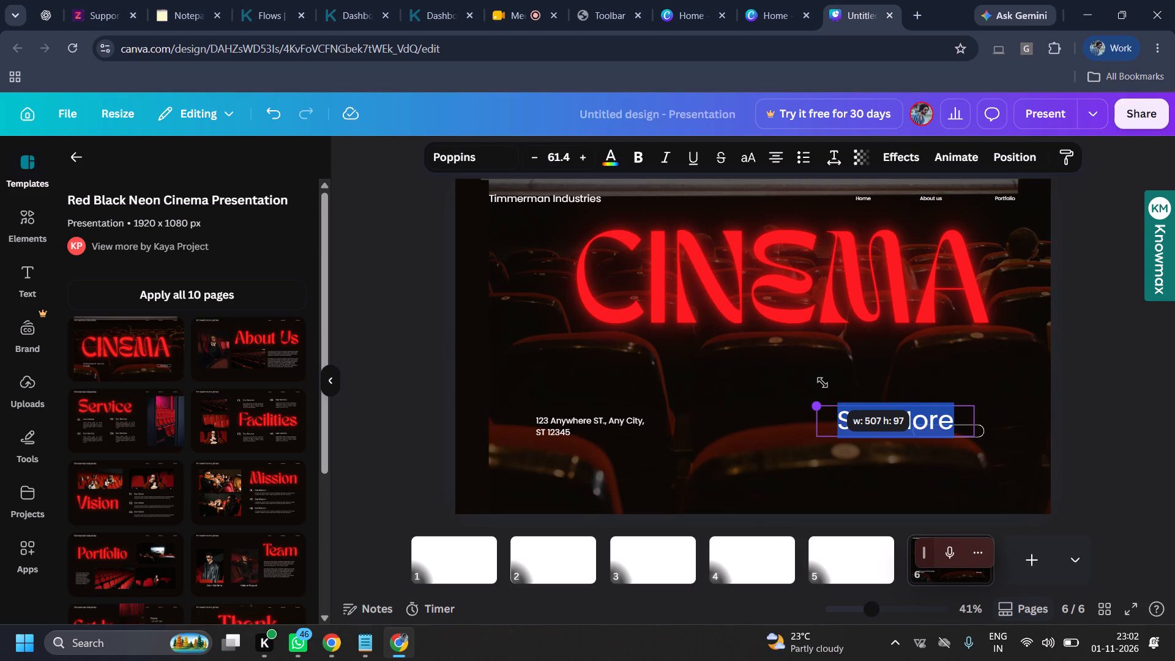
drag(822, 383, 850, 386)
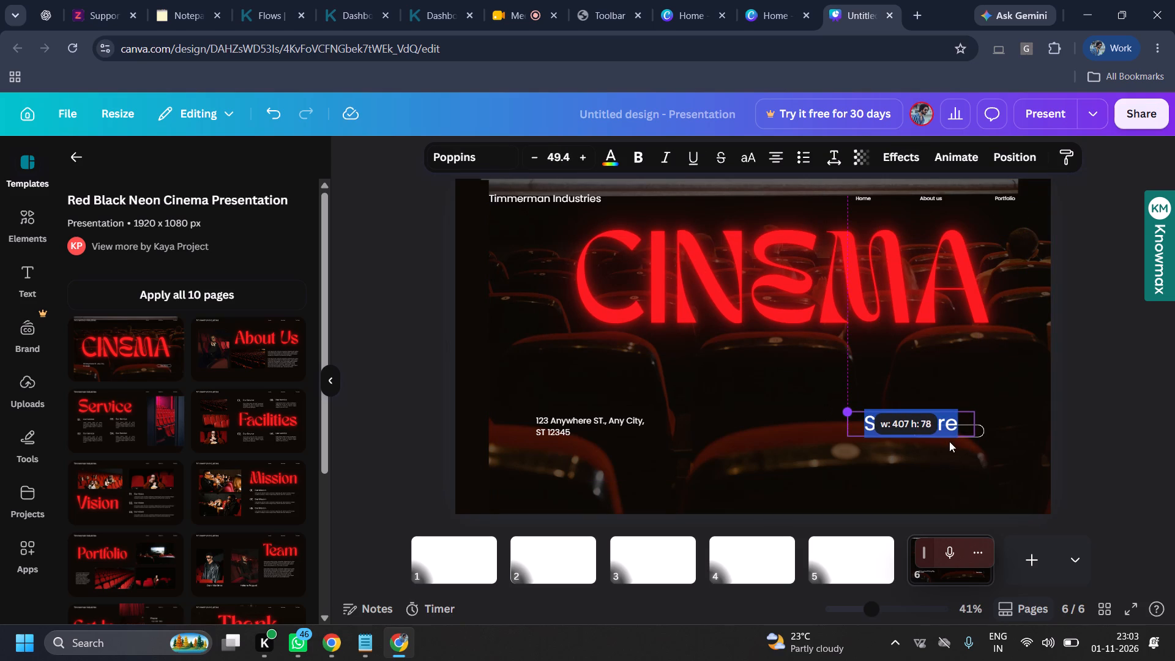
click(978, 433)
click(983, 424)
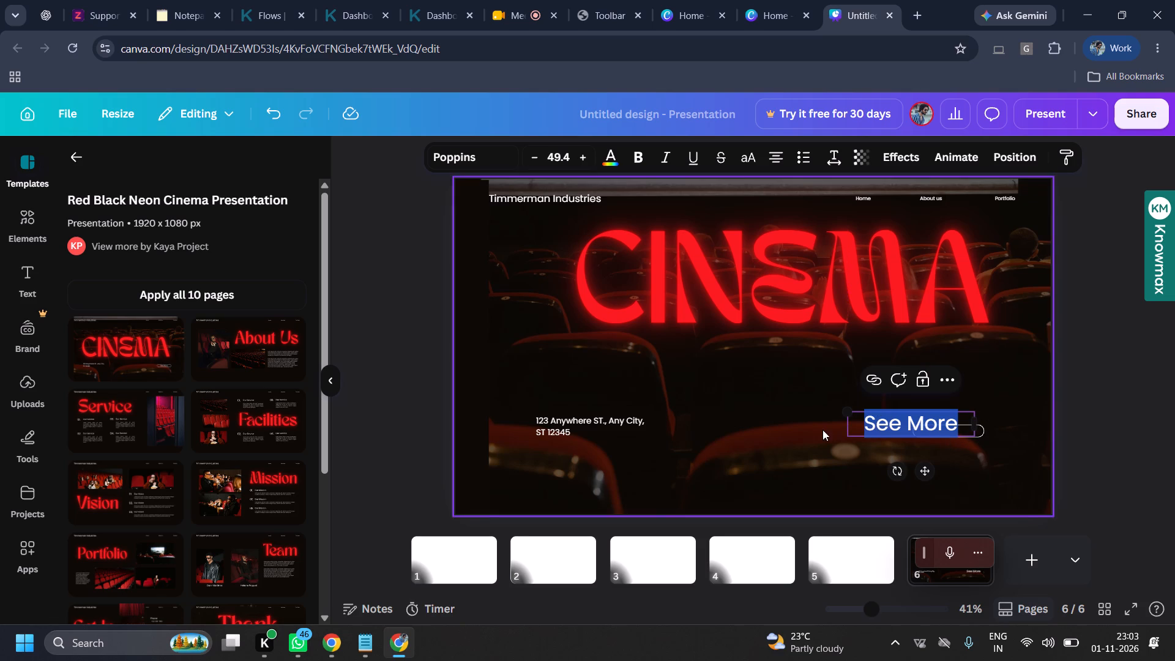
click(822, 430)
Reshape and reposition the rounded outline on page 6 so it frames the enlarged "See More" text with a margin on each side.
click(982, 429)
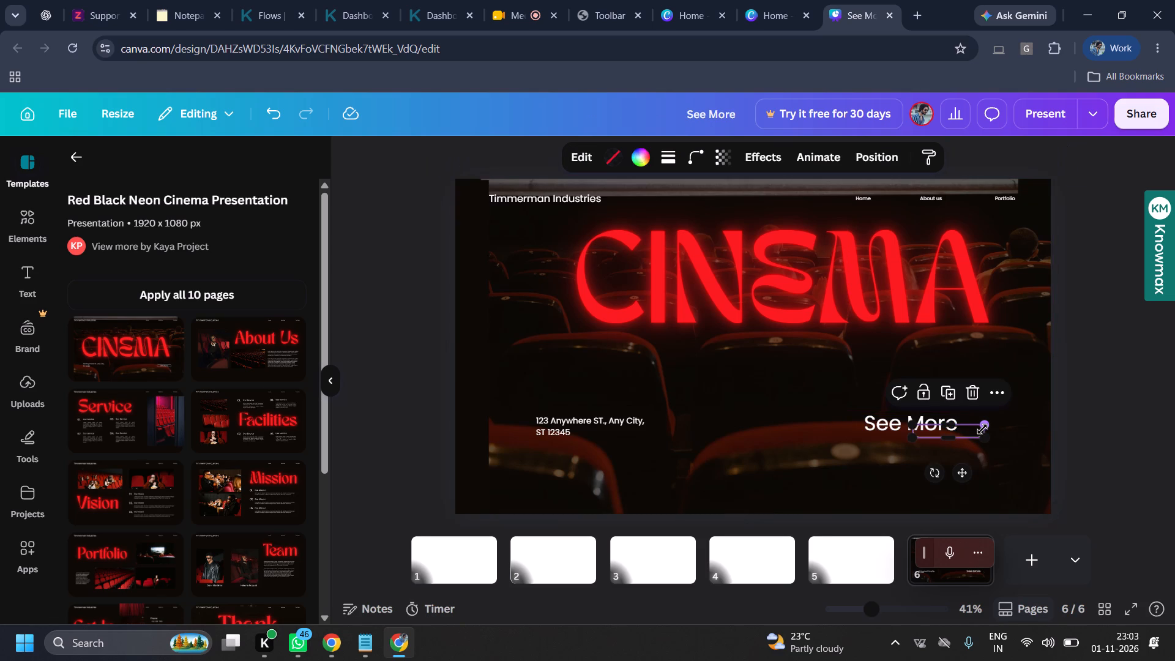
drag(982, 429, 974, 425)
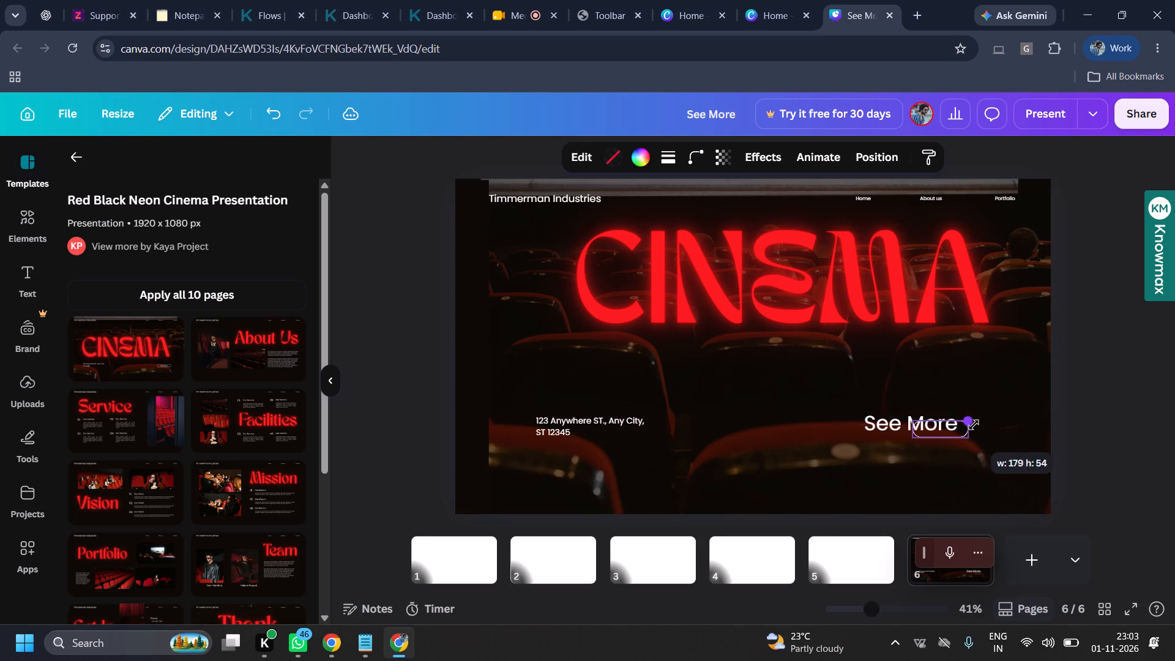
drag(974, 425, 1010, 397)
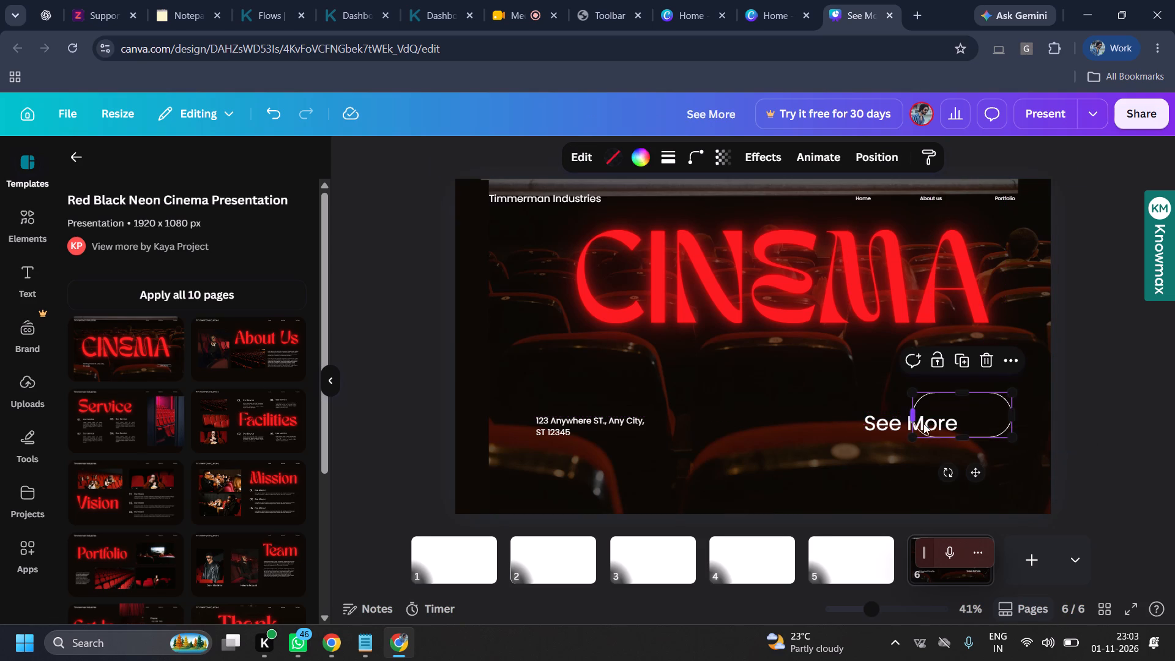
drag(961, 423, 911, 425)
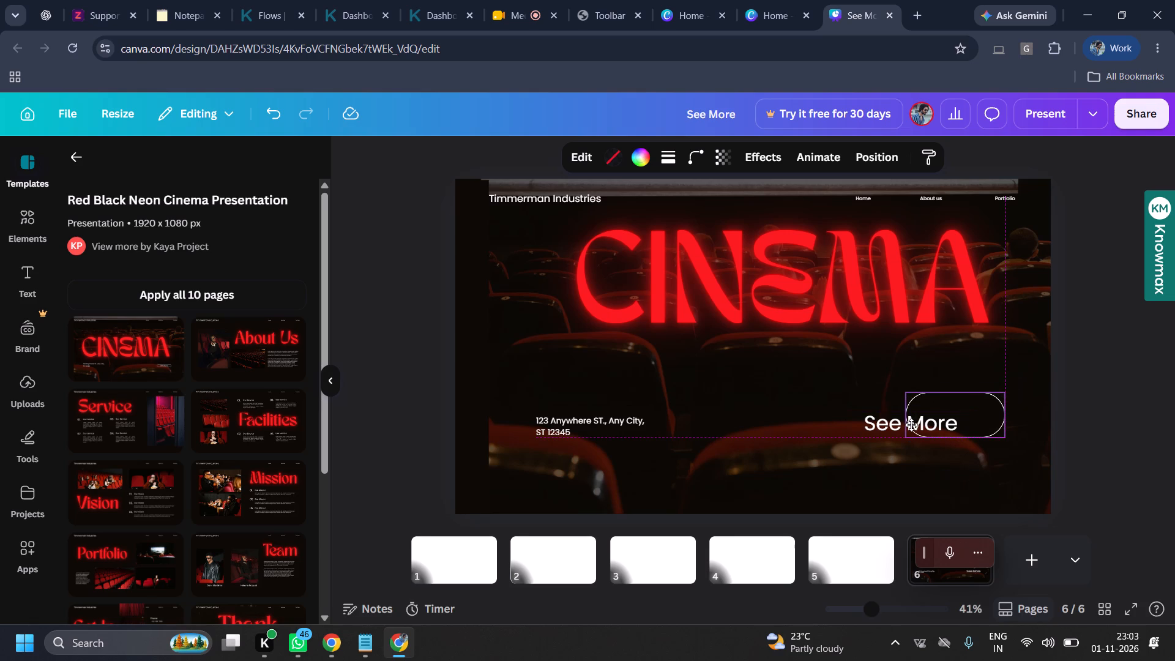
drag(911, 425, 907, 431)
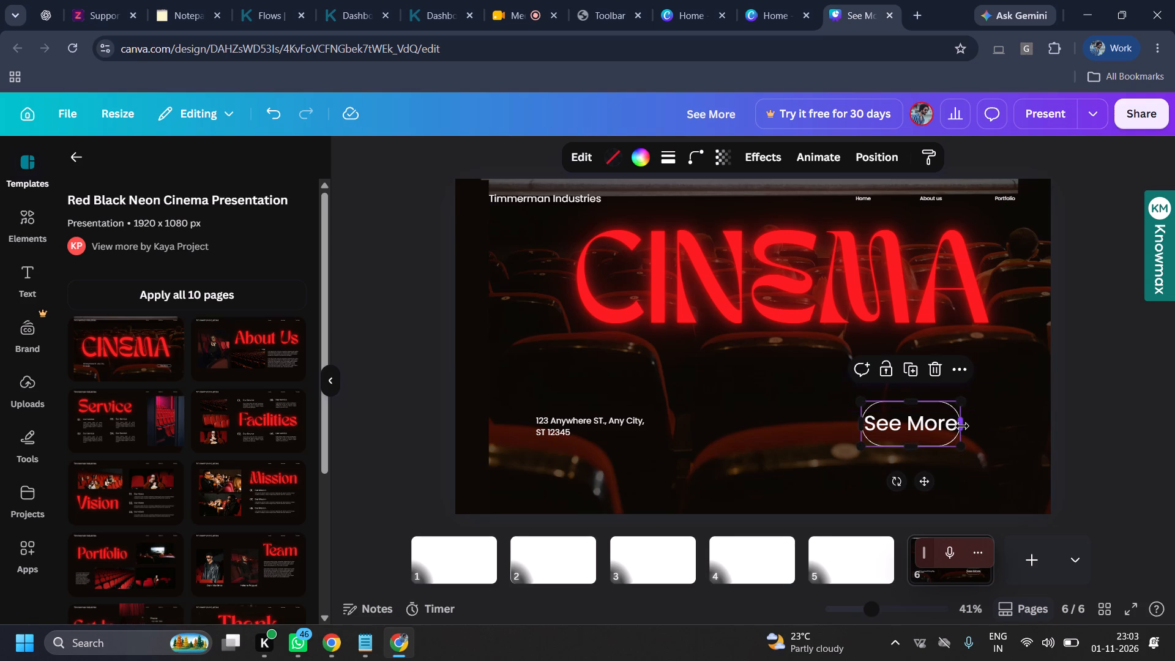
drag(966, 424, 980, 424)
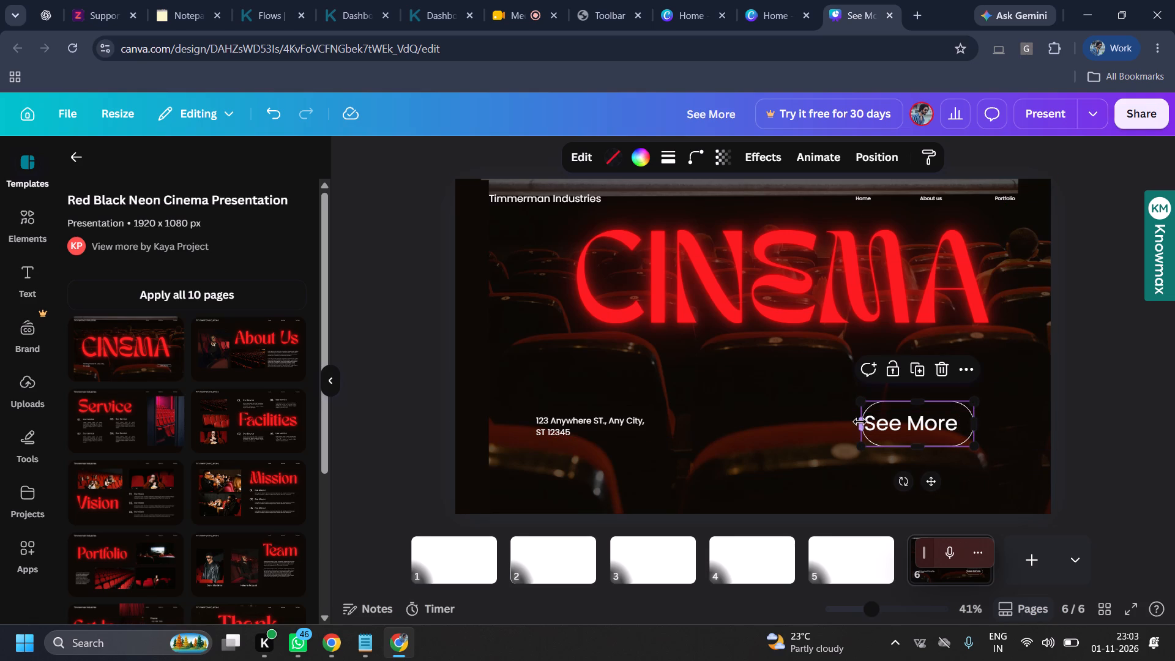
drag(863, 421, 850, 421)
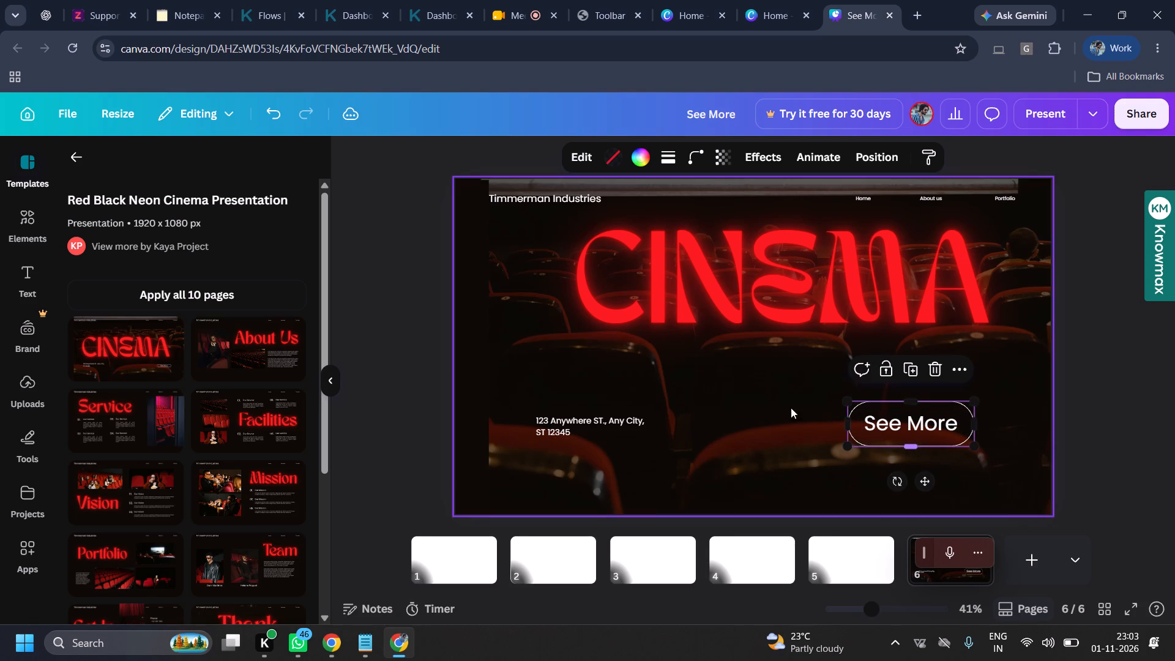
click(760, 418)
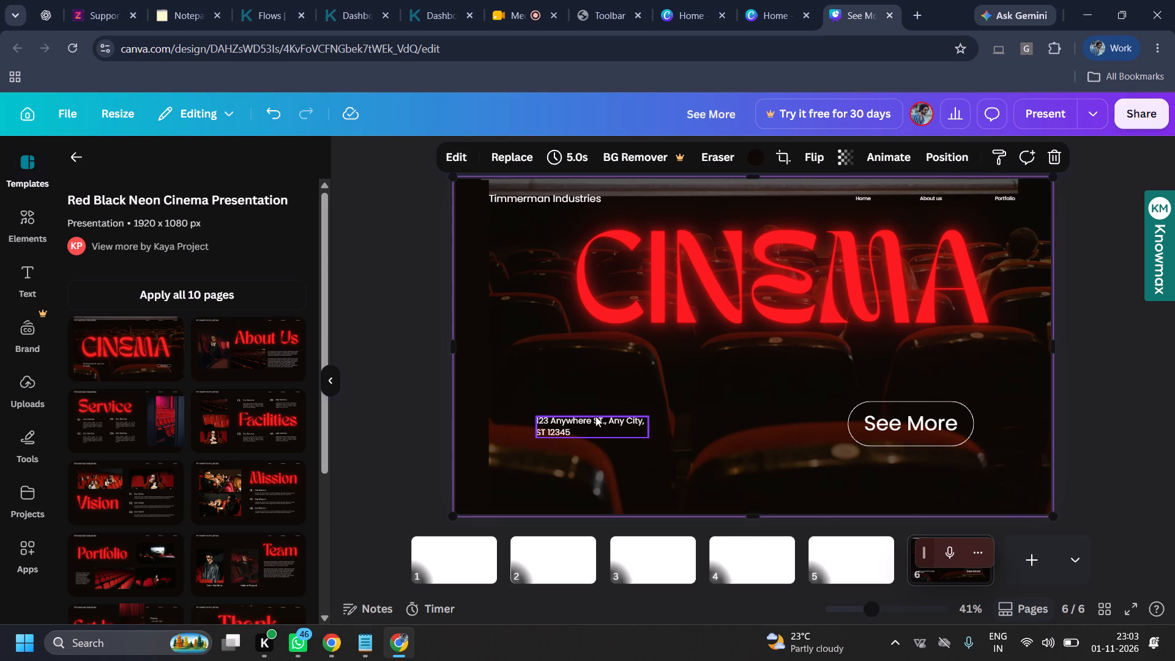
Move the address text on page 6 down to the lower-left margin, aligned with the left edge of "Timmerman Industries".
click(595, 416)
drag(603, 422, 555, 490)
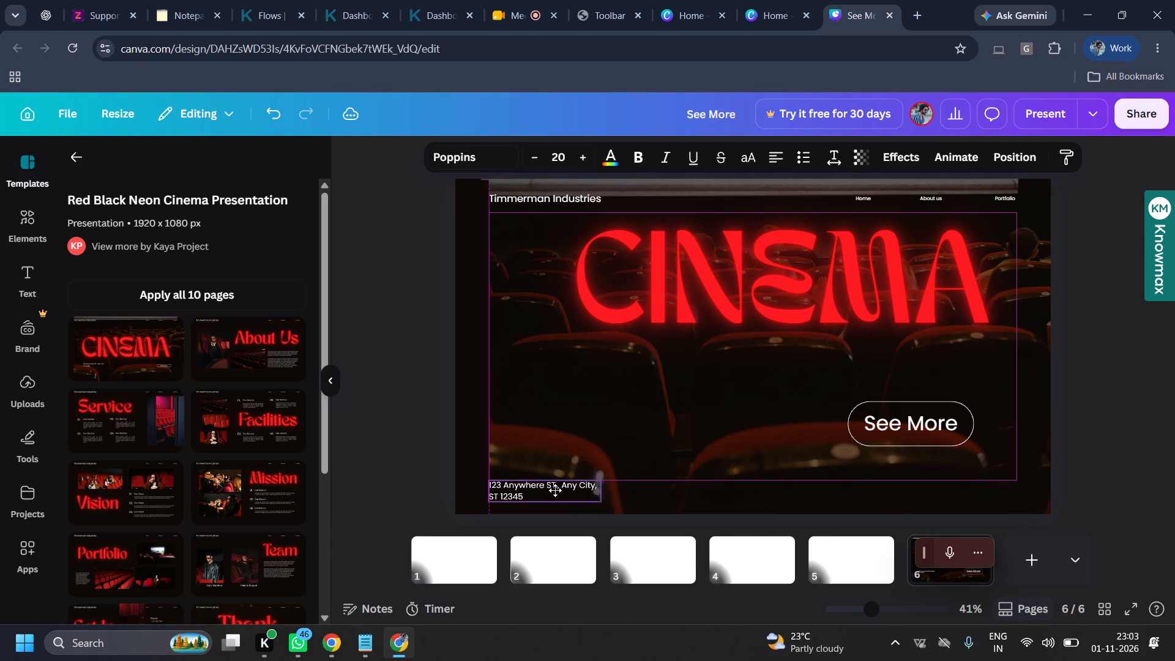
drag(555, 490, 556, 493)
drag(571, 495, 562, 498)
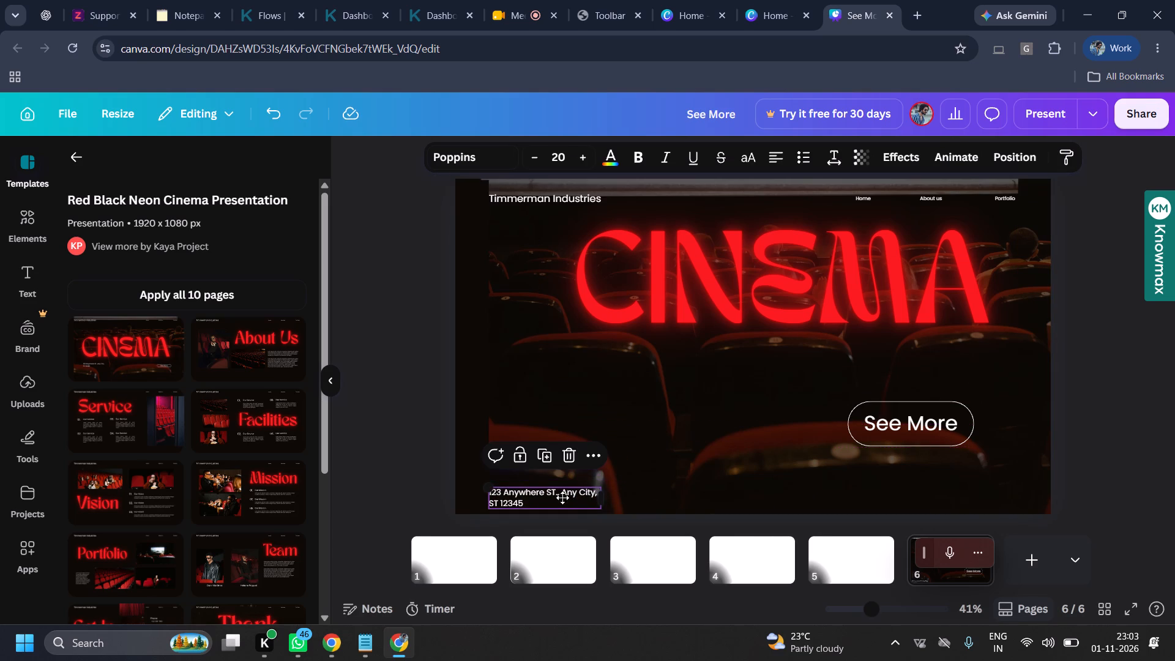
drag(562, 498, 581, 487)
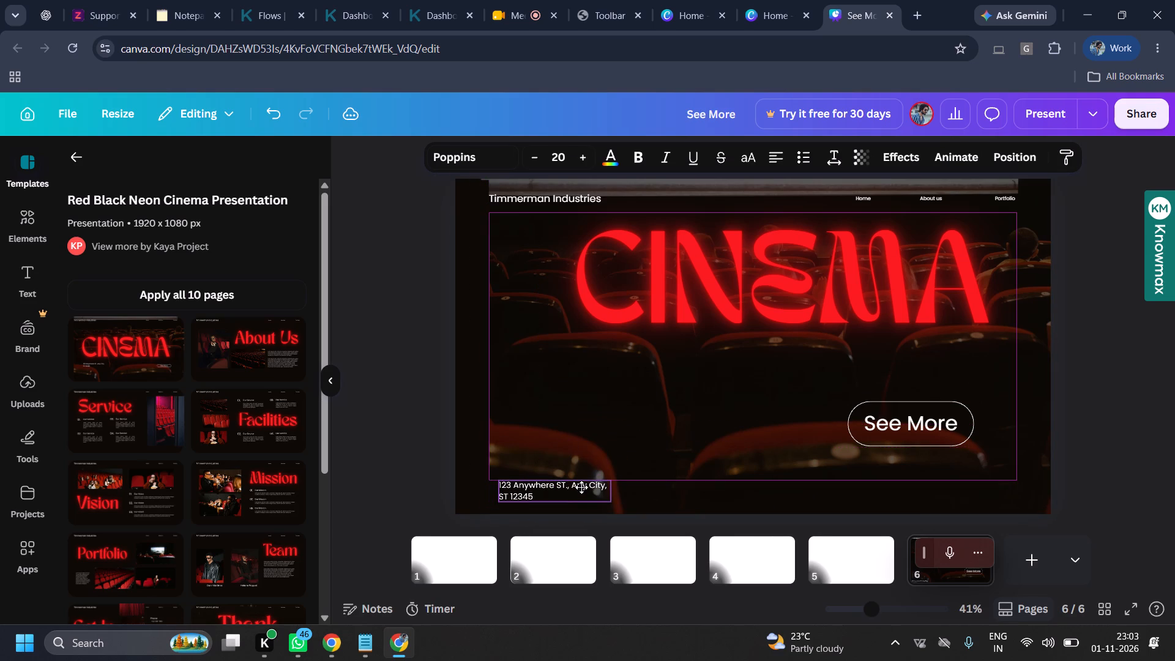
drag(581, 487, 575, 469)
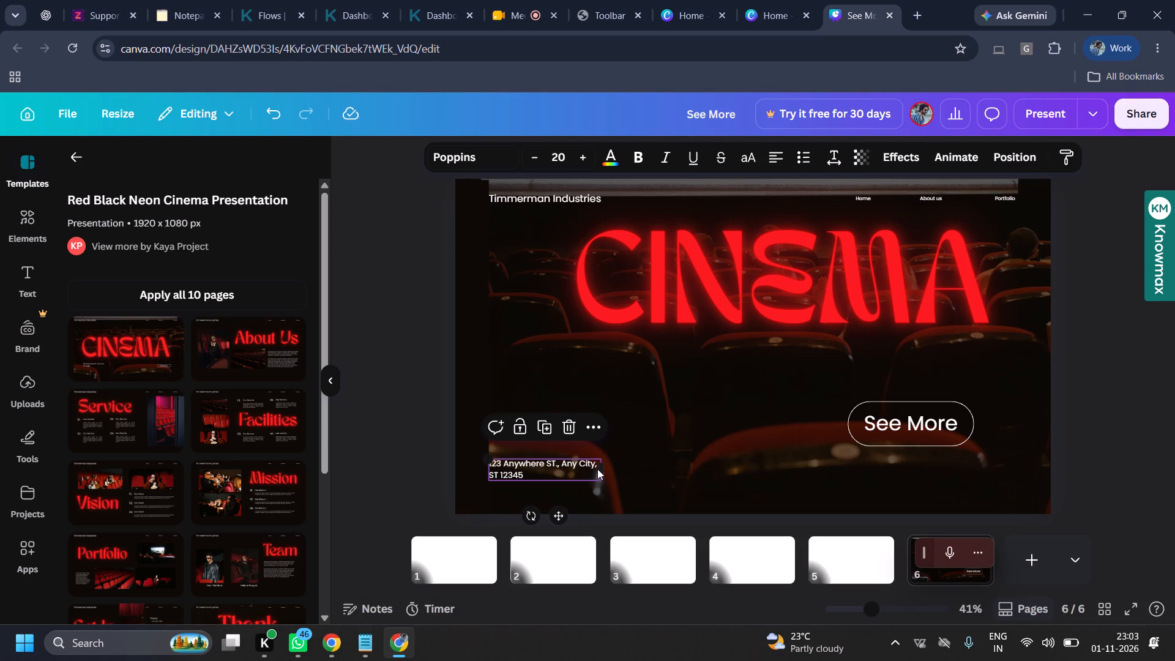
click(599, 468)
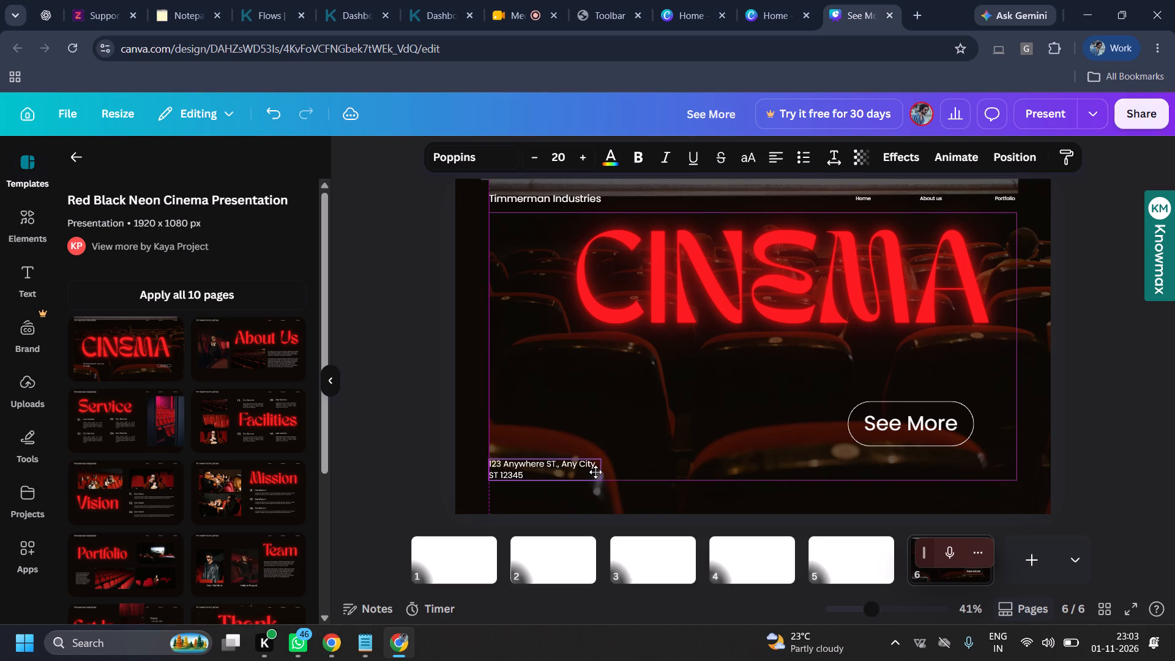
drag(553, 465, 563, 463)
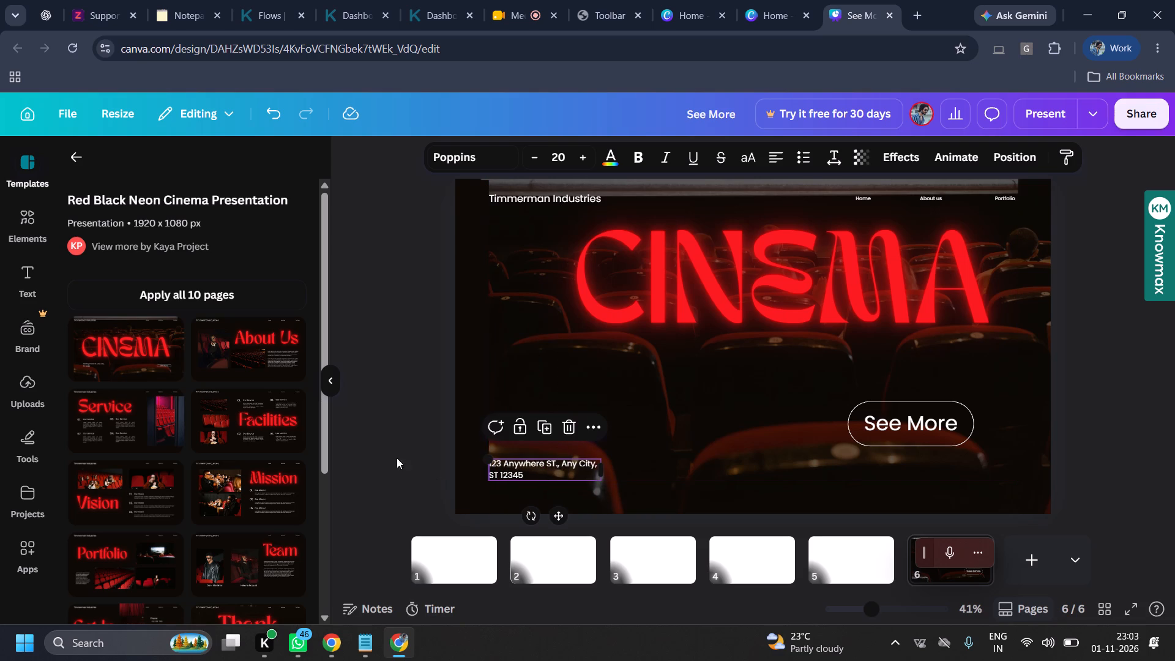
Return to the open Zepto ticket, open its current order details and try calling the shipment 1 rider.
click(72, 0)
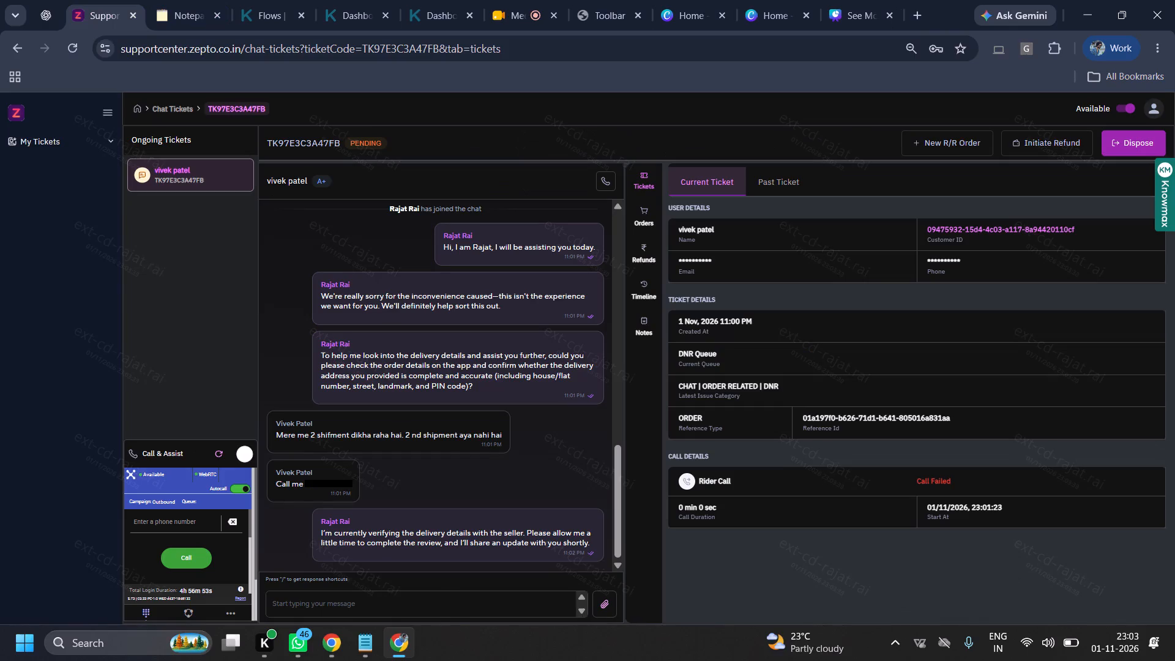
click(627, 214)
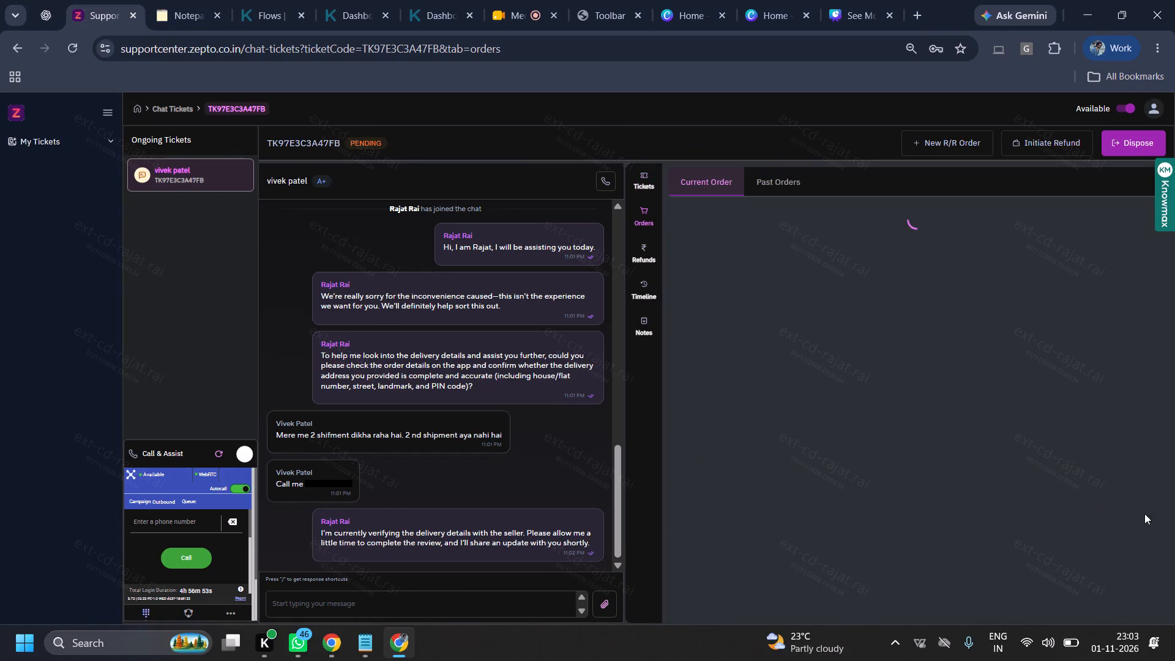
click(1149, 525)
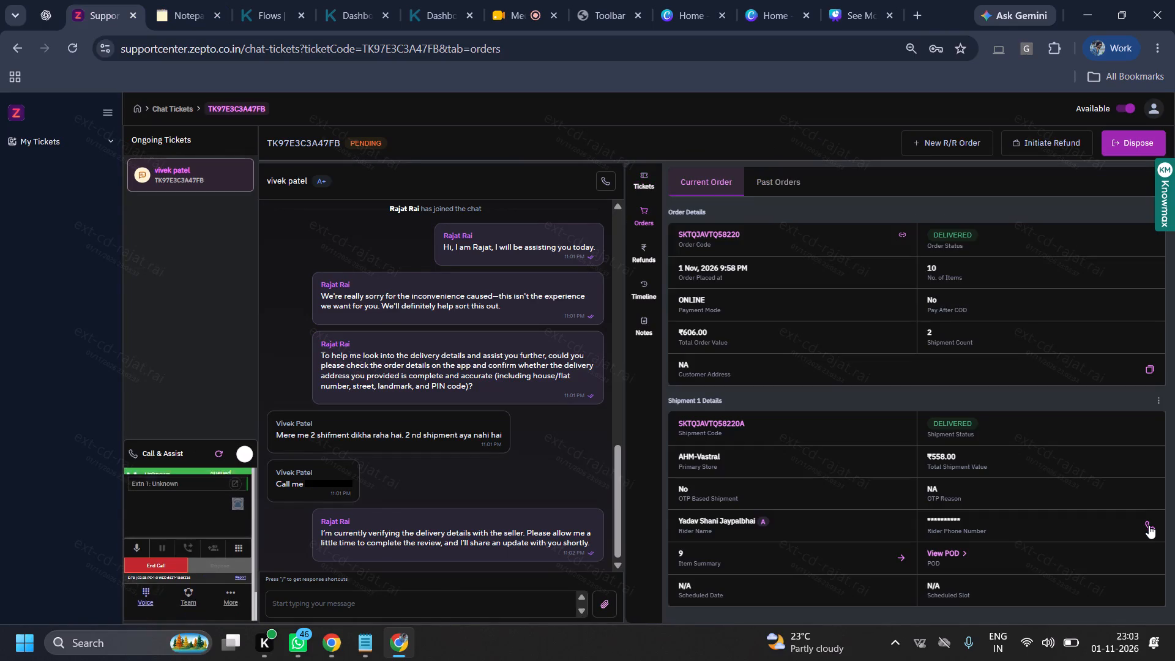
Send the customer the saved reply "Thank you for holding appreciate your patience." from the online notepad.
click(230, 0)
ctrl+triple_click(146, 394)
key(ctrl+c)
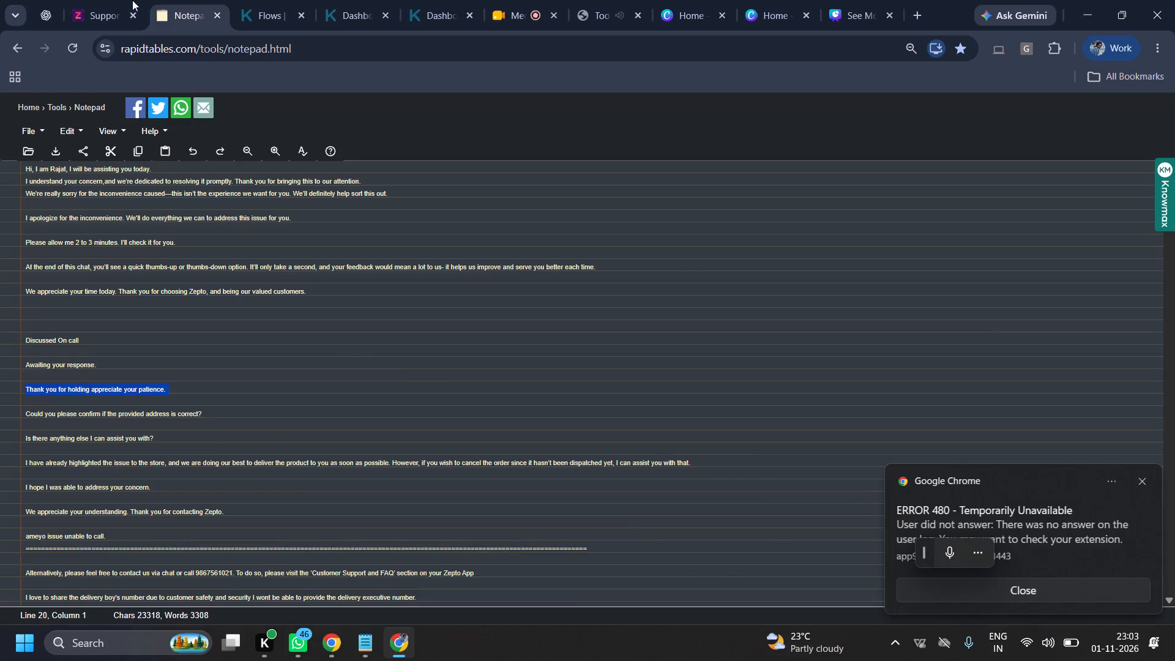
ctrl+click(132, 0)
ctrl+click(444, 607)
key(ctrl+v)
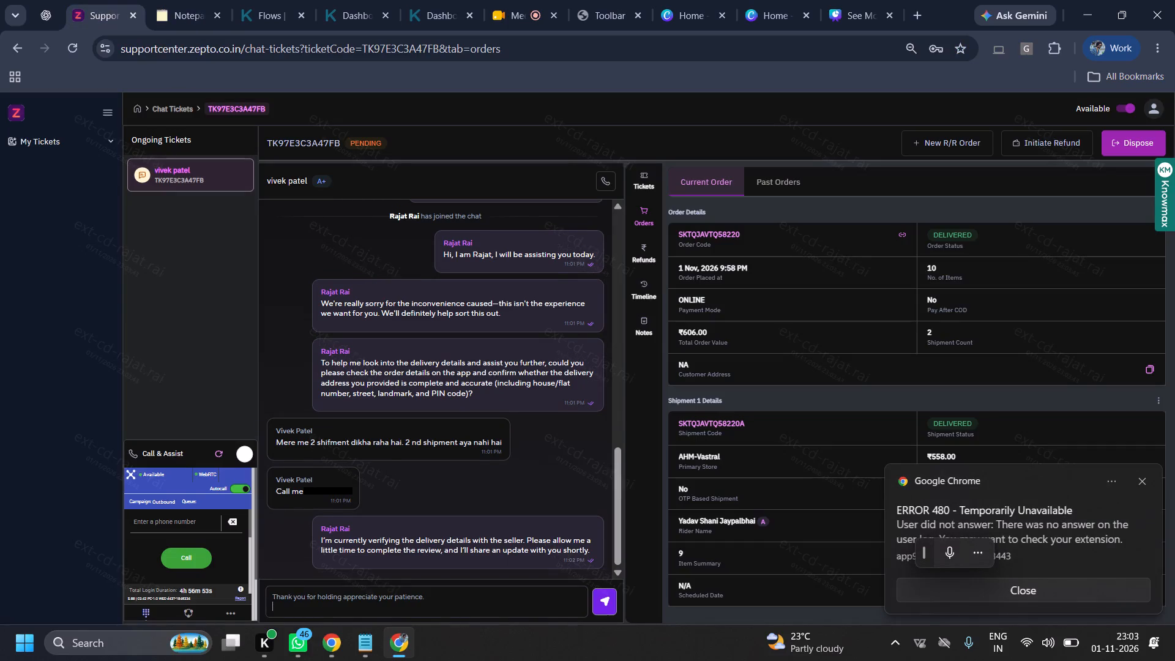
key(Return)
Switch to Notepad's refund notes and select the saved full-refund apology that asks the customer to place a fresh order.
click(369, 651)
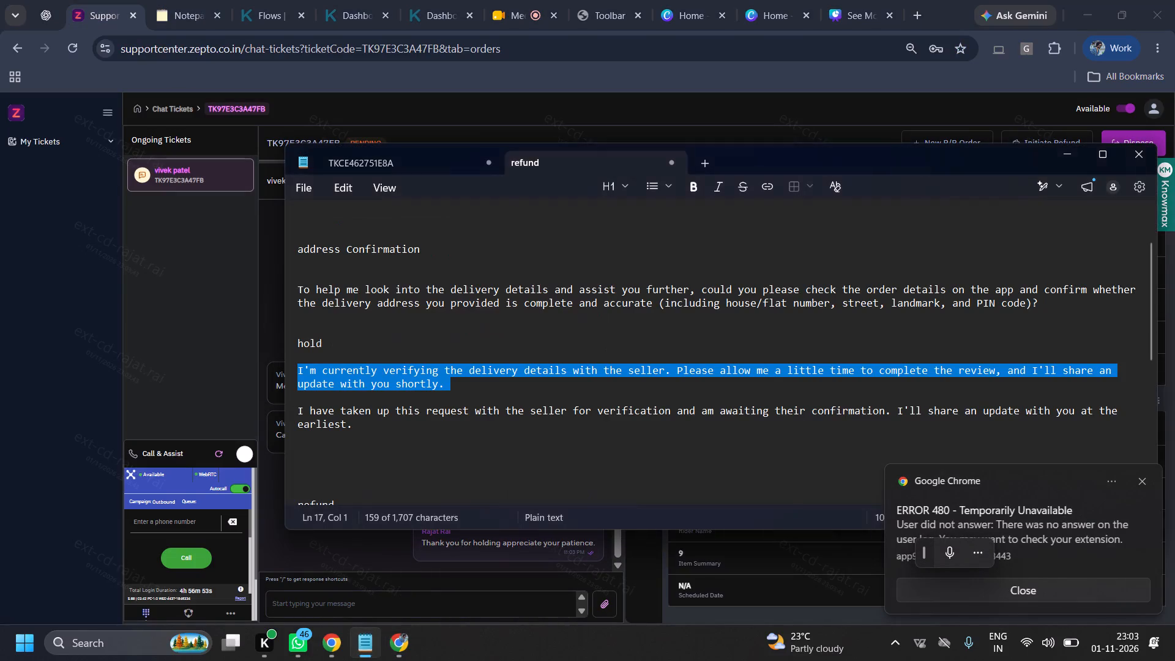
scroll(583, 349, up, 3)
scroll(583, 349, down, 1)
scroll(583, 349, up, 3)
ctrl+triple_click(635, 254)
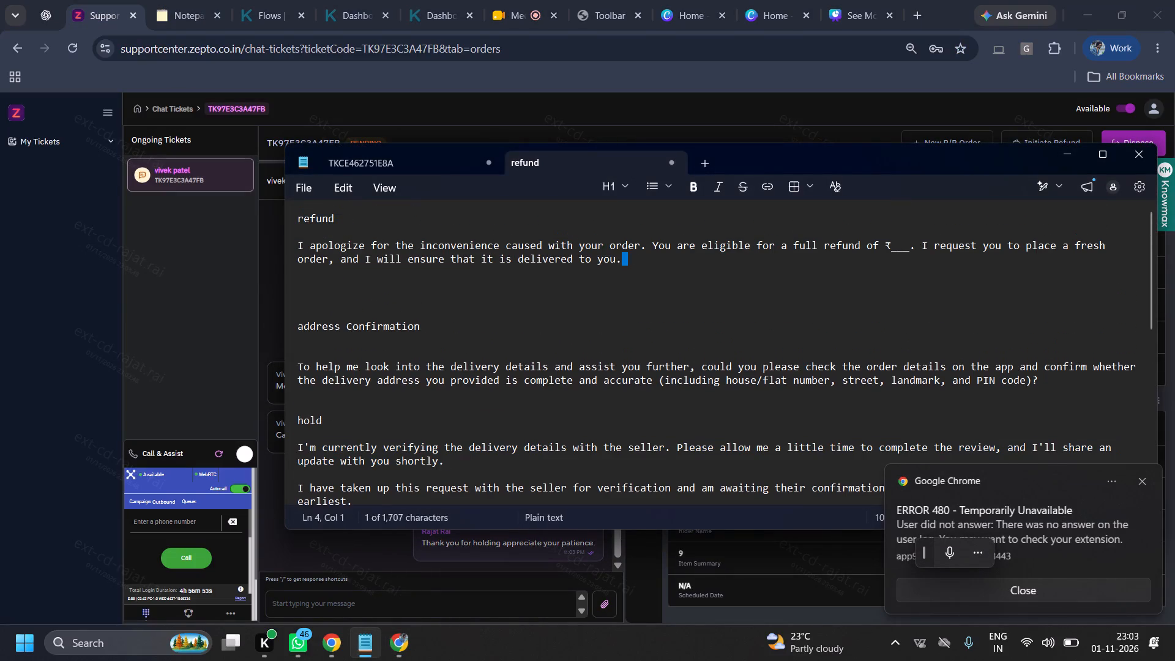
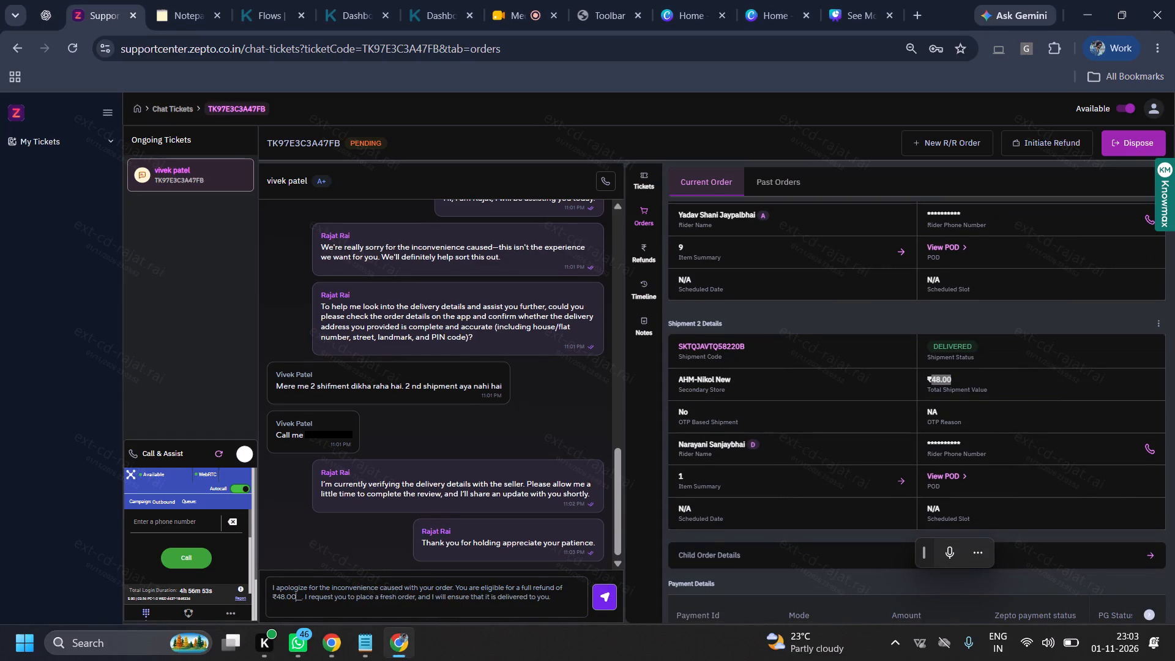
Send the customer the prepared full-refund apology for ₹48.00 asking them to place a fresh order.
key(Return)
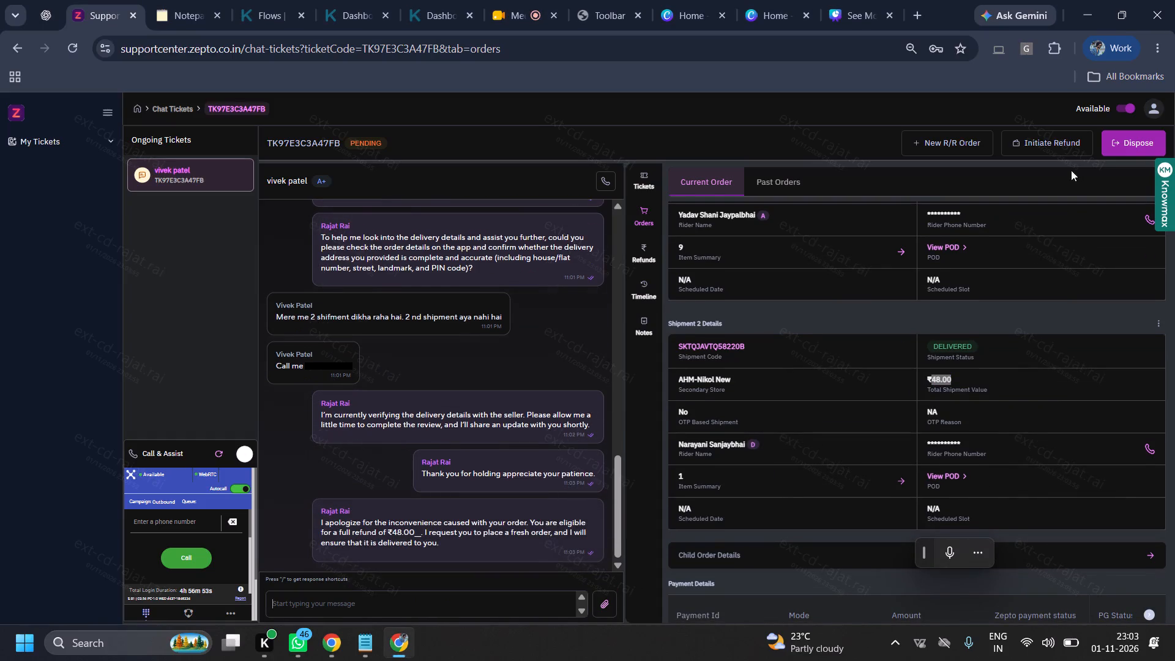
Initiate an auto refund for shipment 2 only, with DNR (Delivered Not Received) as the dispute reason.
click(1067, 136)
click(337, 181)
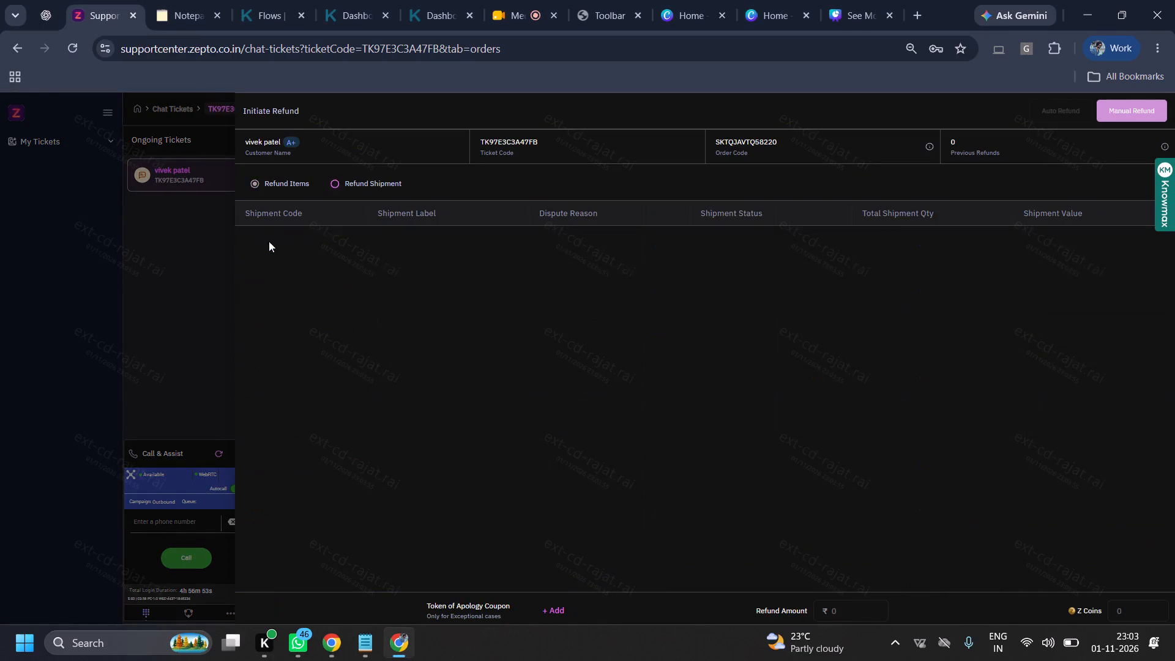
click(256, 287)
click(632, 287)
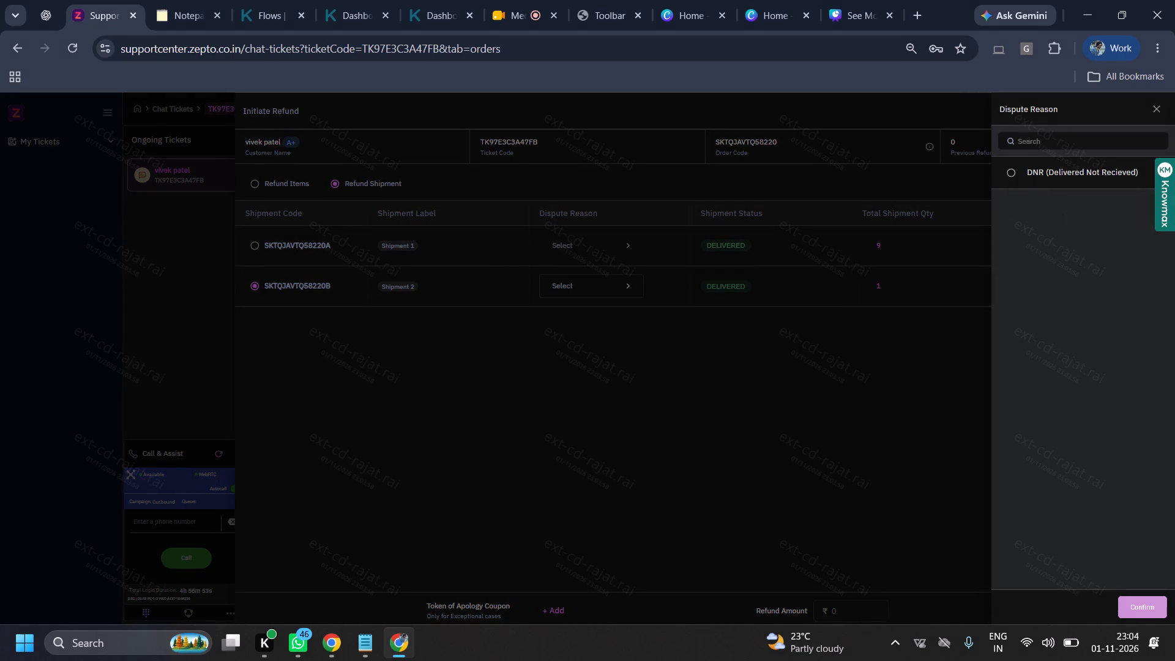
click(1010, 173)
click(1129, 599)
click(1048, 116)
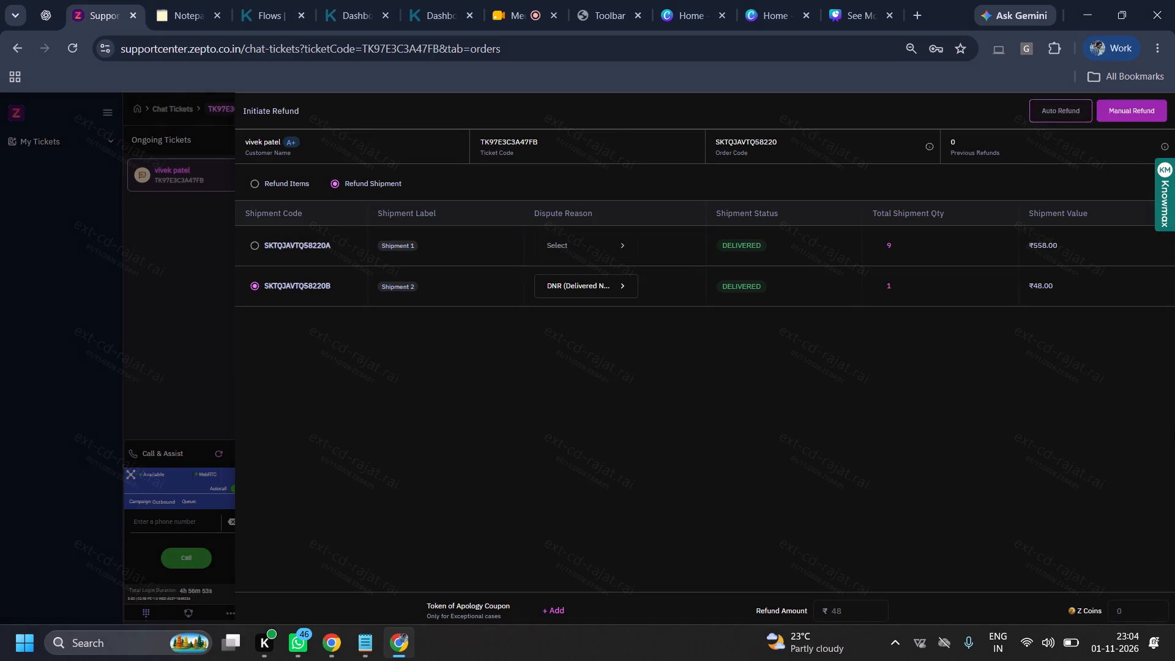
Copy the saved self-introduction greeting from the online notepad and return to the support tickets.
click(170, 0)
ctrl+triple_click(157, 162)
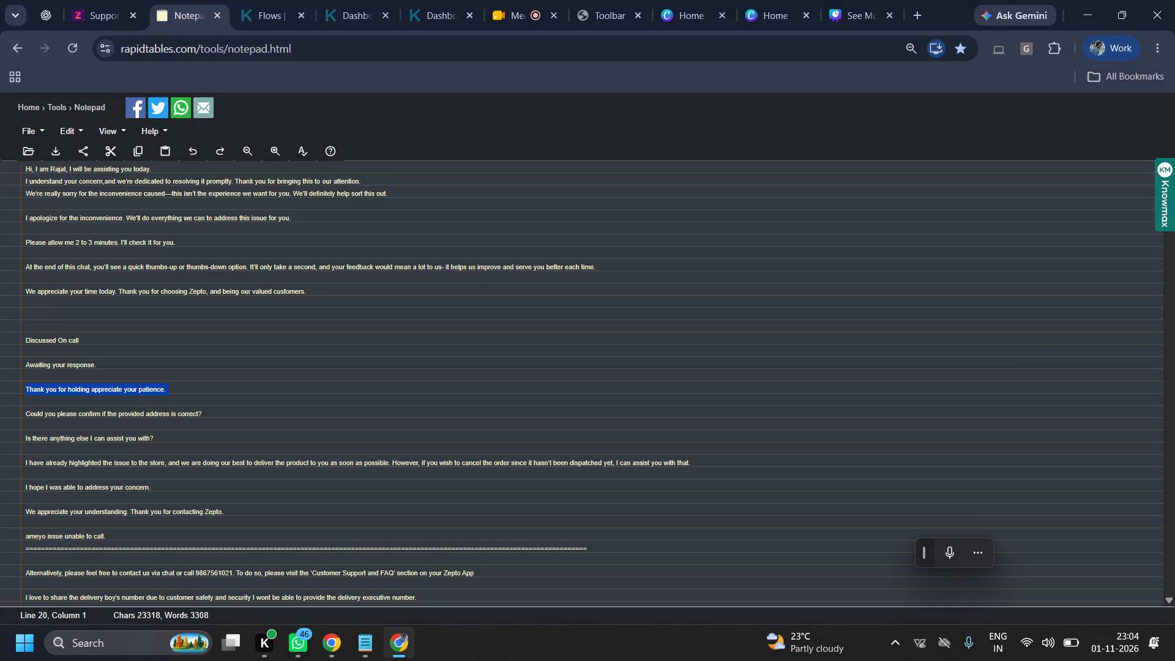
key(ctrl+c)
click(96, 0)
In the Canva cinema presentation, move the "Timmerman Industries" text on page 6 slightly down and inward from the corner.
click(840, 0)
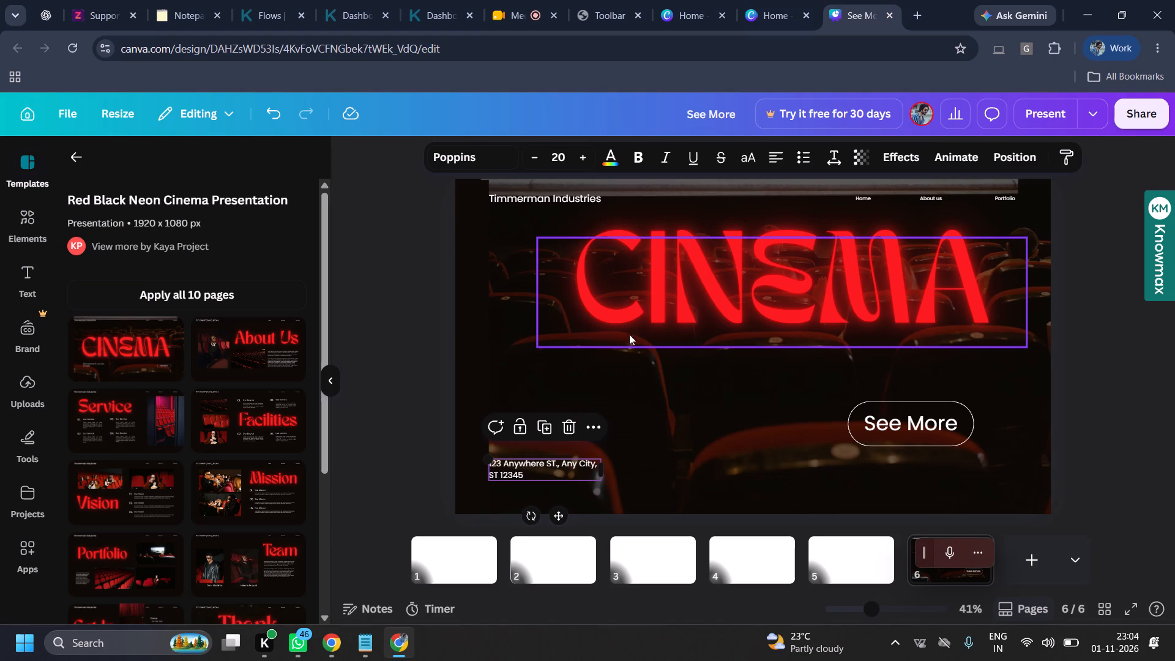
click(569, 269)
click(521, 196)
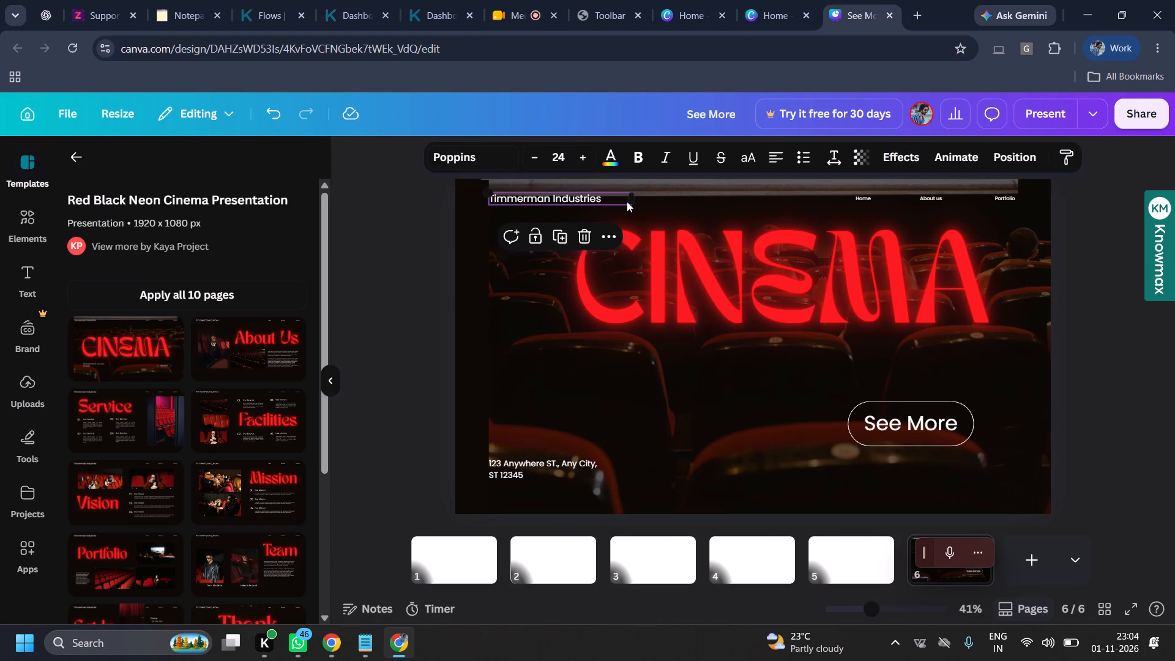
drag(627, 201, 630, 233)
drag(597, 228, 607, 200)
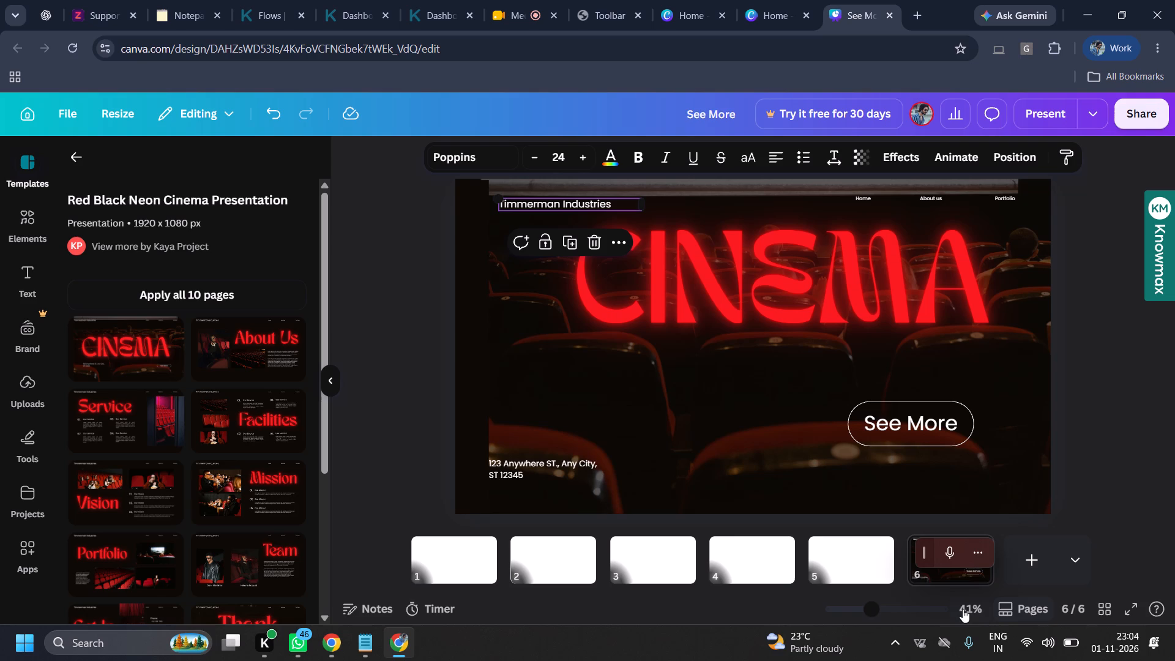
Move the floating microphone bar off the page thumbnails and onto the slide area near the address text.
drag(927, 565, 445, 552)
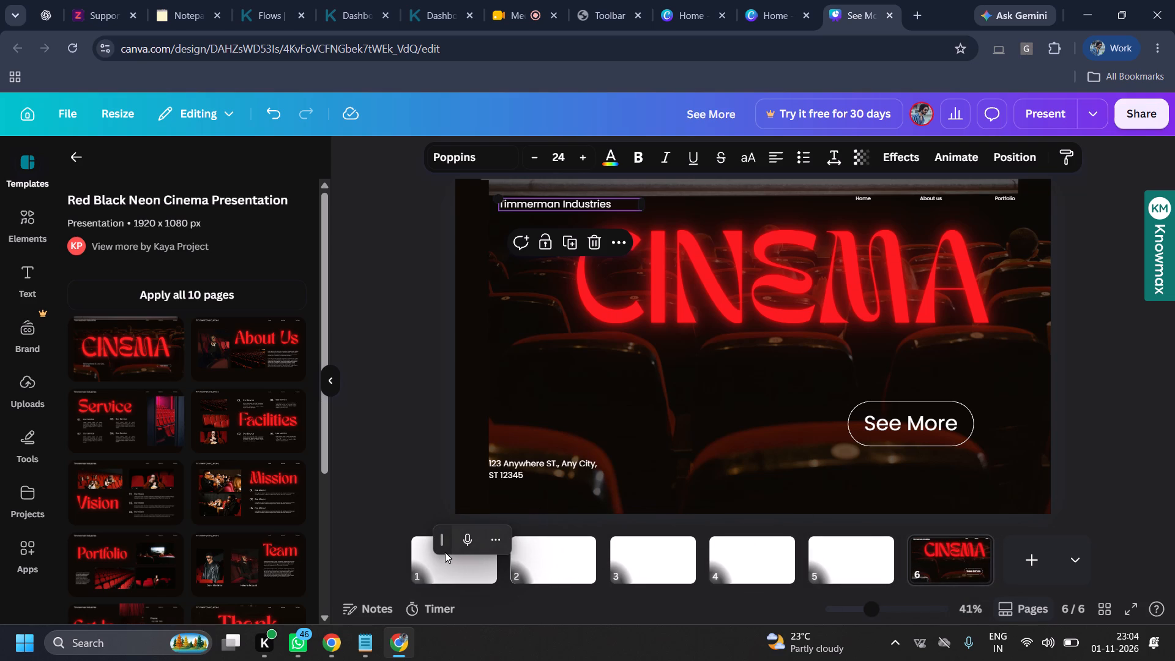
drag(445, 552, 444, 552)
drag(446, 534, 431, 488)
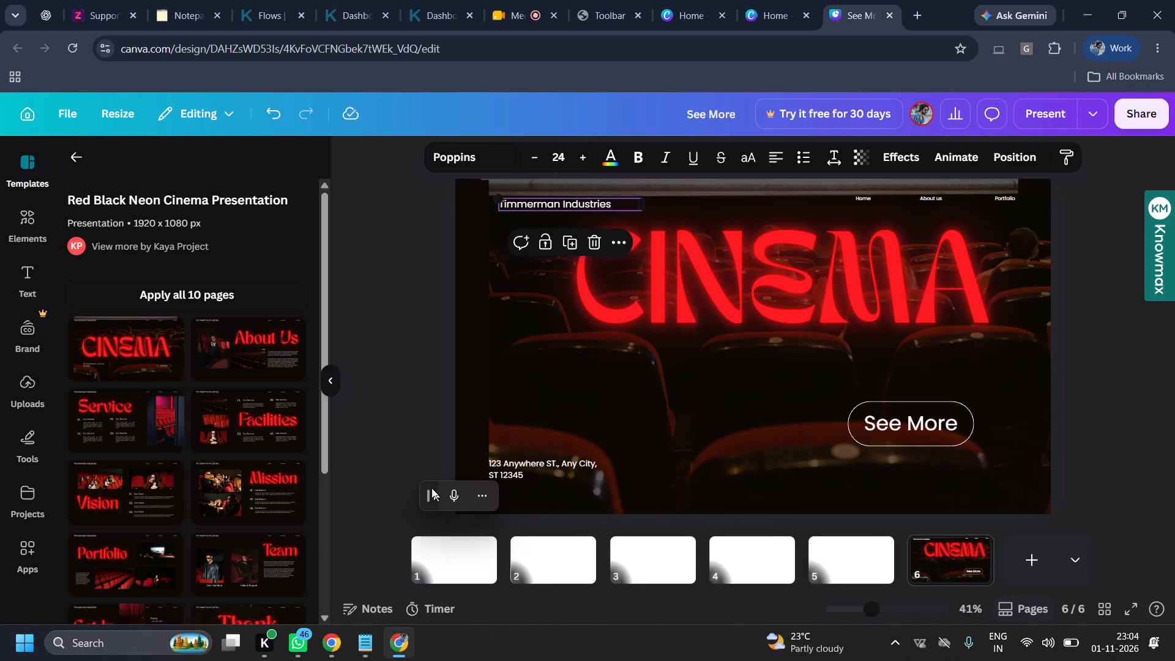
drag(431, 488, 487, 449)
Reorder the pages so the CINEMA page moves from page 6 to page 1.
drag(966, 556, 489, 550)
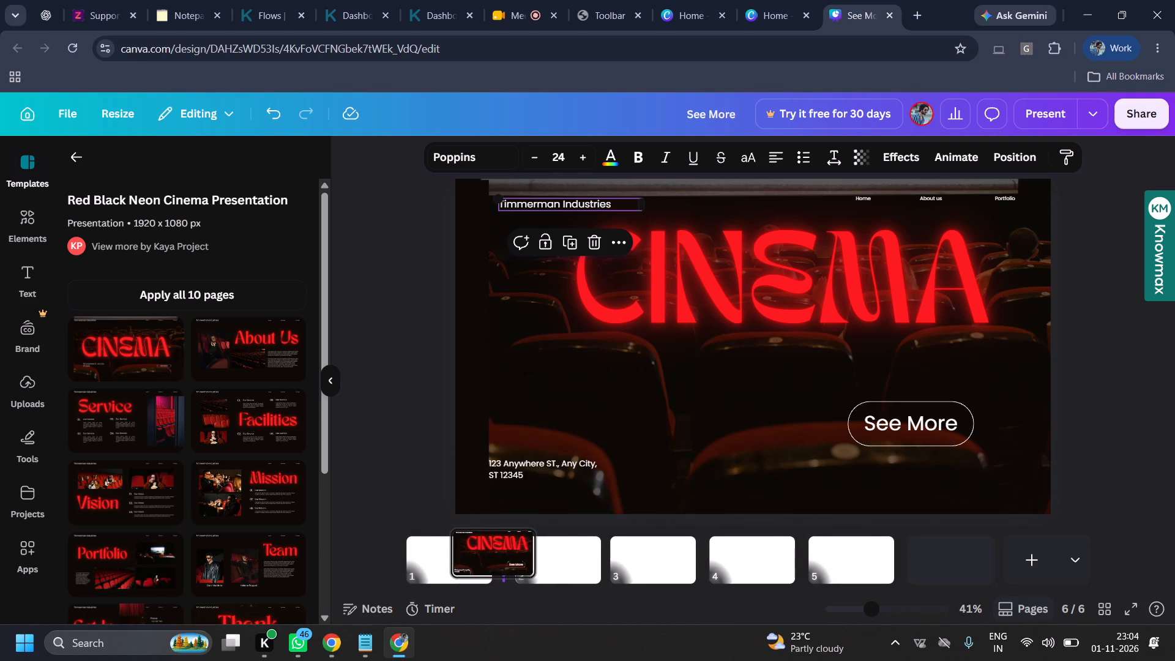
drag(489, 550, 470, 556)
drag(577, 561, 572, 564)
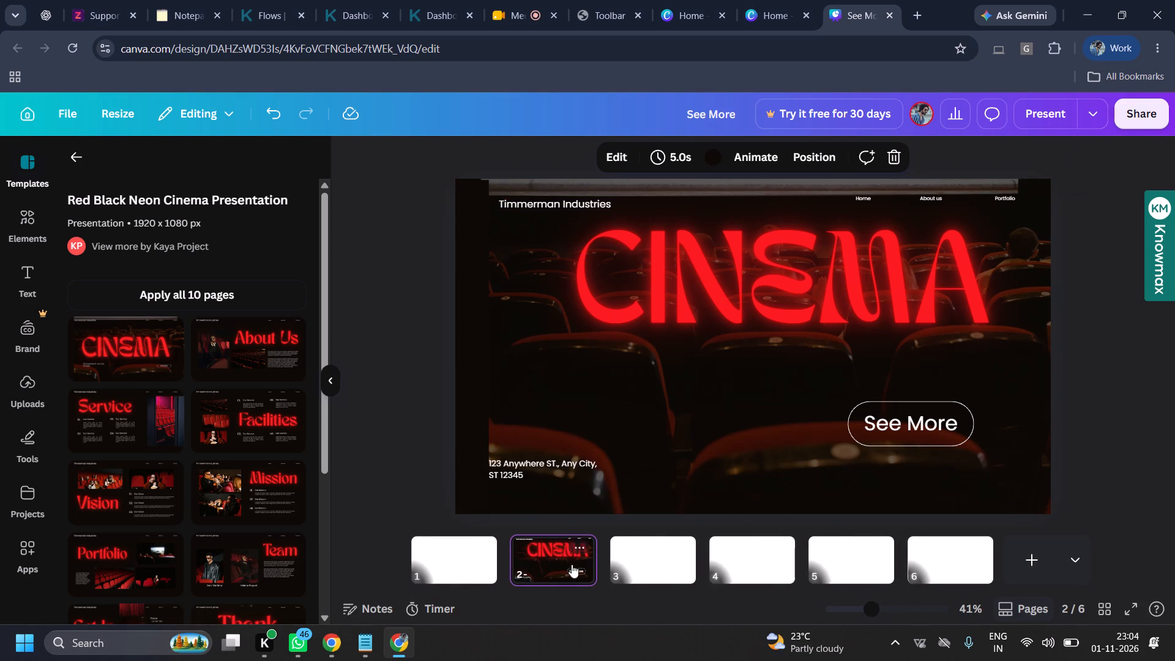
drag(572, 564, 483, 567)
drag(528, 566, 434, 567)
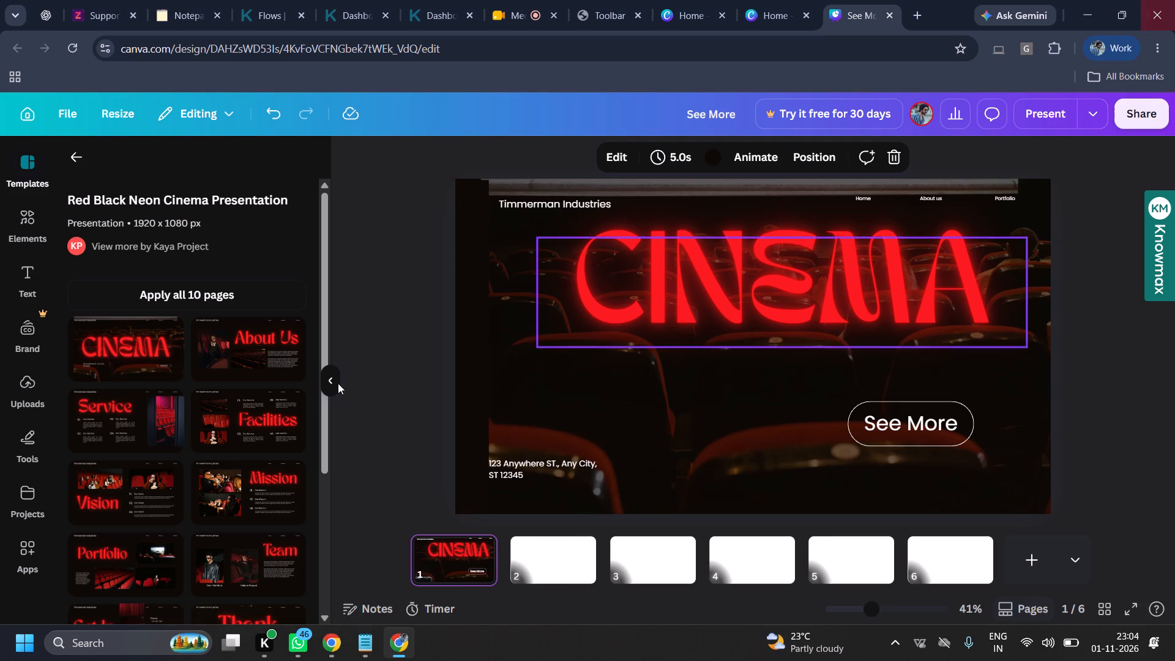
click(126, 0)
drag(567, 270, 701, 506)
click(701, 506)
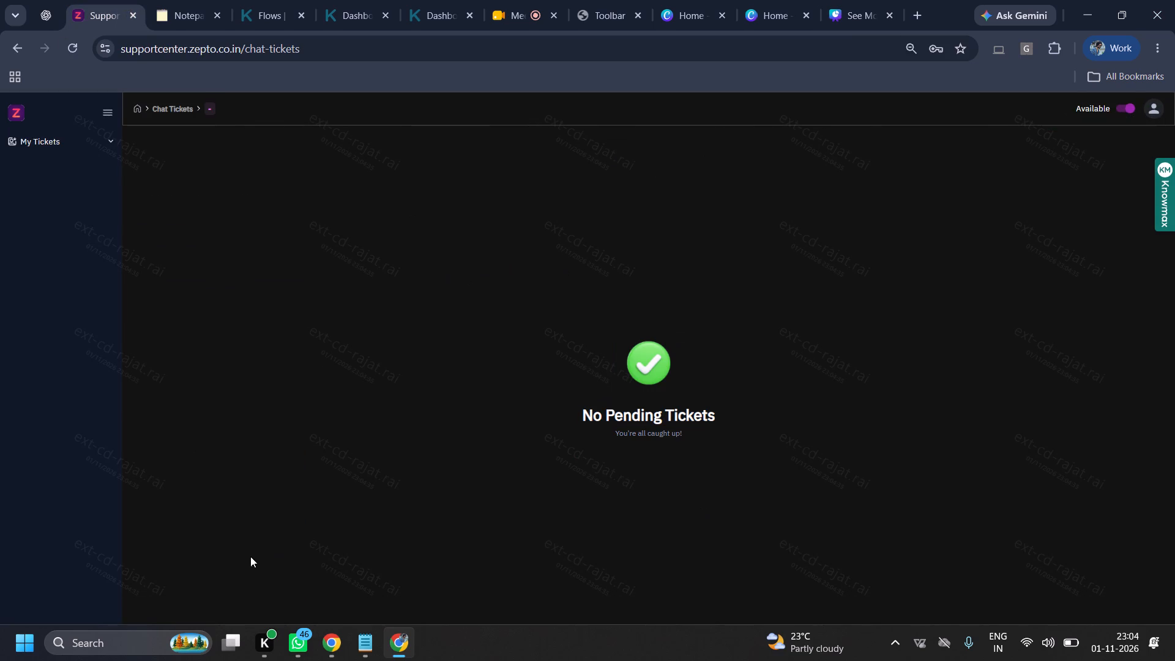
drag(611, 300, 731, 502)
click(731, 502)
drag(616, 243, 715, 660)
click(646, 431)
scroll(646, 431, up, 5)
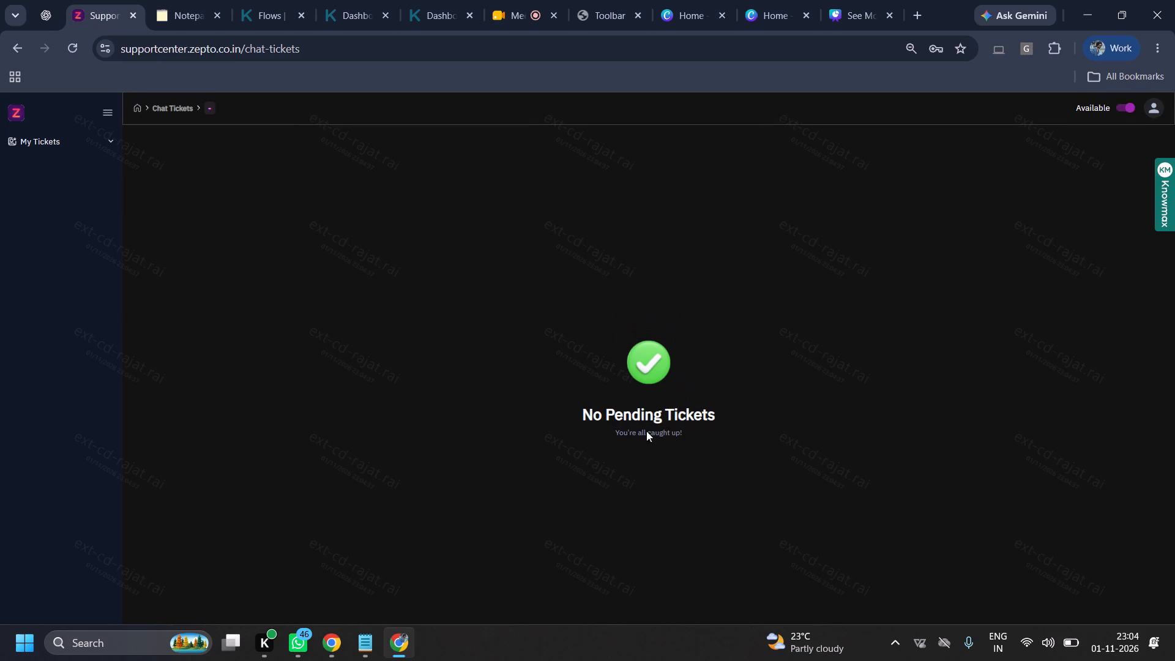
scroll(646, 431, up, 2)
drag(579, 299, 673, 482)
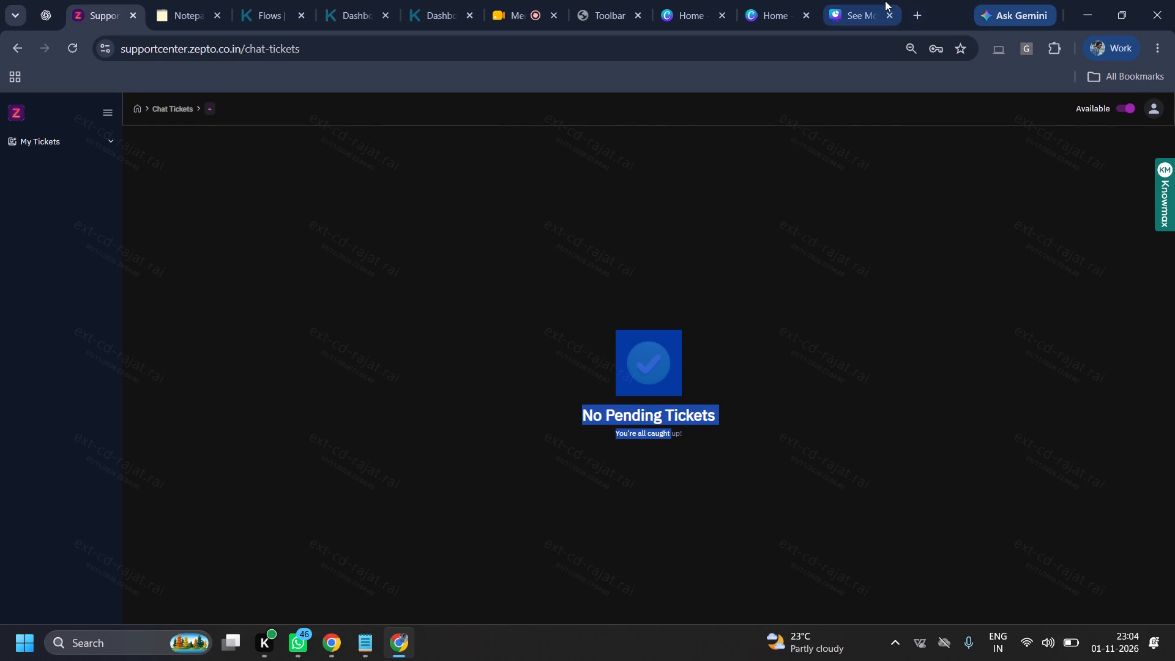
Apply the "About Us" layout from the Red Black Neon Cinema Presentation template to blank page 2.
click(885, 1)
click(562, 561)
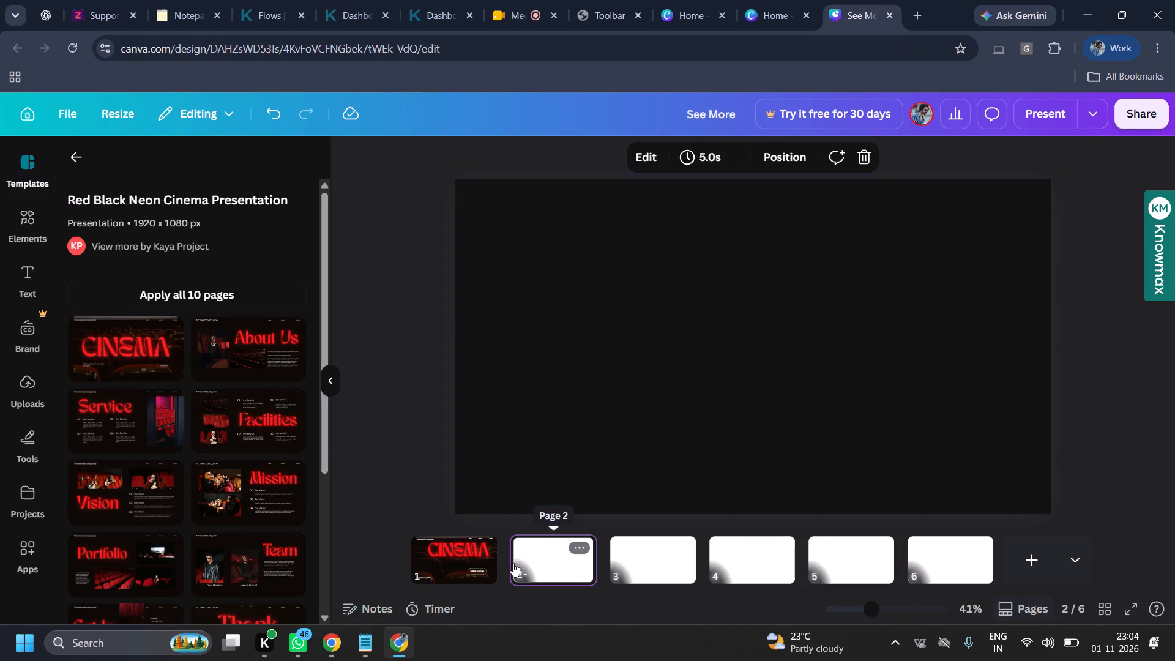
click(240, 347)
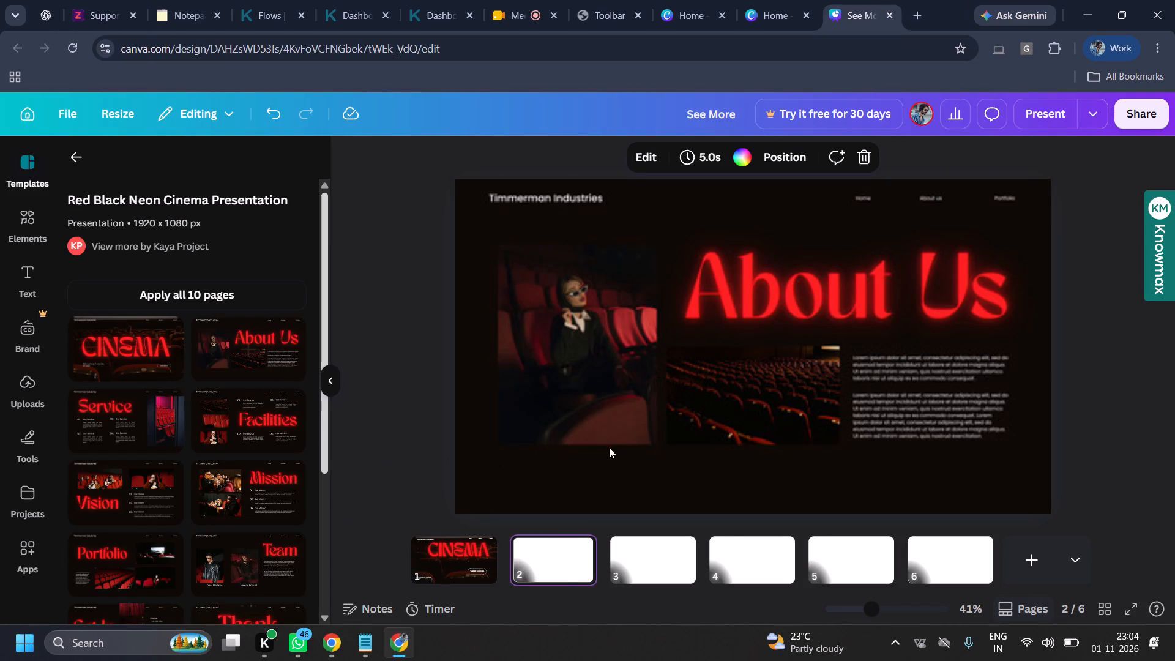
Shrink the "About Us" heading to font size 139, aligning its box's left edge with the theatre-seats image.
click(747, 278)
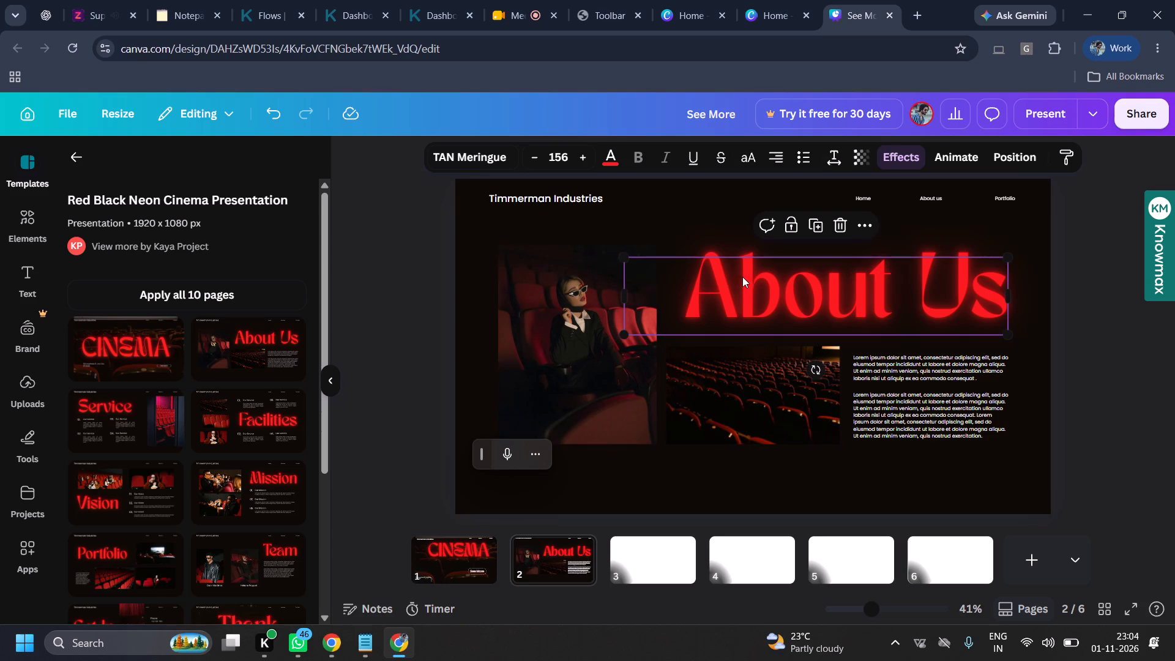
drag(625, 258, 655, 261)
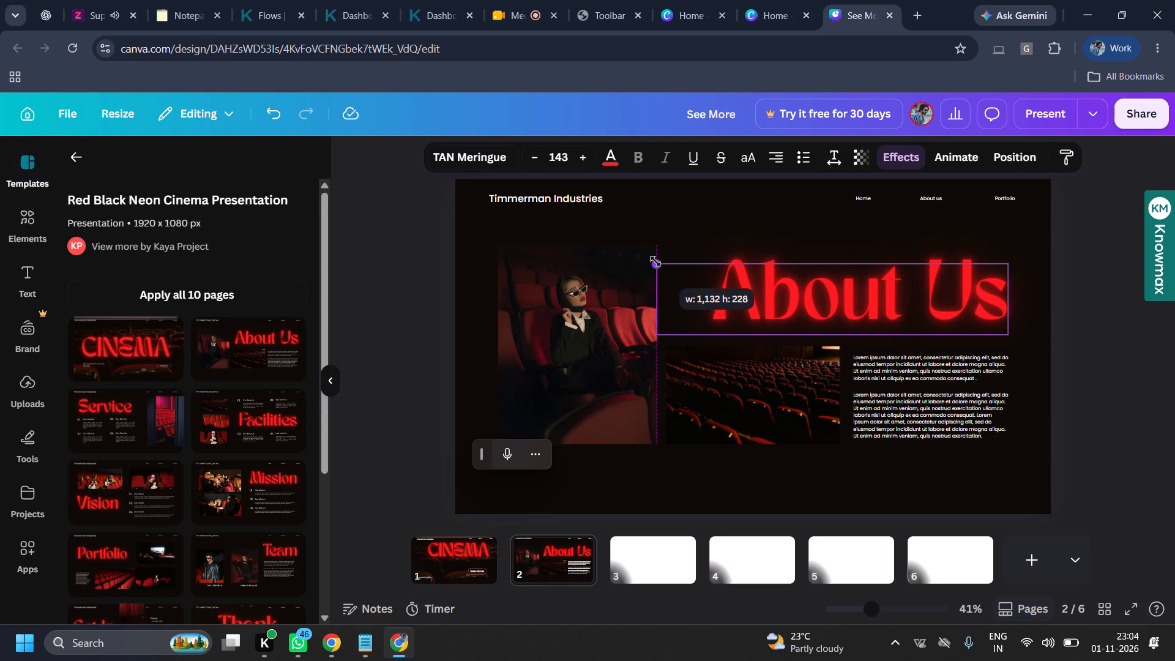
drag(655, 261, 663, 263)
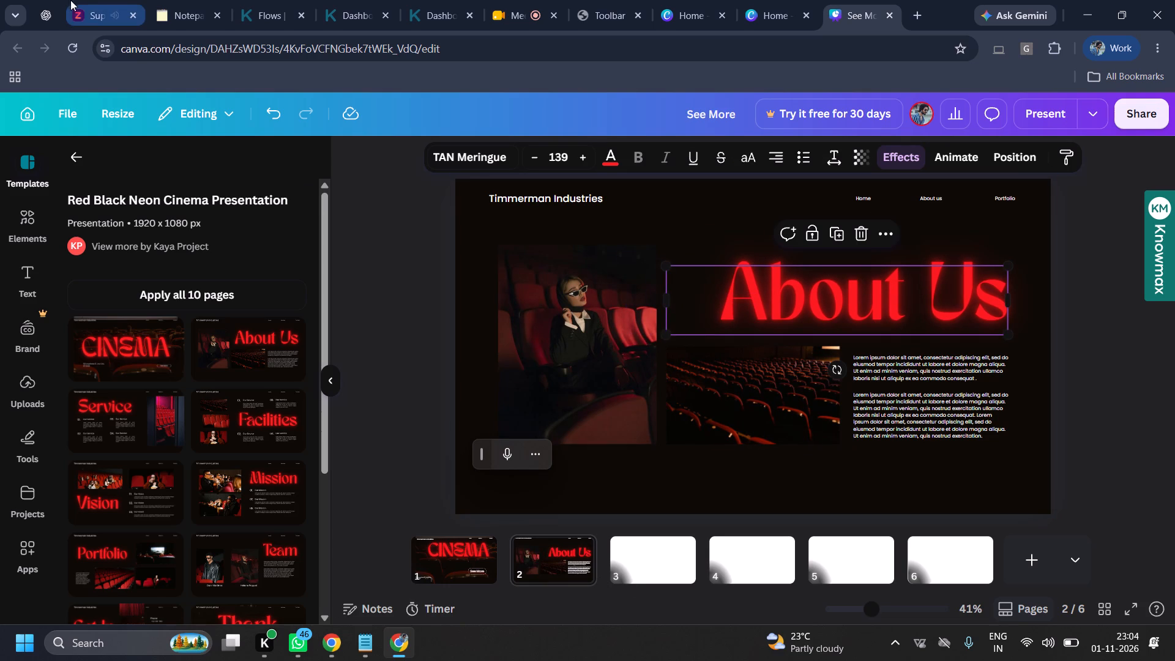
Switch to the new Zepto ticket and send the customer the saved self-introduction greeting from the online notepad.
click(122, 0)
click(122, 0)
click(179, 0)
key(ctrl+c)
ctrl+click(110, 0)
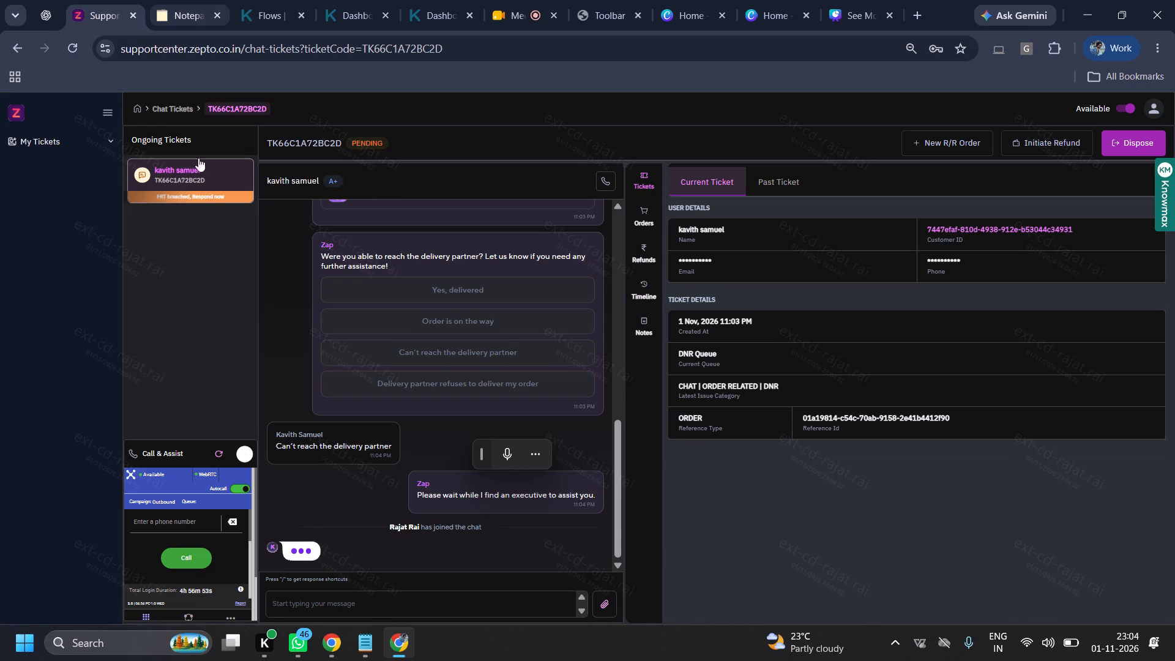
ctrl+click(334, 596)
key(ctrl+v)
key(Return)
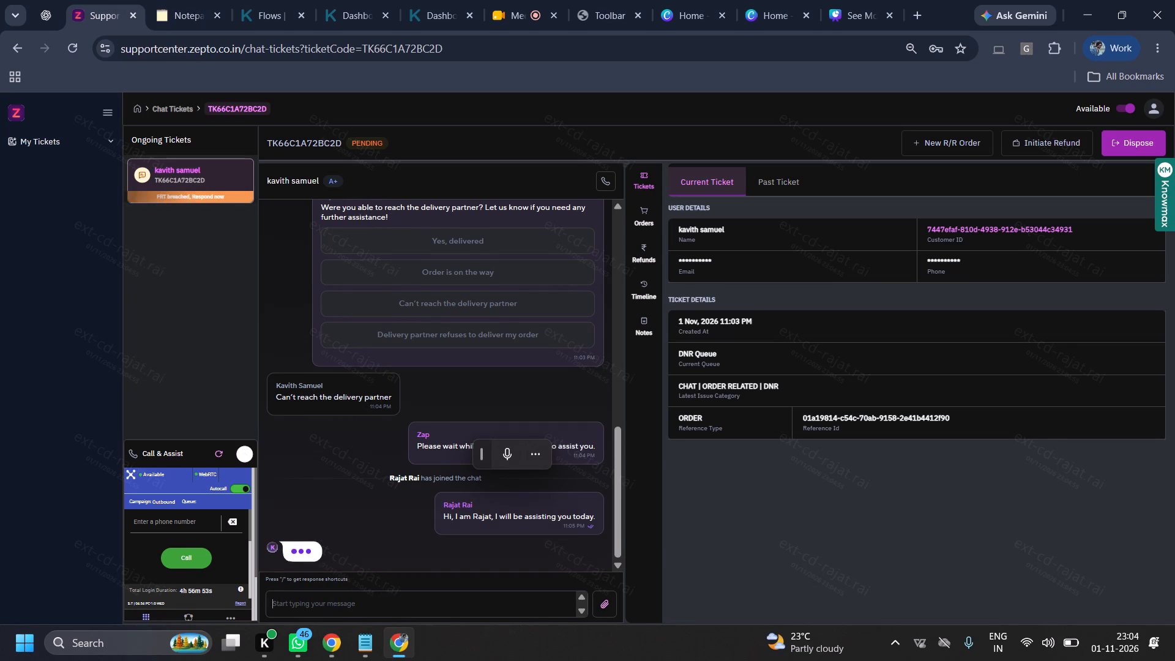
Copy the "We're really sorry for the inconvenience caused" reply from the online notepad into the ticket's message draft.
ctrl+click(135, 0)
ctrl+click(176, 0)
ctrl+triple_click(284, 193)
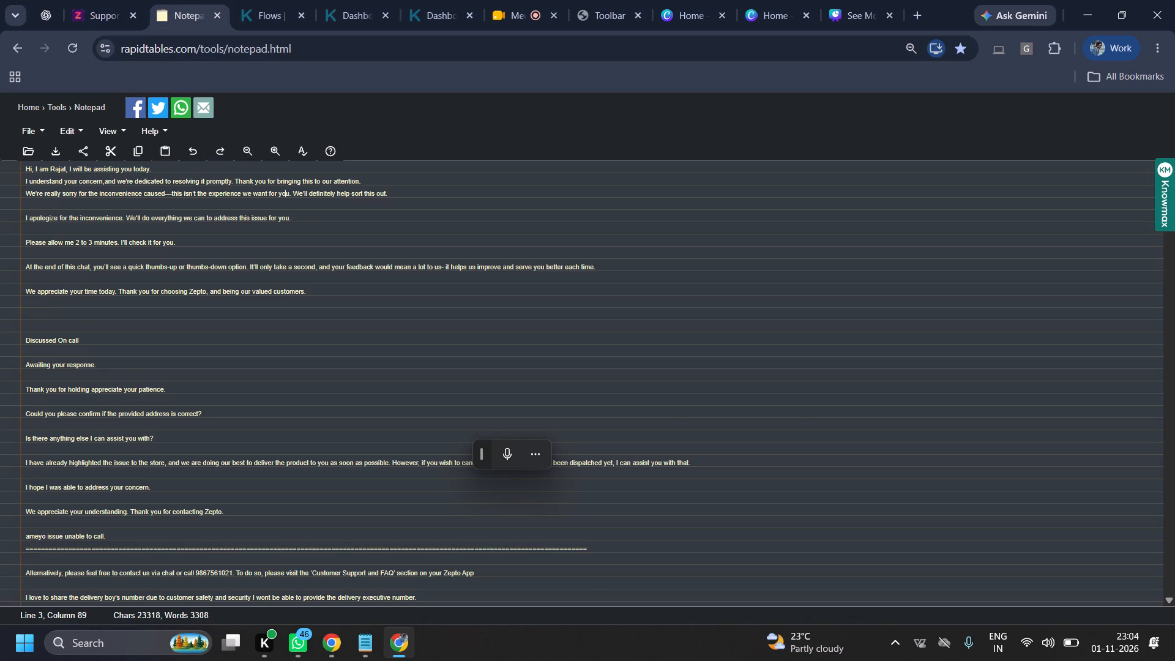
key(ctrl+c)
ctrl+click(145, 0)
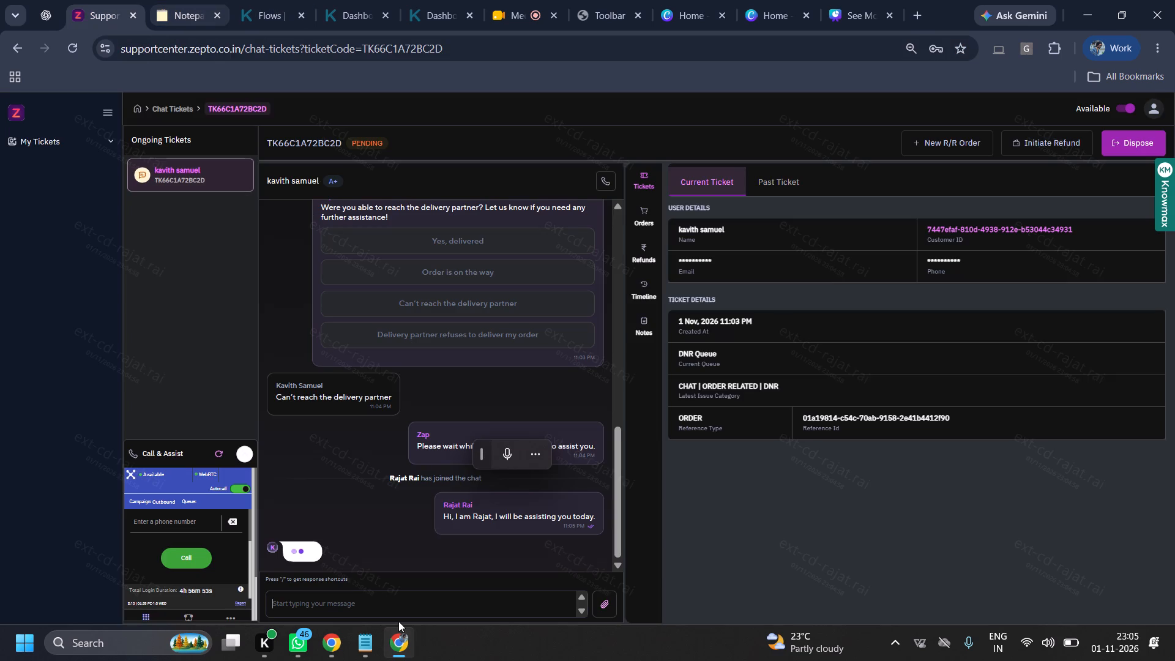
ctrl+click(400, 611)
key(ctrl+v)
Send the drafted apology, followed by Notepad's saved message asking the customer to confirm the delivery address is complete and accurate.
ctrl+click(367, 654)
ctrl+triple_click(514, 365)
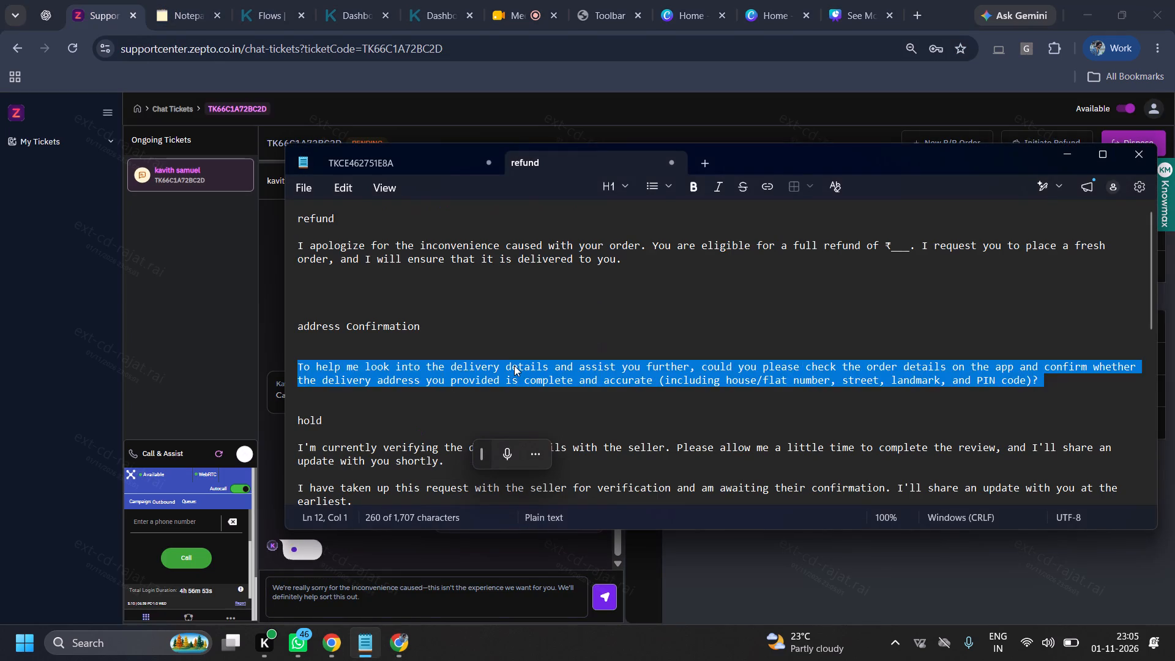
key(ctrl+c)
ctrl+click(165, 297)
ctrl+click(480, 594)
key(ctrl+Return)
key(ctrl+v)
key(ctrl+Return)
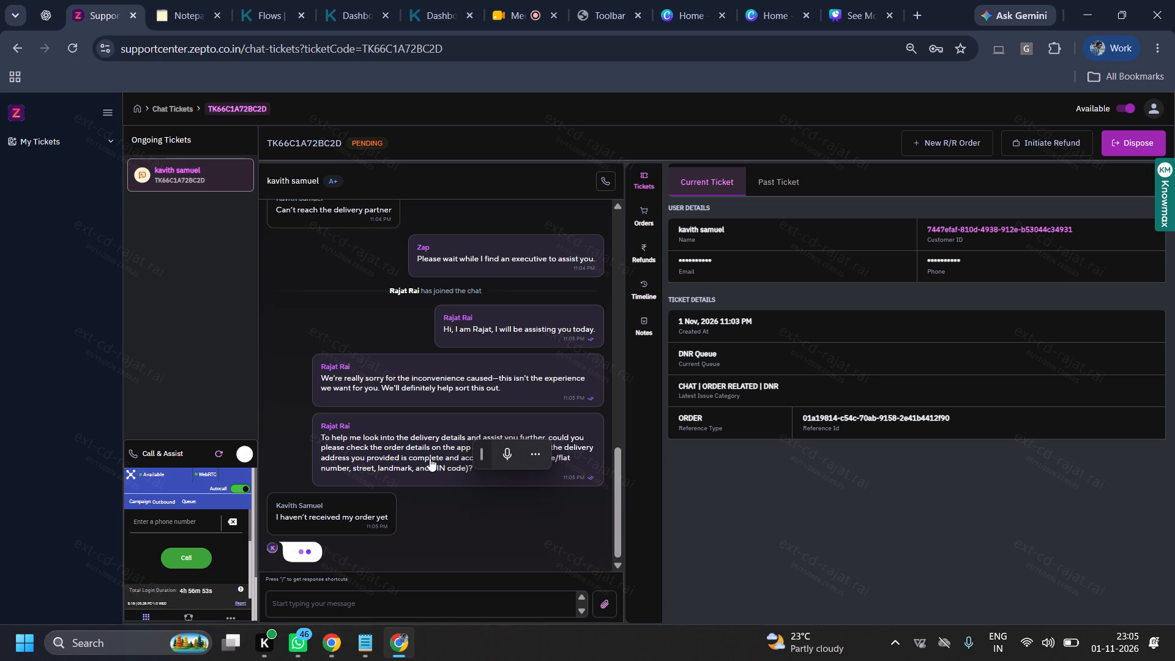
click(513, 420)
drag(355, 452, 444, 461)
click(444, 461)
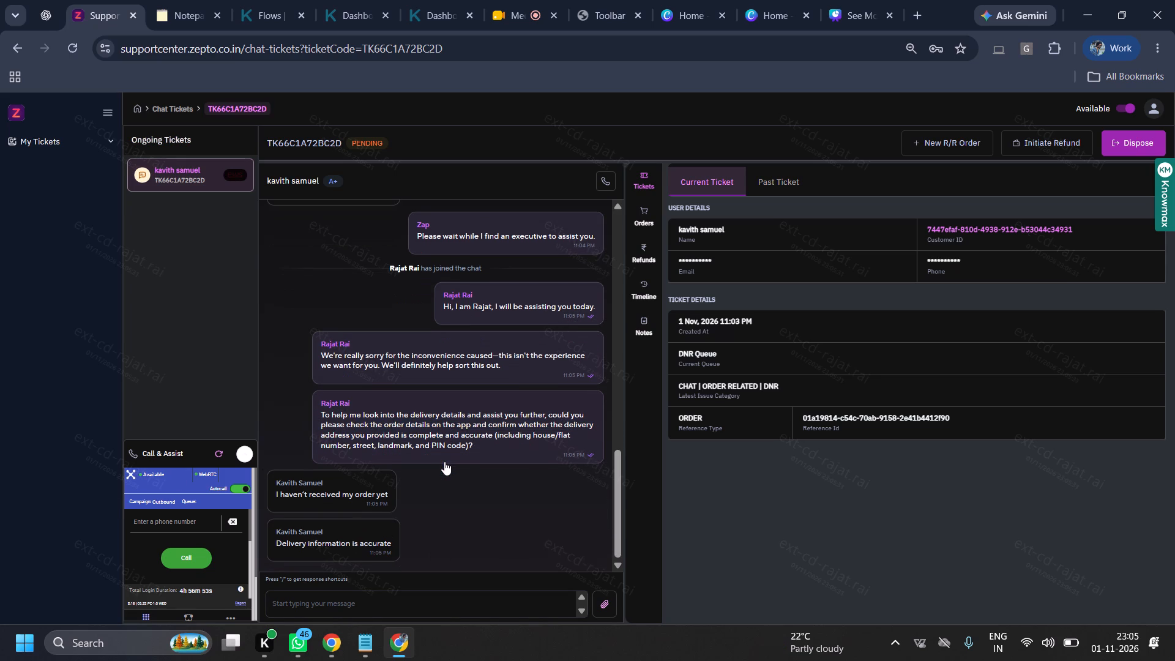